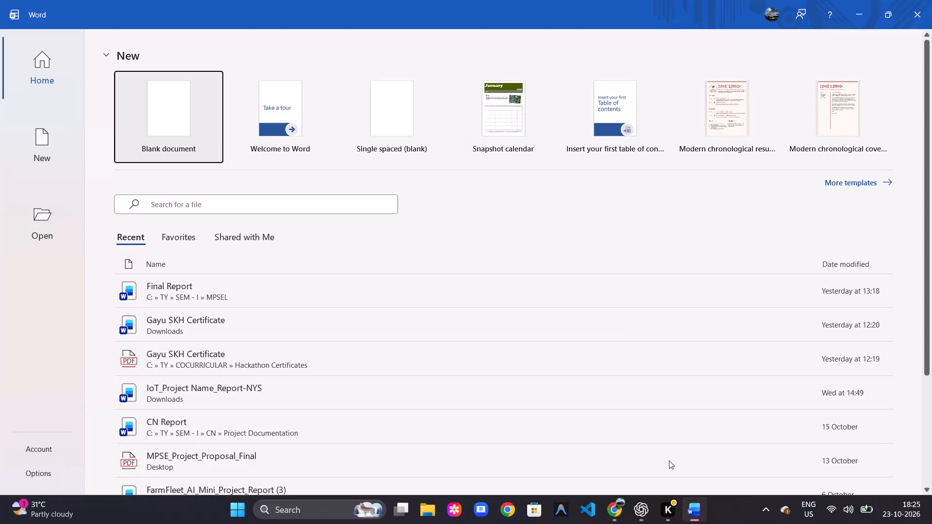
Create a new blank document.
click(145, 141)
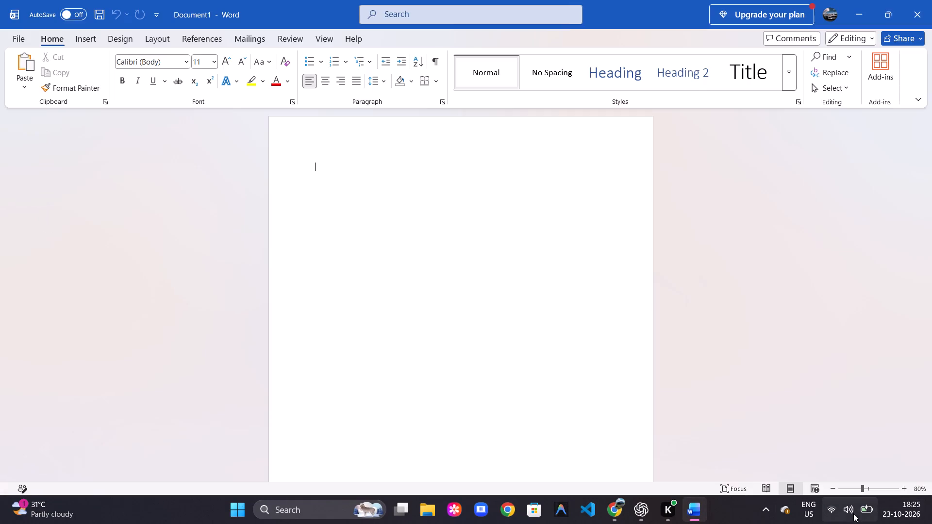
Adjust the display brightness to a low level in the system quick settings and return to the blank document.
click(853, 513)
click(754, 402)
scroll(533, 273, up, 3)
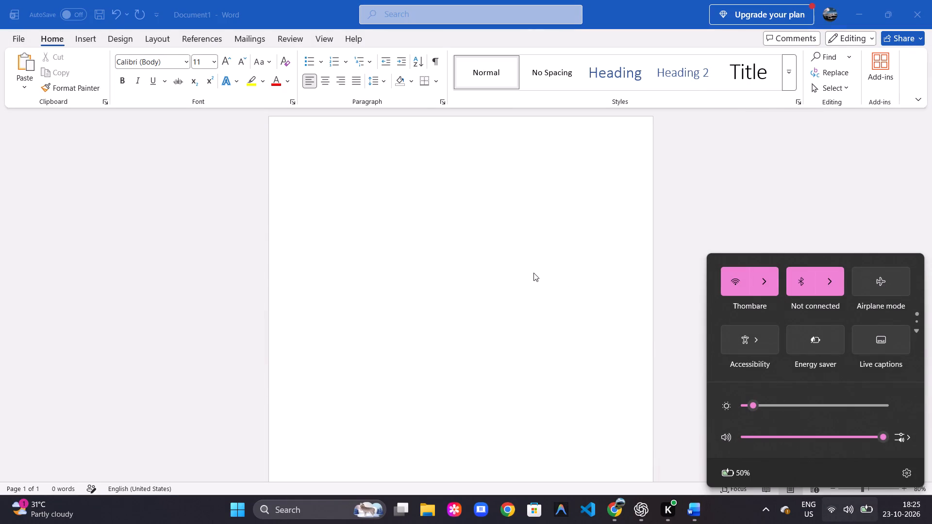
click(545, 290)
Apply the Title style to the first line of the empty page.
double_click(380, 205)
click(488, 164)
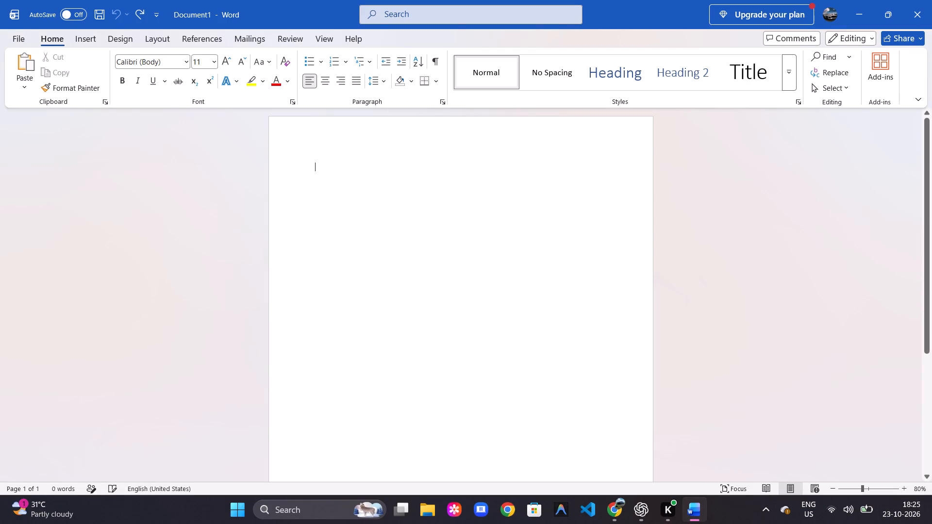
click(761, 78)
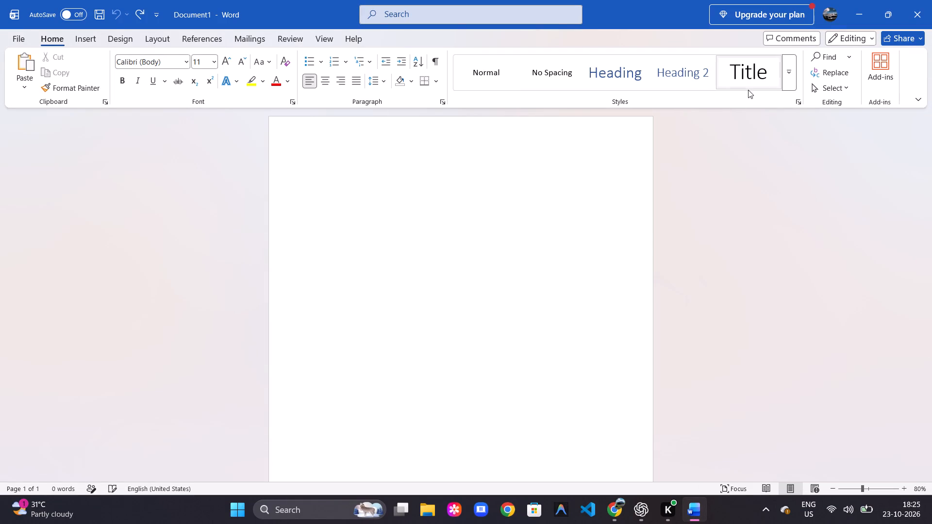
Expand the full styles gallery for the first line.
click(794, 82)
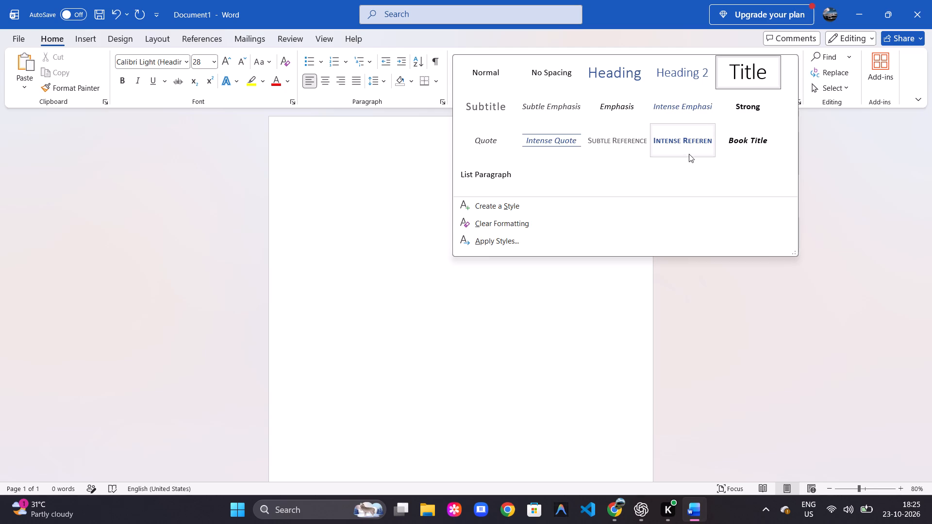
Apply the Subtle Reference style to the empty title line.
click(756, 111)
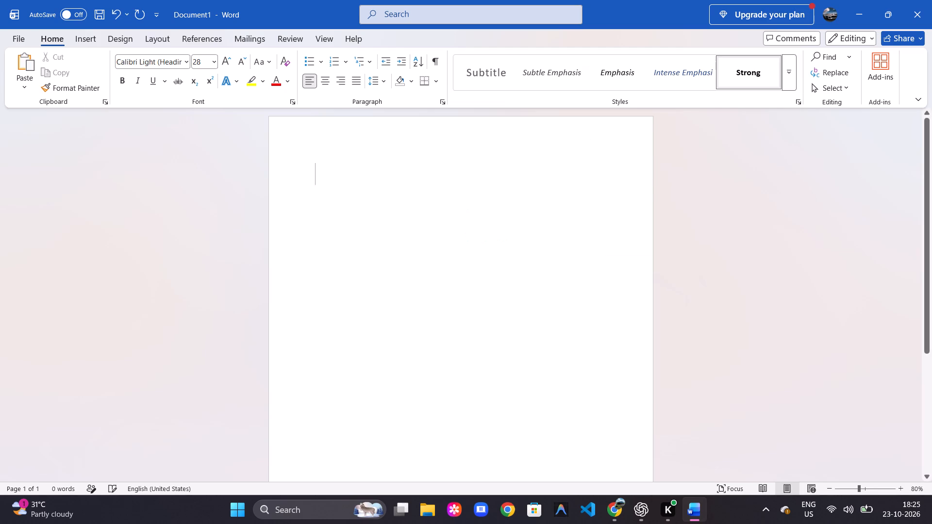
click(786, 82)
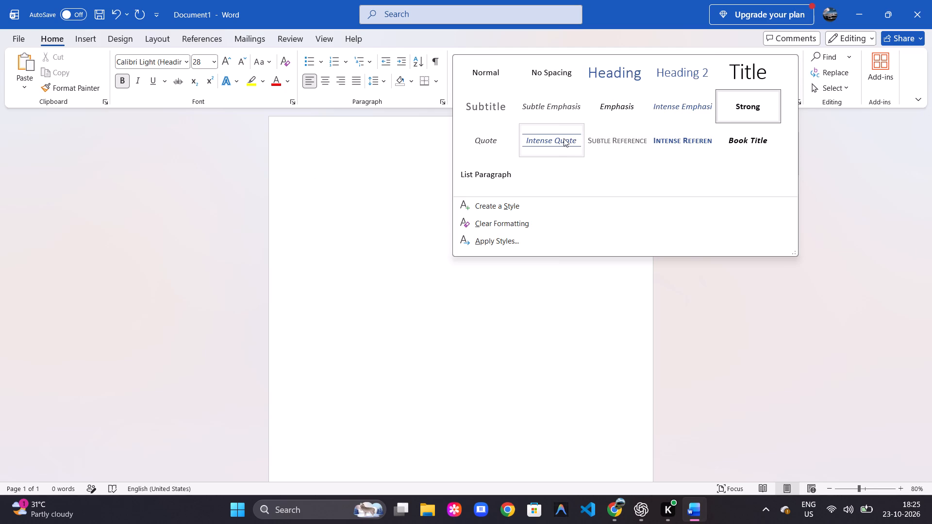
click(616, 143)
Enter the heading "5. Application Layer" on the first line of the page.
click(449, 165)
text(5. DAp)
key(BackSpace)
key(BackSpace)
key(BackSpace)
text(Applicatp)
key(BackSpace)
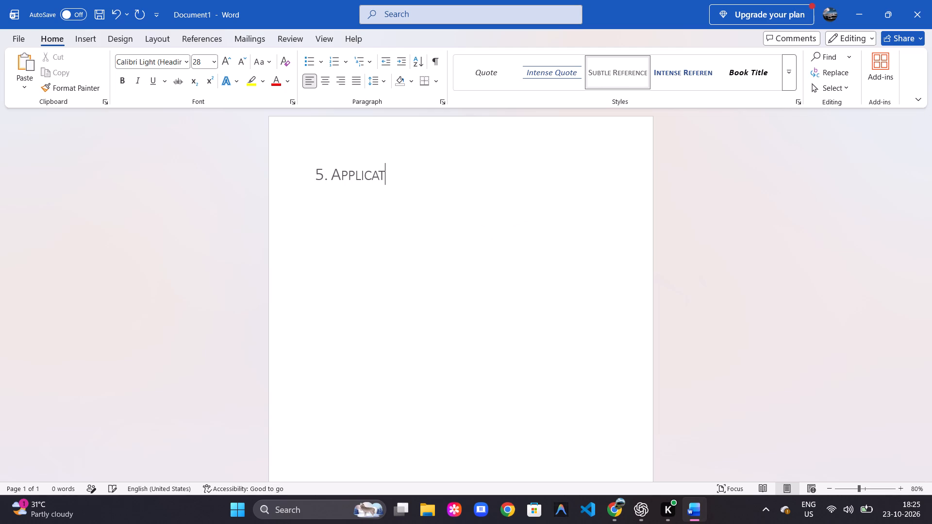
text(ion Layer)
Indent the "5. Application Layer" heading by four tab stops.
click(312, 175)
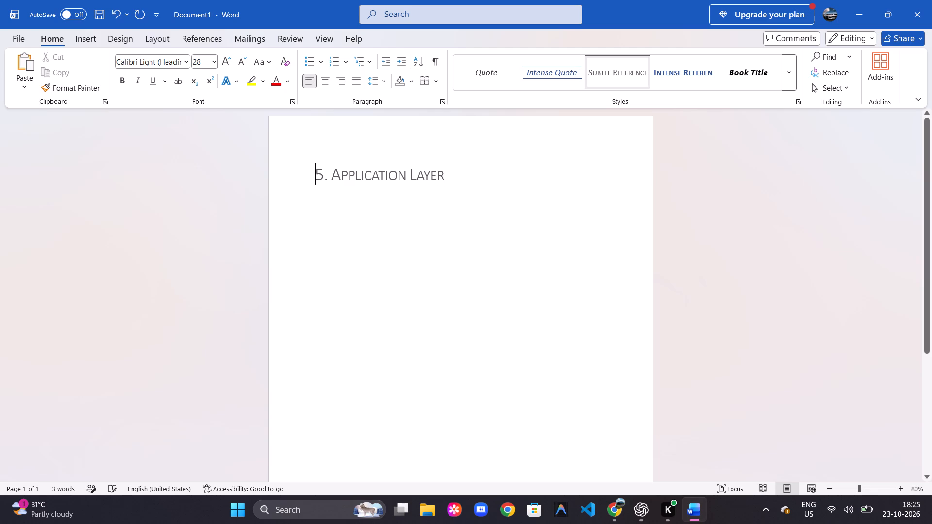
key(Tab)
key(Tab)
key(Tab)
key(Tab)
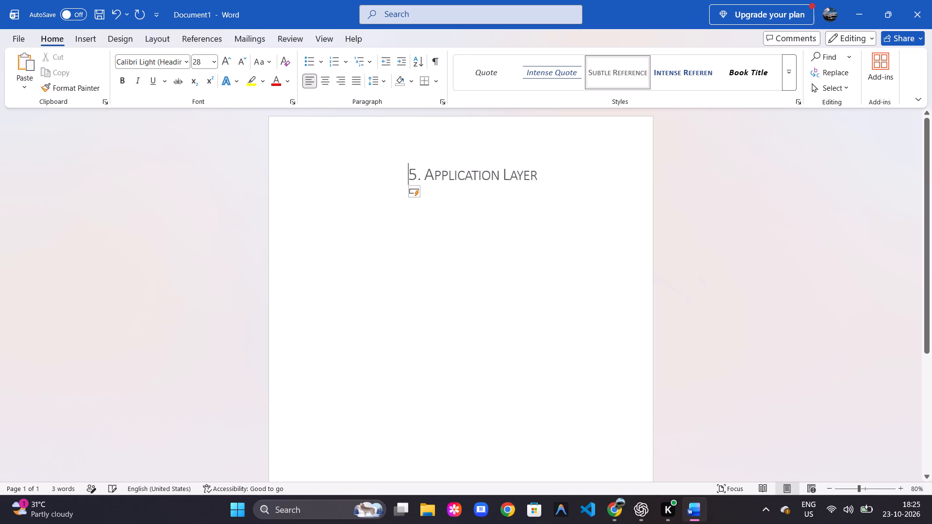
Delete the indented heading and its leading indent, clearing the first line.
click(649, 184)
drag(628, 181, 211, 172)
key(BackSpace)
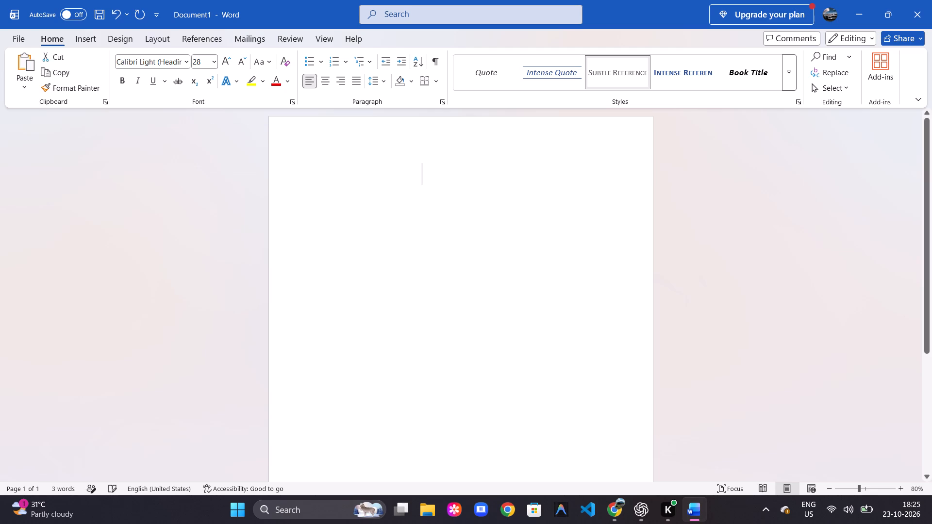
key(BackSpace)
Enter the heading "5. Application Layer" again, indent it by two tab stops and select it.
text(5. Application Layer)
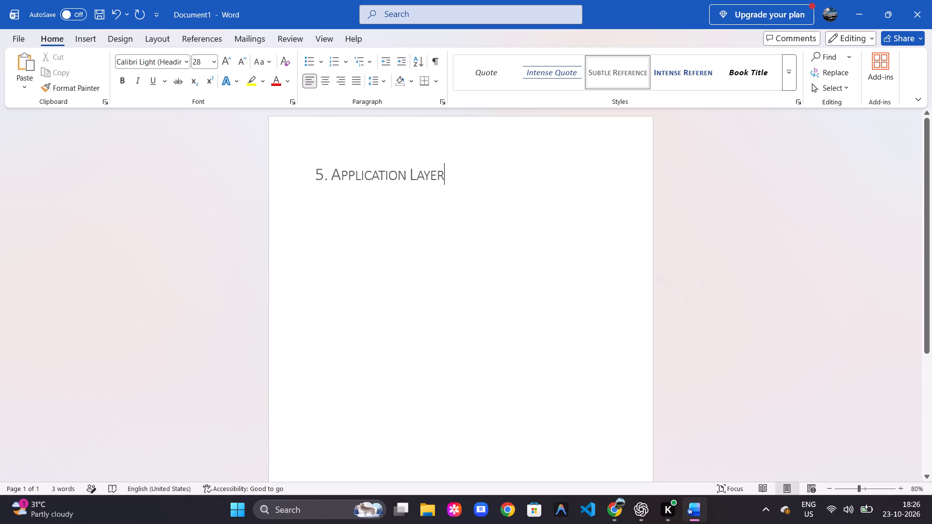
click(313, 177)
key(Tab)
key(Tab)
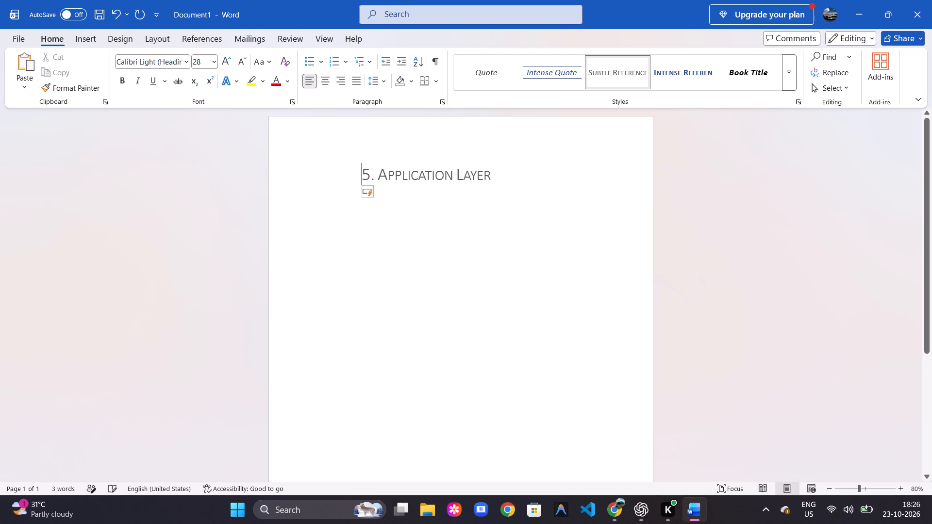
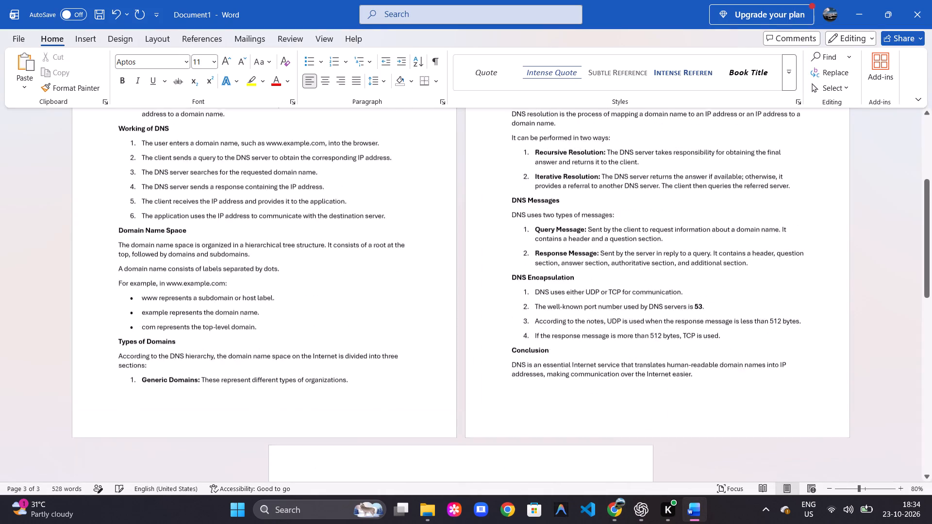
scroll(432, 243, up, 4)
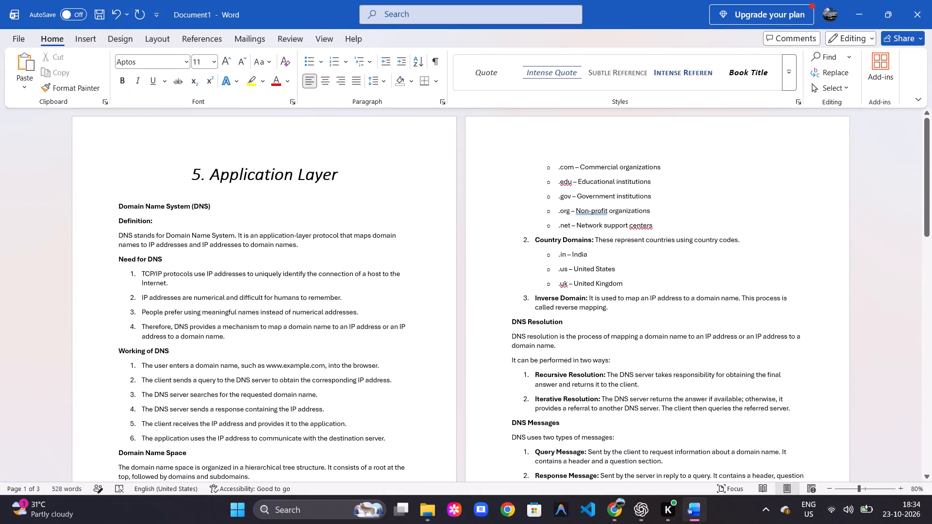
scroll(198, 220, down, 5)
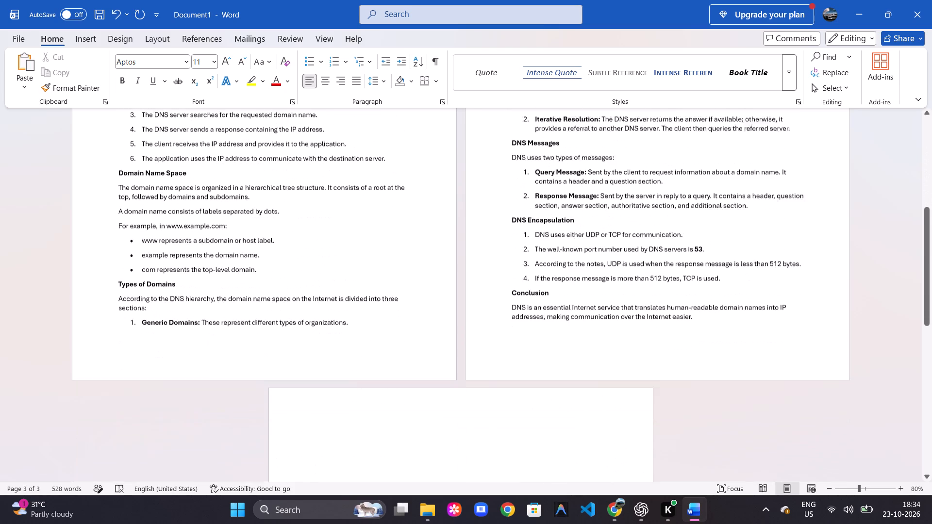
scroll(198, 220, up, 5)
scroll(197, 221, down, 2)
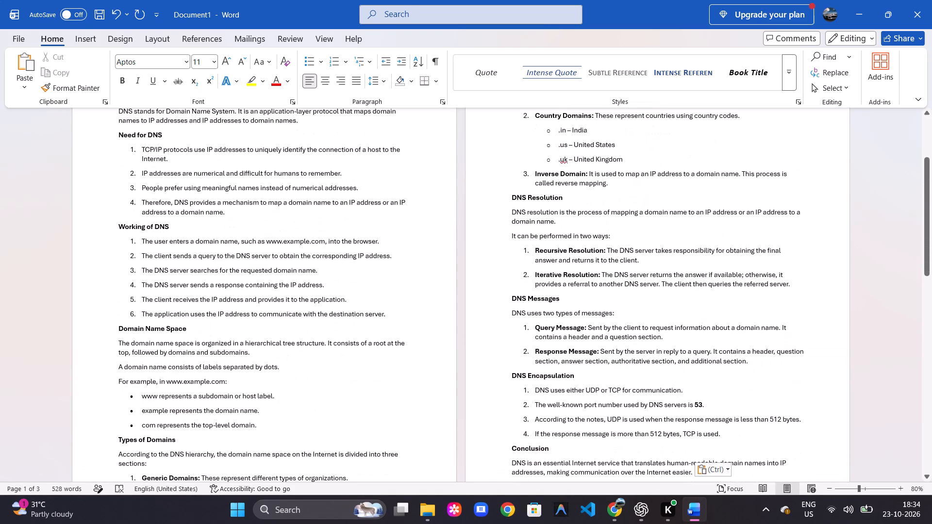
scroll(197, 221, down, 2)
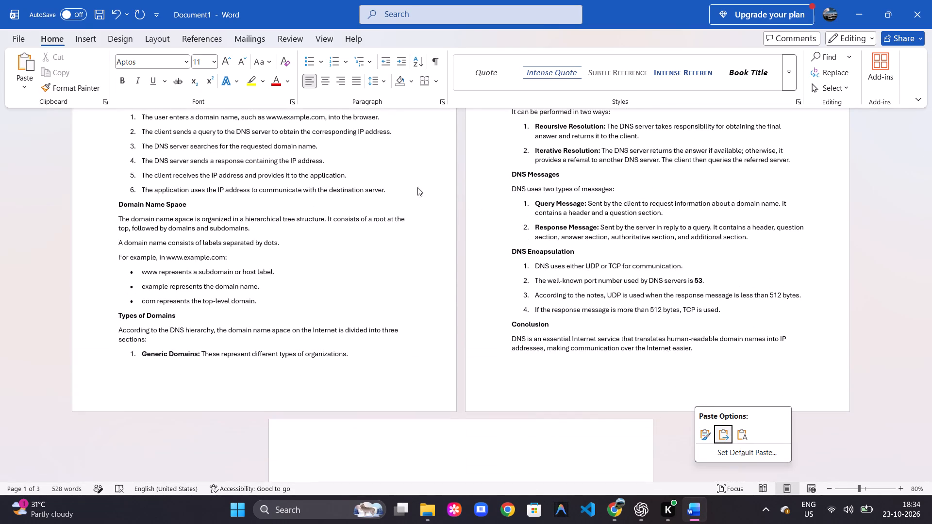
Add two blank unnumbered lines after the sixth point of the "Working of DNS" list.
click(379, 190)
click(400, 190)
key(Return)
key(Return)
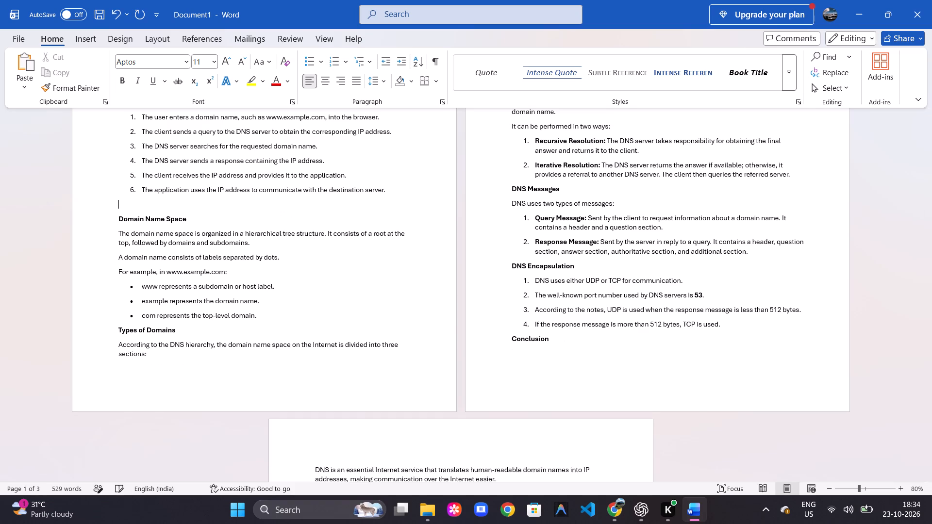
key(Return)
Snip the "Purpose of DNS" diagram from page 3 of DNS.pdf in the browser and paste it into Word below the "Working of DNS" list.
click(619, 523)
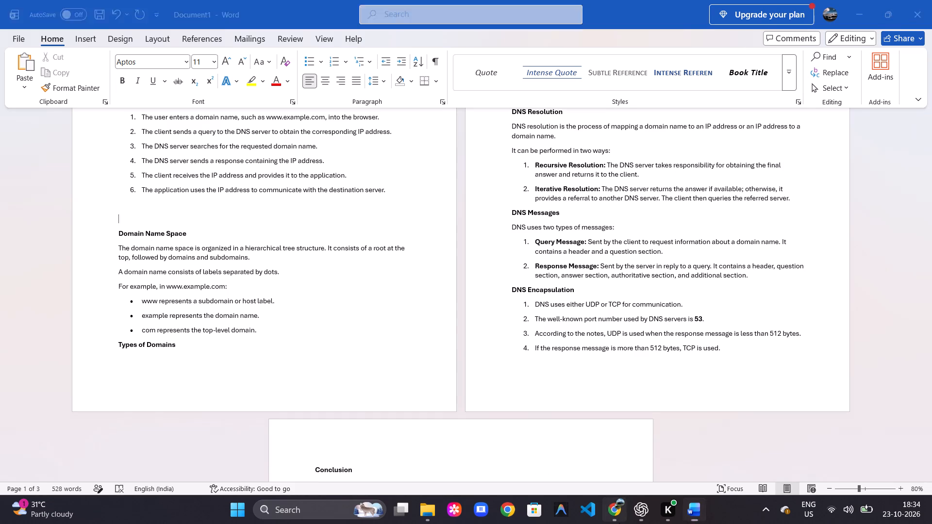
click(262, 0)
click(352, 325)
scroll(351, 324, down, 3)
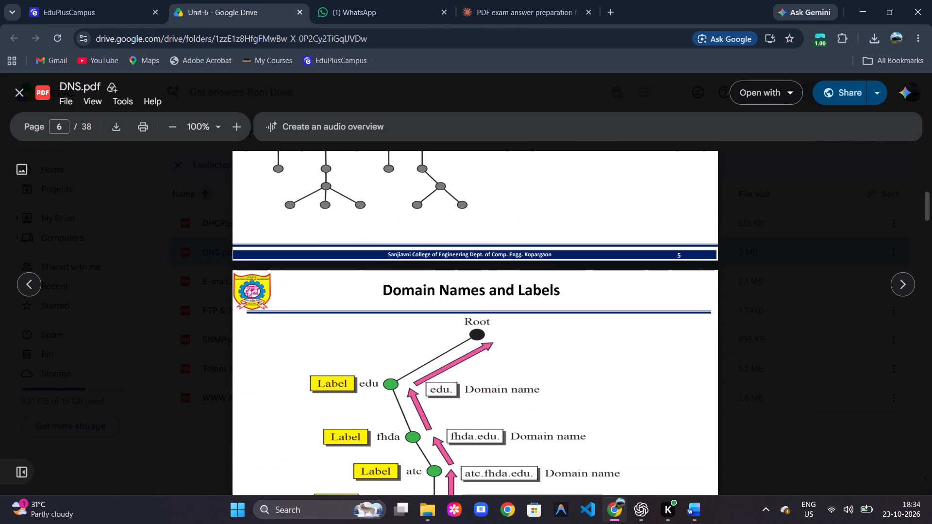
scroll(349, 321, down, 4)
scroll(349, 320, up, 11)
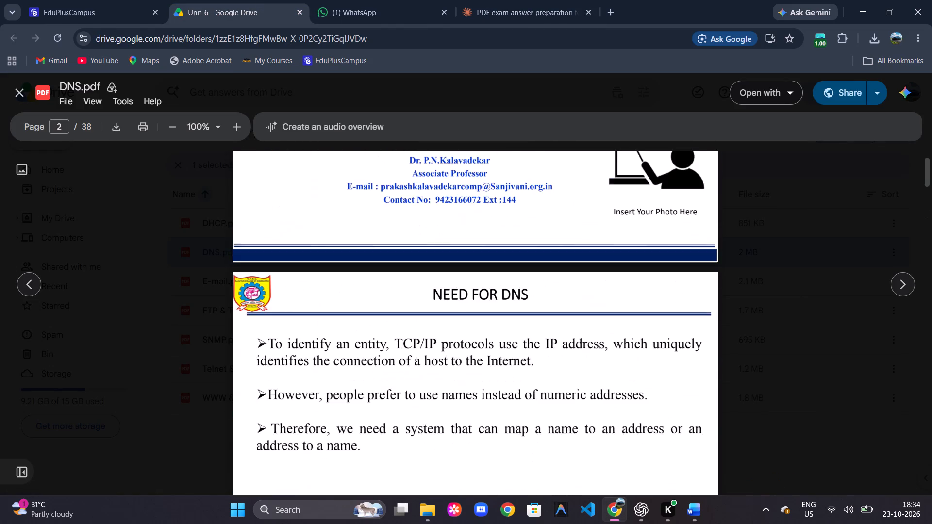
scroll(347, 319, down, 2)
double_click(403, 376)
right_click(402, 375)
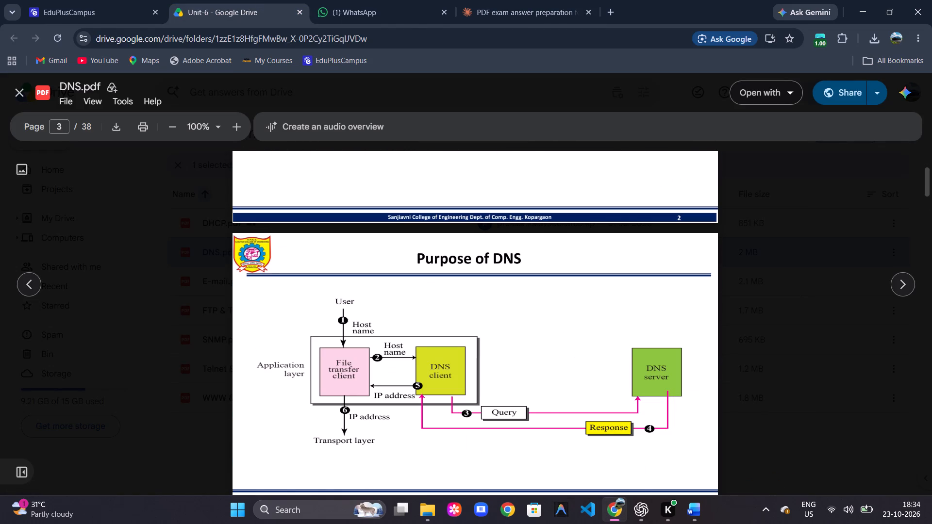
key(Print)
drag(240, 285, 247, 296)
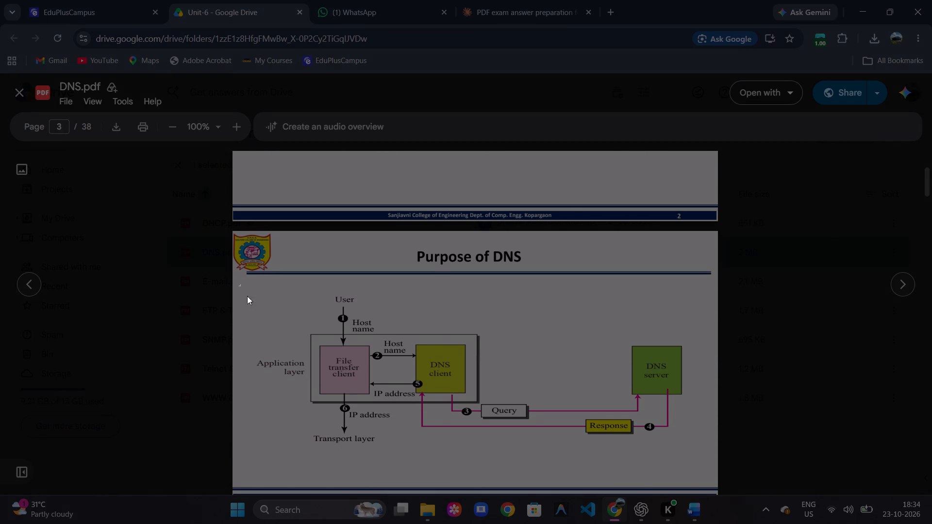
drag(247, 296, 710, 475)
key(alt+Tab)
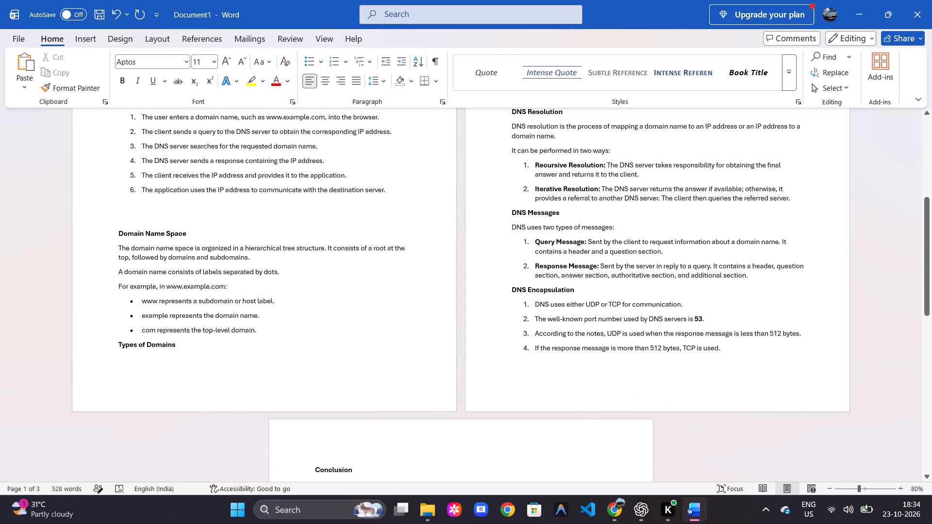
key(ctrl+v)
Give the pasted "Purpose of DNS" diagram a black picture border.
click(260, 271)
drag(245, 271, 245, 265)
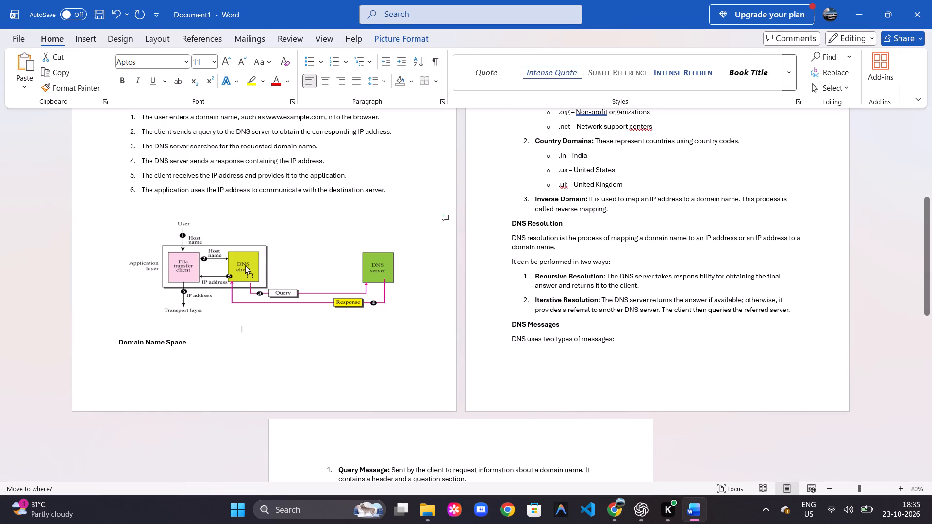
drag(245, 265, 245, 260)
click(391, 39)
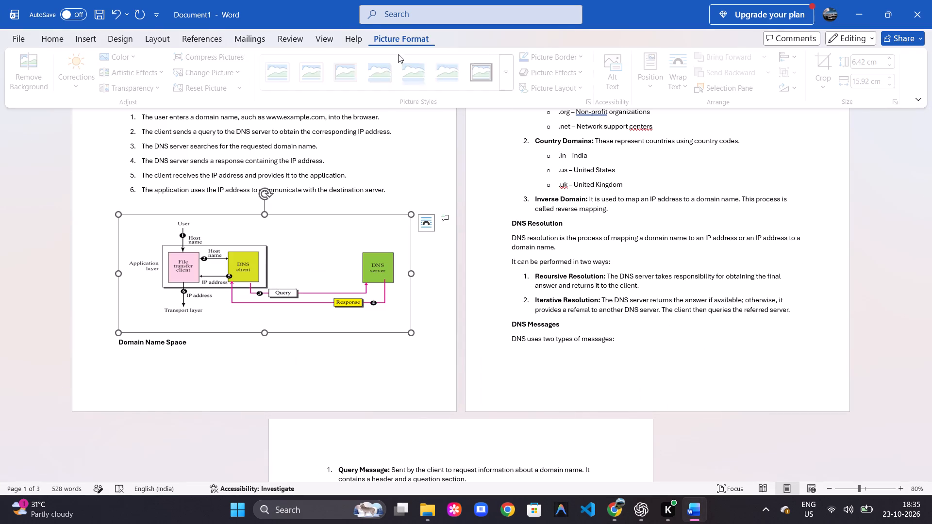
click(502, 73)
click(568, 58)
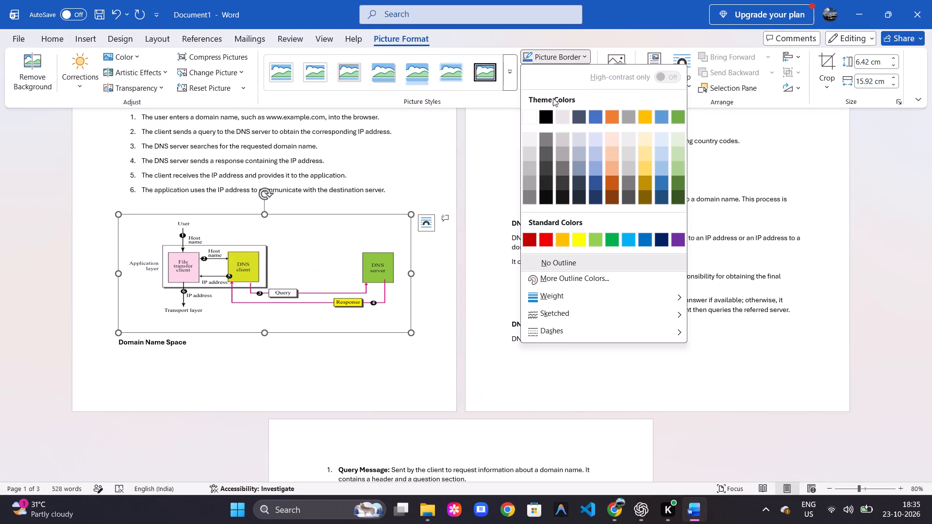
click(547, 111)
click(317, 253)
Set the text wrapping of the bordered "Purpose of DNS" diagram to Top and Bottom.
drag(262, 256, 266, 242)
drag(266, 242, 272, 234)
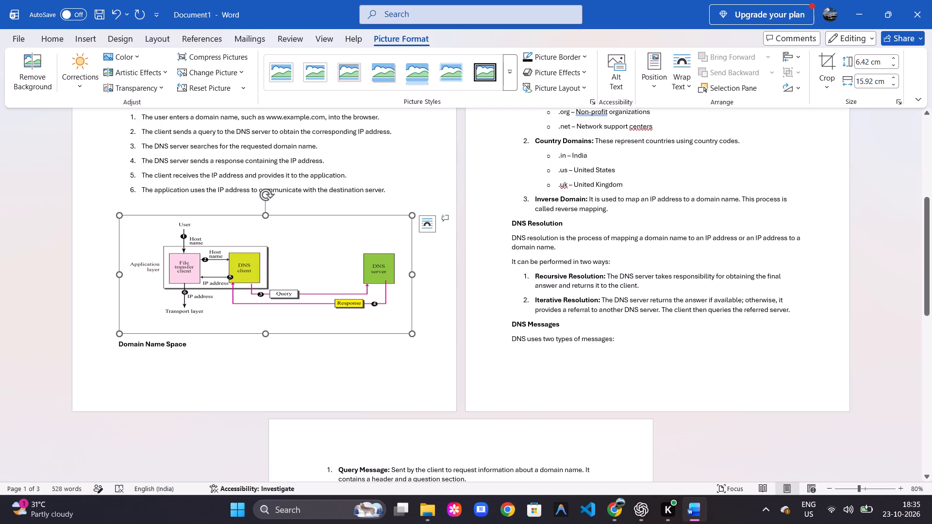
click(425, 229)
click(463, 340)
click(261, 255)
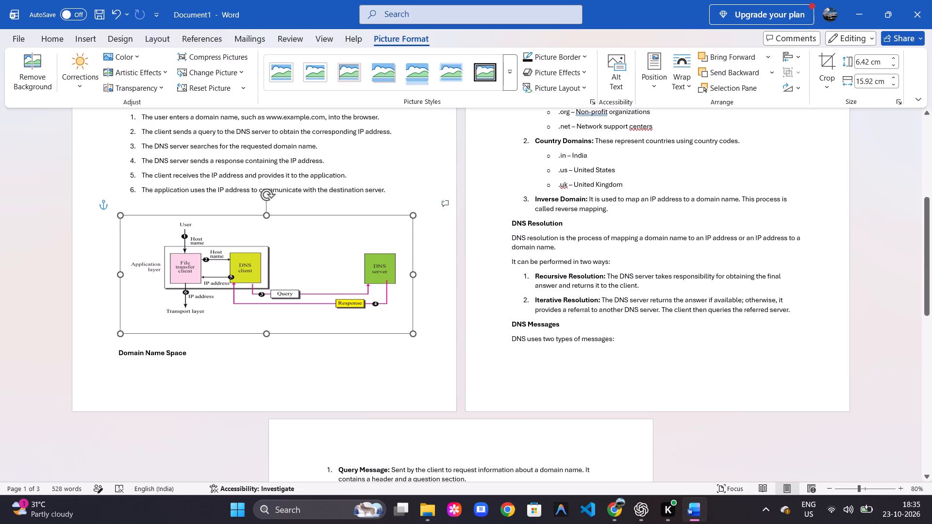
Insert an empty line before the "Domain Name Space" heading so it moves to the second page.
click(114, 357)
key(Return)
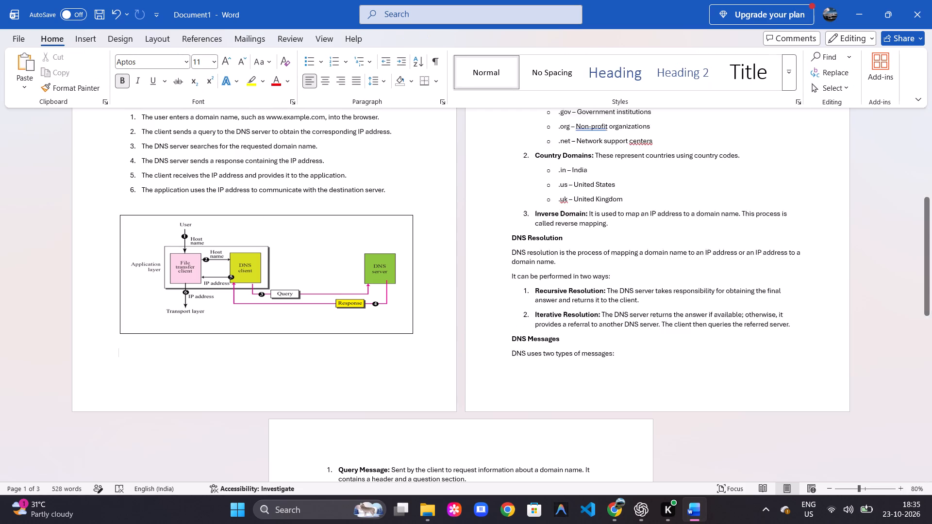
Add two blank lines after the "com represents the top-level domain" bullet, above "Types of Domains".
scroll(452, 247, up, 2)
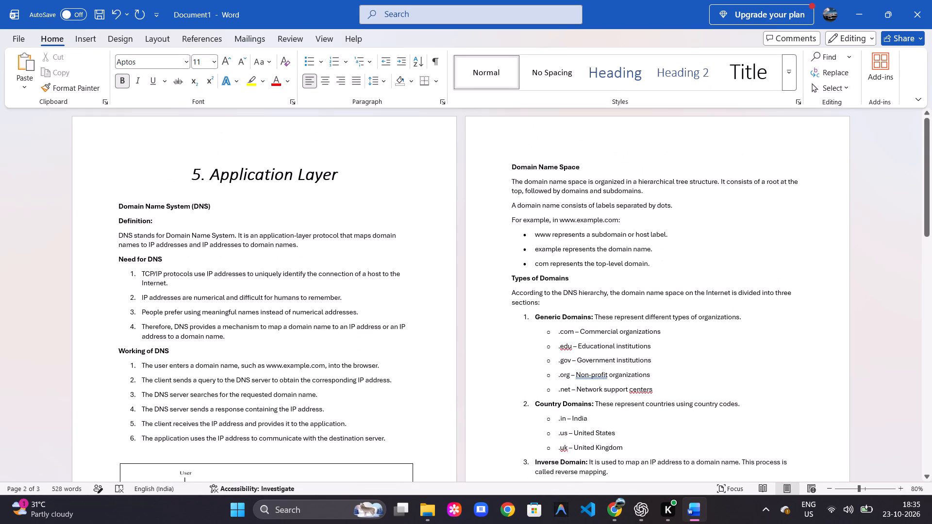
scroll(248, 285, down, 3)
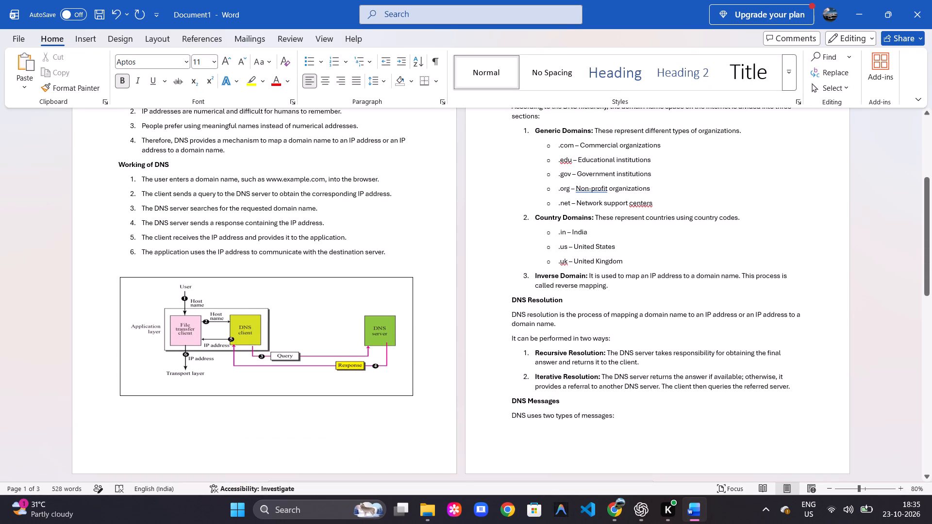
scroll(400, 289, up, 2)
scroll(614, 228, up, 1)
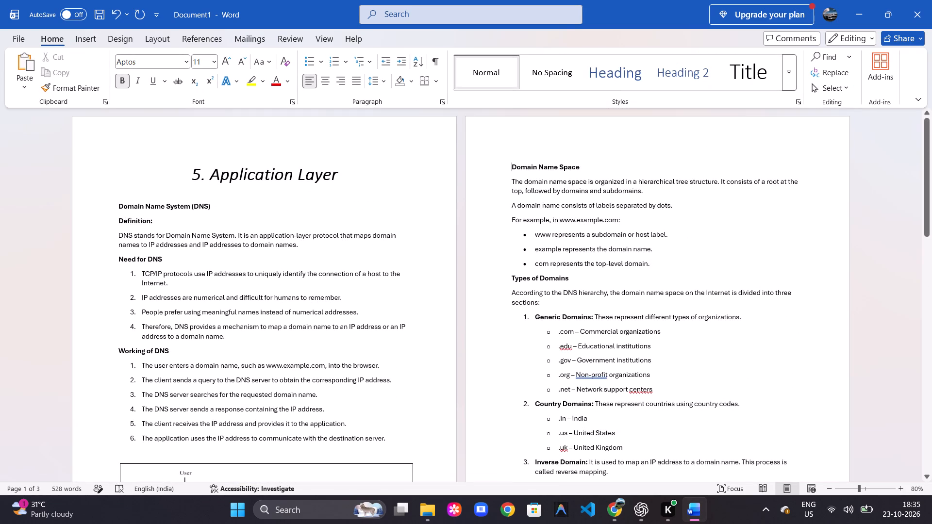
scroll(648, 237, down, 1)
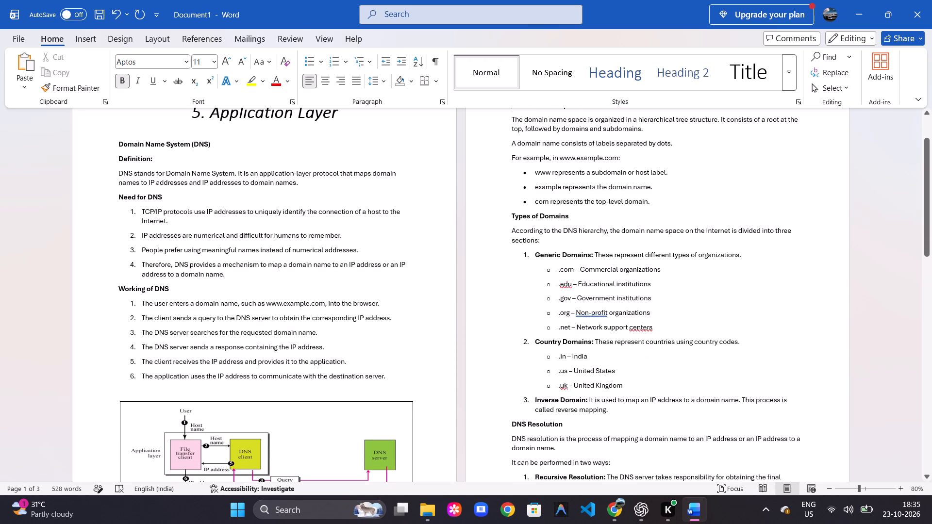
click(666, 205)
key(Return)
key(Return)
key(Return)
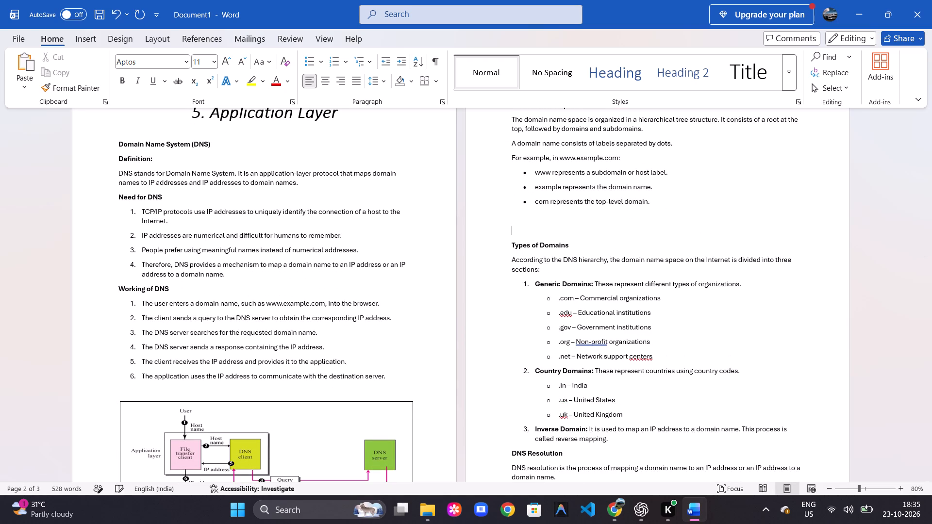
Snip the "Domain name space" tree from page 5 of DNS.pdf and paste it into Word above "Types of Domains".
key(alt+Tab)
scroll(474, 302, down, 4)
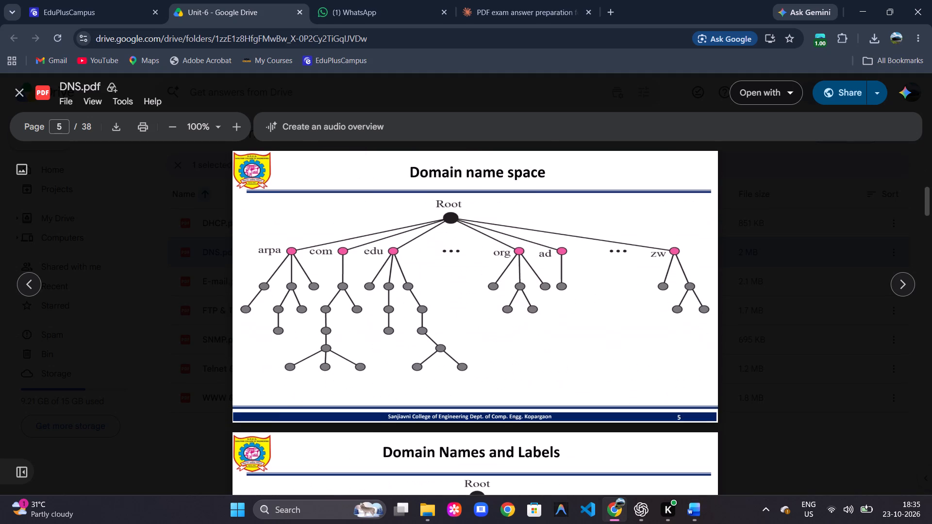
key(Print)
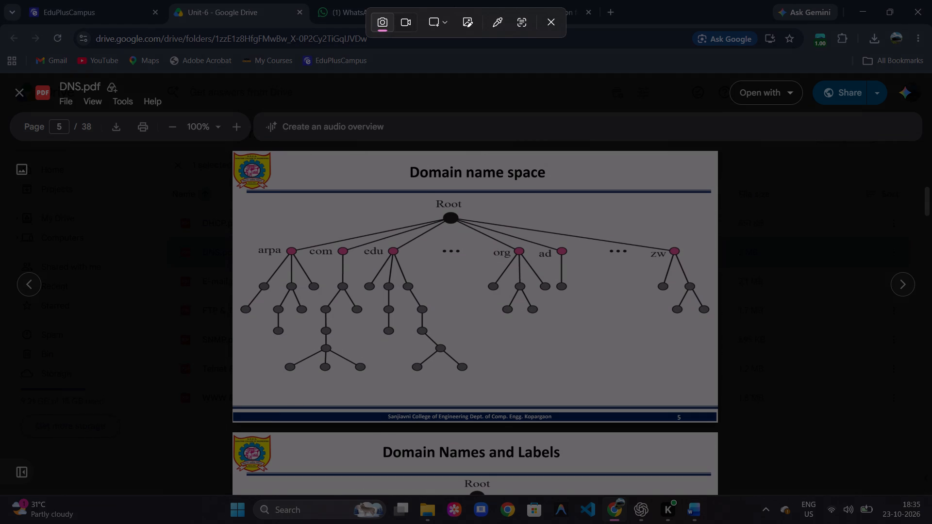
drag(237, 200, 684, 413)
key(Escape)
key(Print)
drag(239, 197, 712, 403)
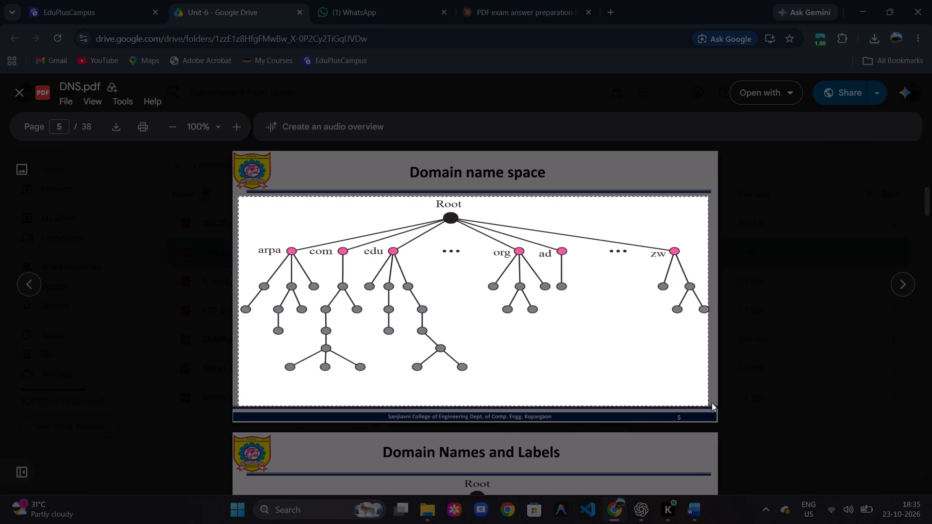
drag(712, 403, 715, 397)
key(alt+Tab)
key(ctrl+v)
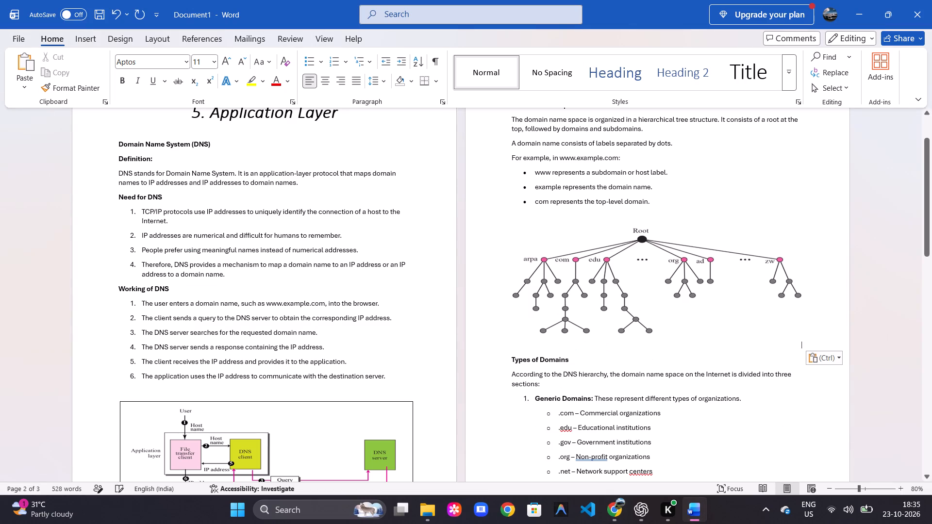
Give the pasted domain name space tree a black picture border.
click(640, 289)
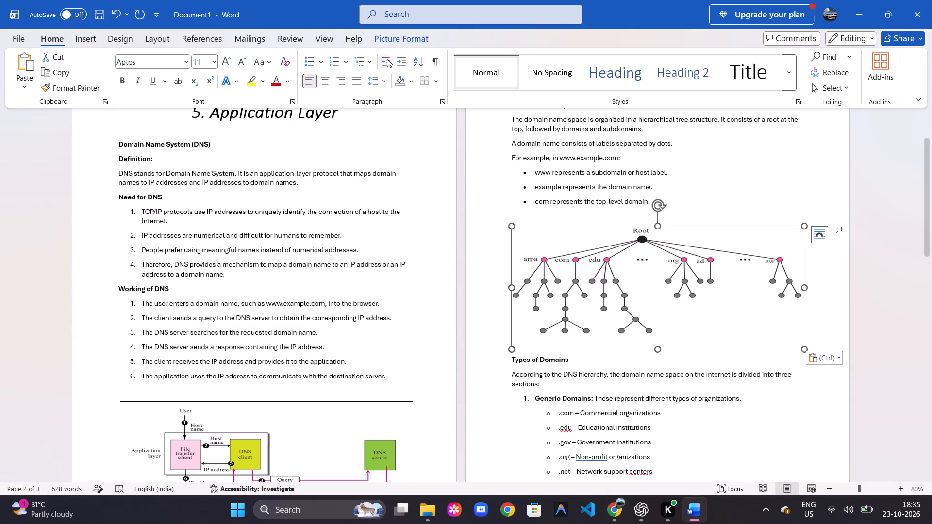
click(405, 37)
click(546, 57)
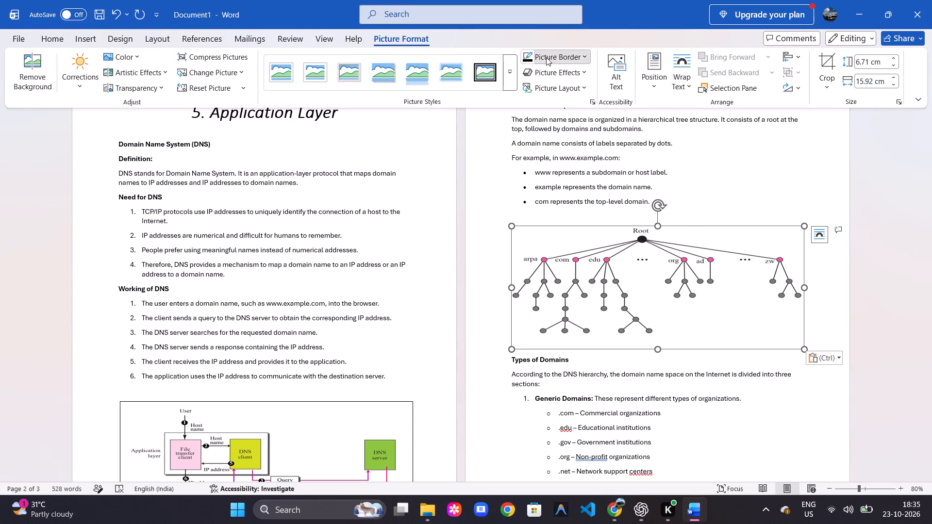
click(543, 119)
click(694, 244)
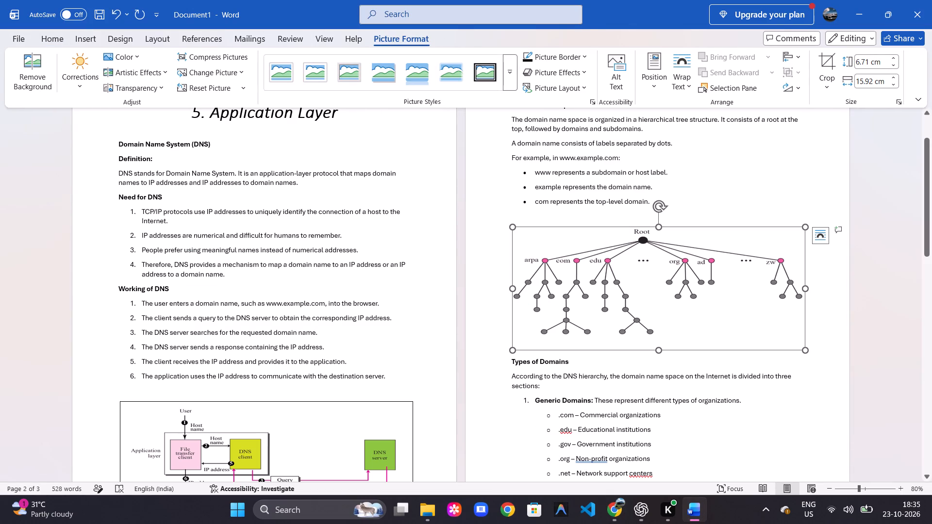
Set the domain name space tree's text wrapping to Top and Bottom and move it up closer beneath the "com" bullet.
drag(688, 280, 687, 274)
click(824, 234)
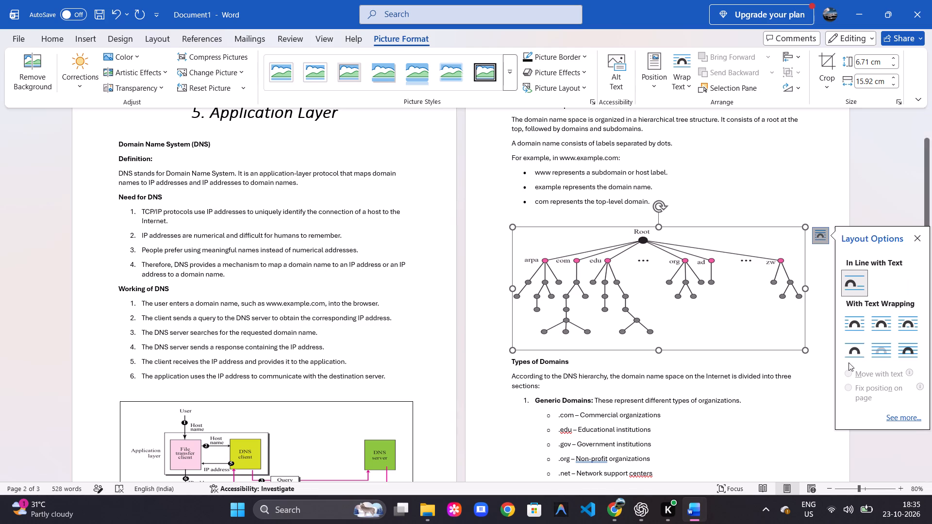
click(854, 355)
drag(617, 269, 619, 257)
Delete the empty line above the "Types of Domains" heading.
click(568, 358)
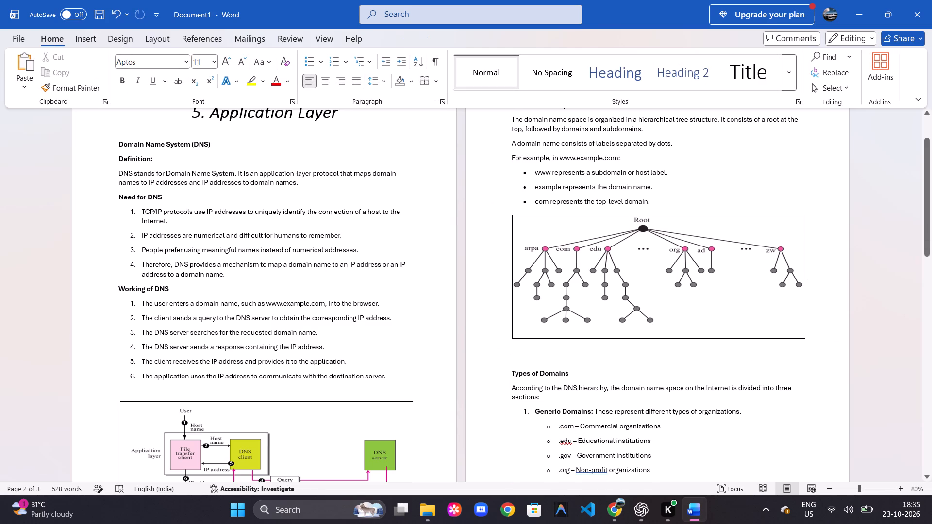
click(509, 368)
click(509, 371)
key(BackSpace)
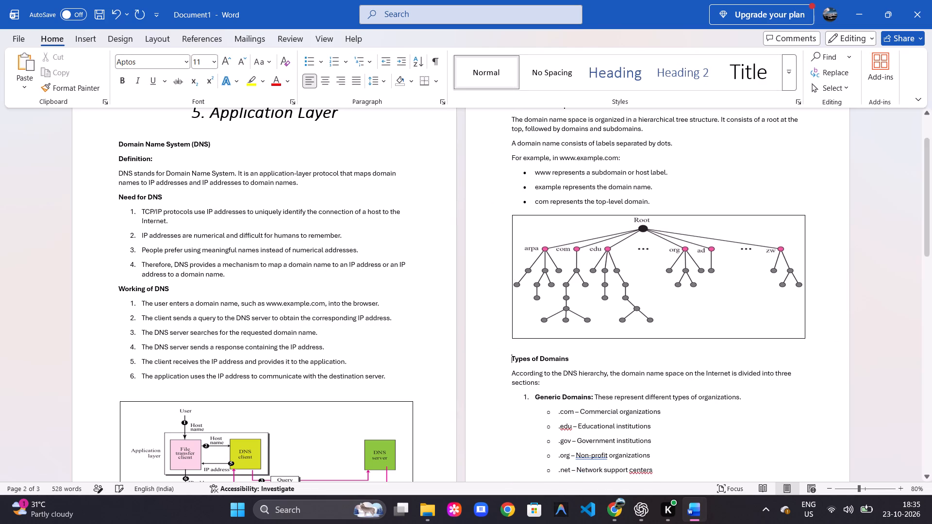
Switch to DNS.pdf in Chrome and snip the "Generic domains" diagram from page 13.
scroll(550, 384, down, 2)
key(alt+Tab)
scroll(471, 268, down, 3)
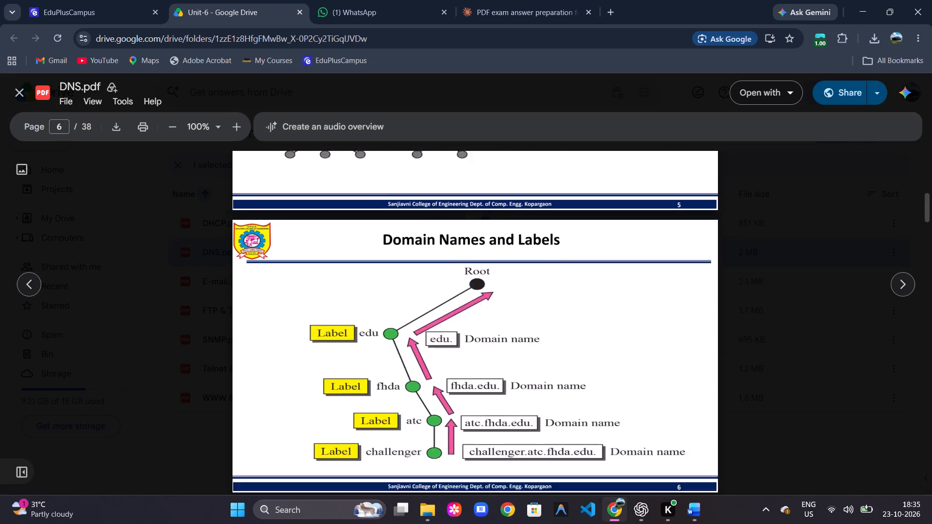
scroll(471, 268, down, 9)
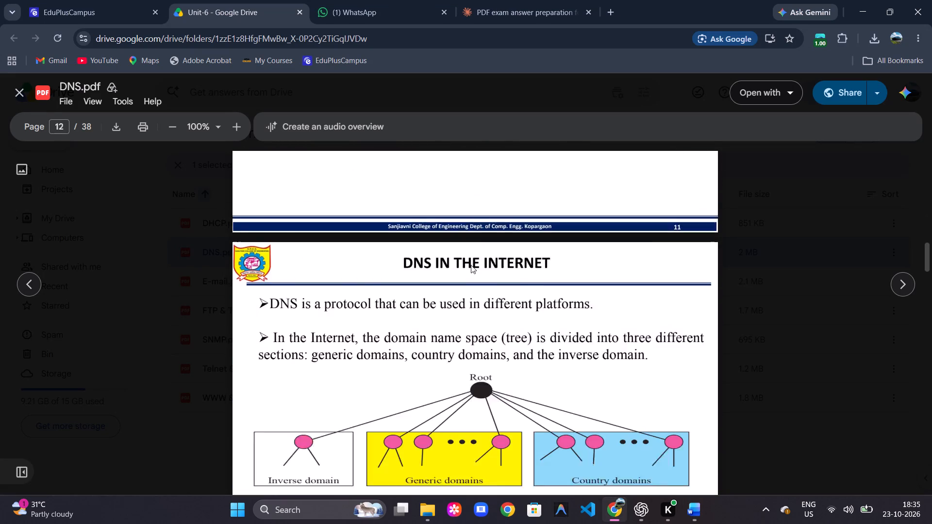
scroll(471, 265, down, 4)
scroll(471, 262, up, 3)
scroll(471, 262, down, 1)
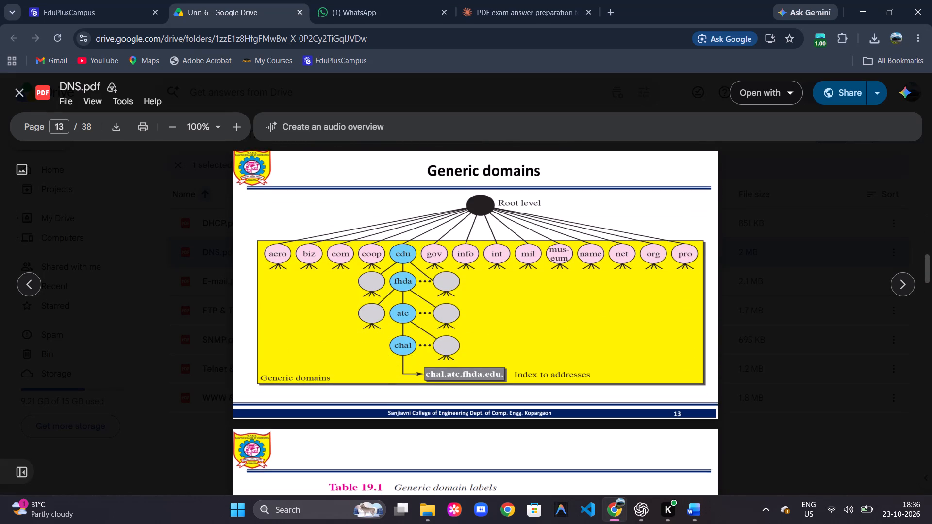
key(Print)
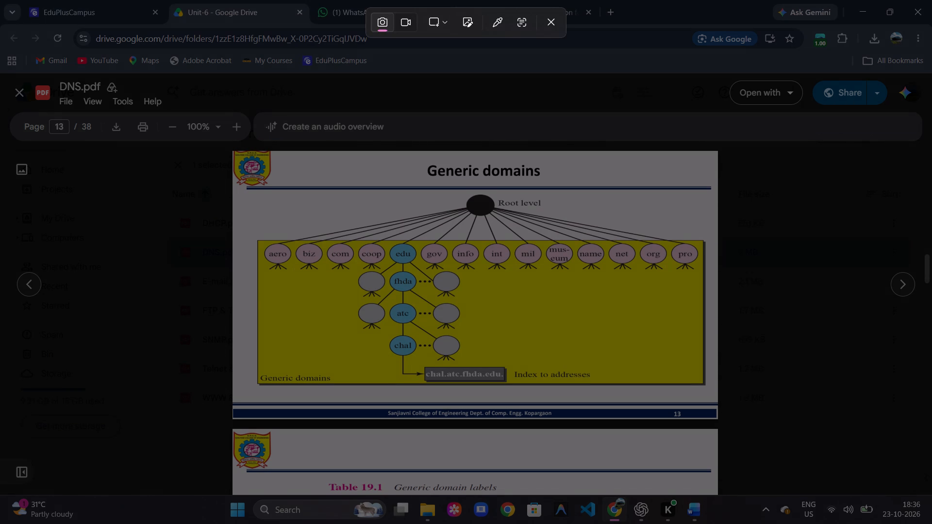
drag(247, 191, 383, 327)
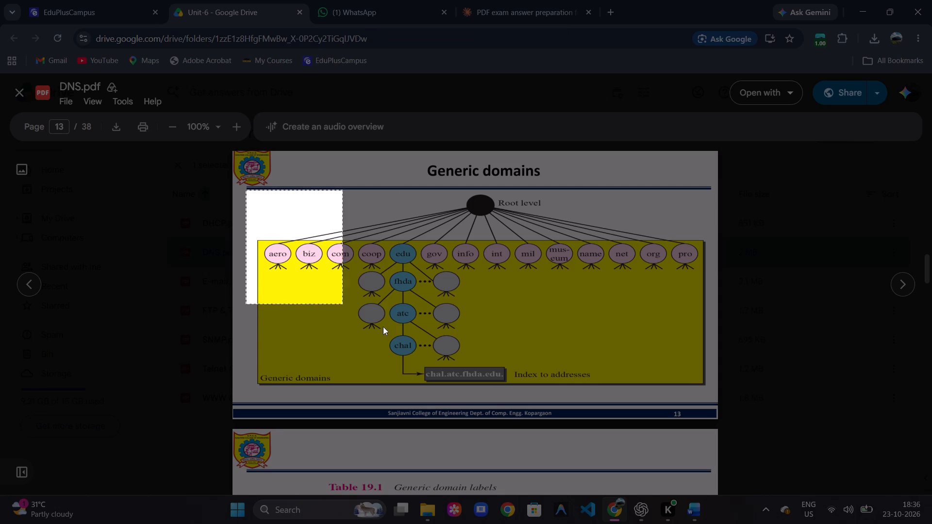
drag(383, 327, 713, 395)
Back in Word, add an unbulleted line after the ".net – Network support centers" bullet and paste the generic domains diagram there.
key(alt+Tab)
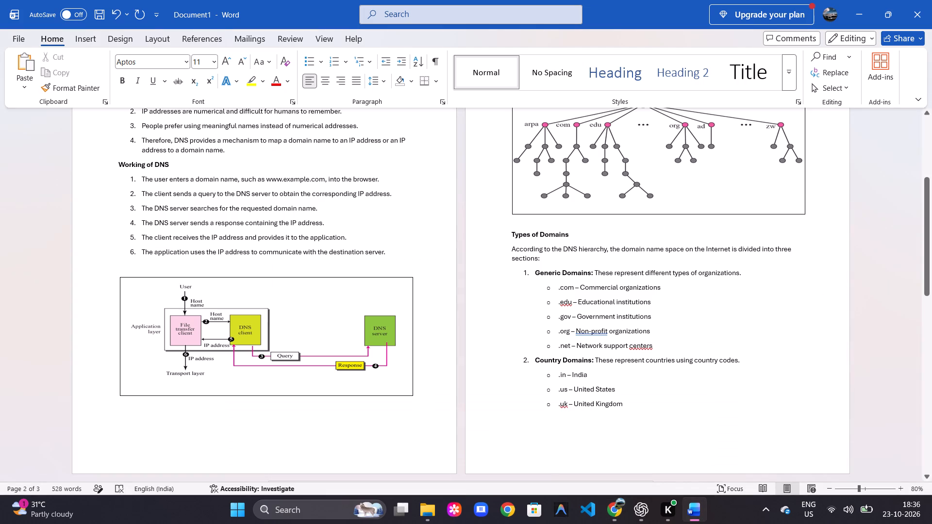
click(677, 349)
key(Return)
key(Return)
key(BackSpace)
key(BackSpace)
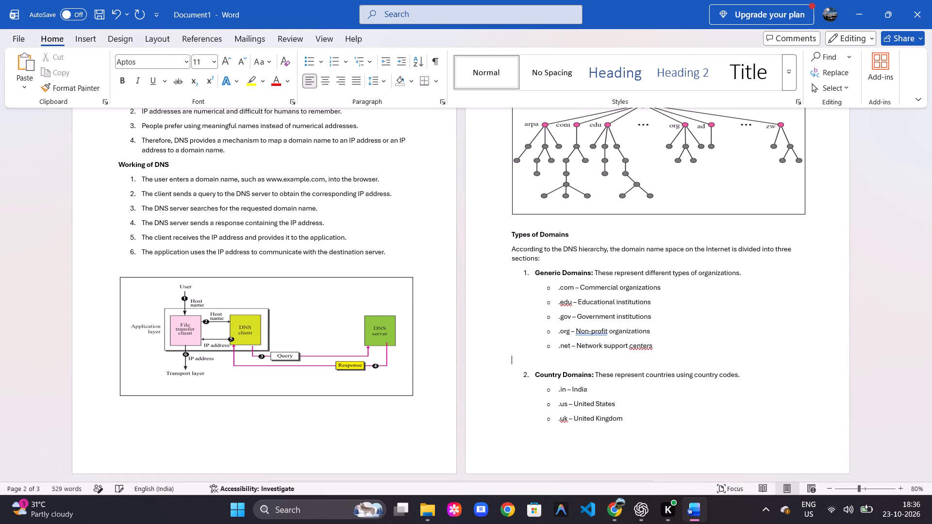
key(ctrl+v)
click(280, 415)
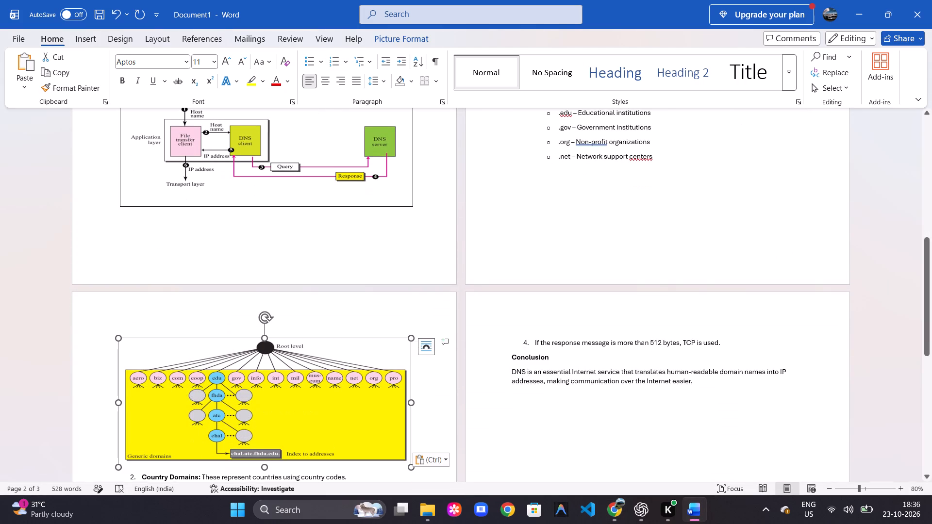
drag(281, 415, 357, 373)
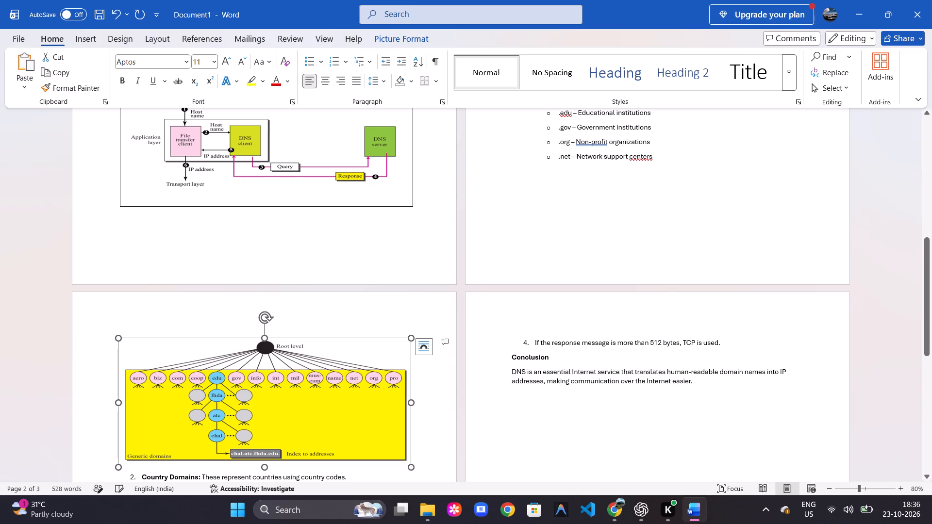
click(356, 374)
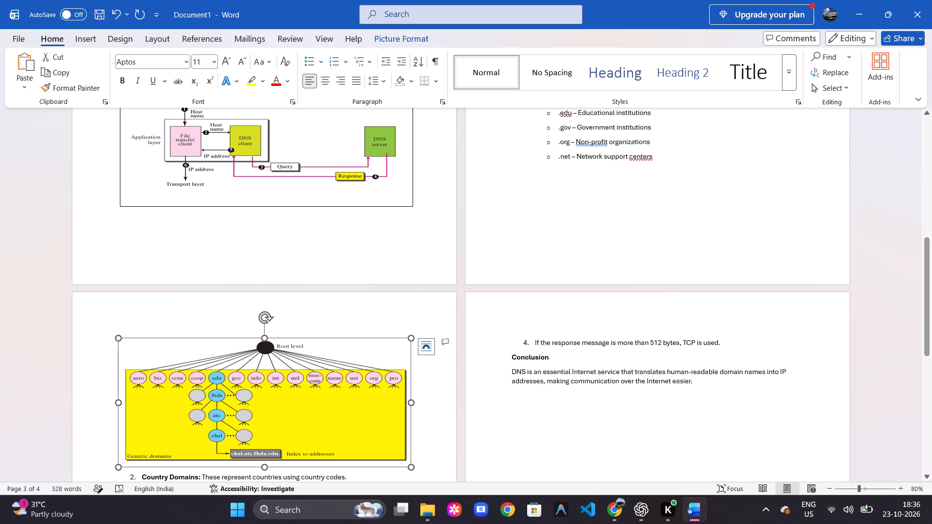
scroll(473, 281, up, 3)
scroll(472, 281, down, 2)
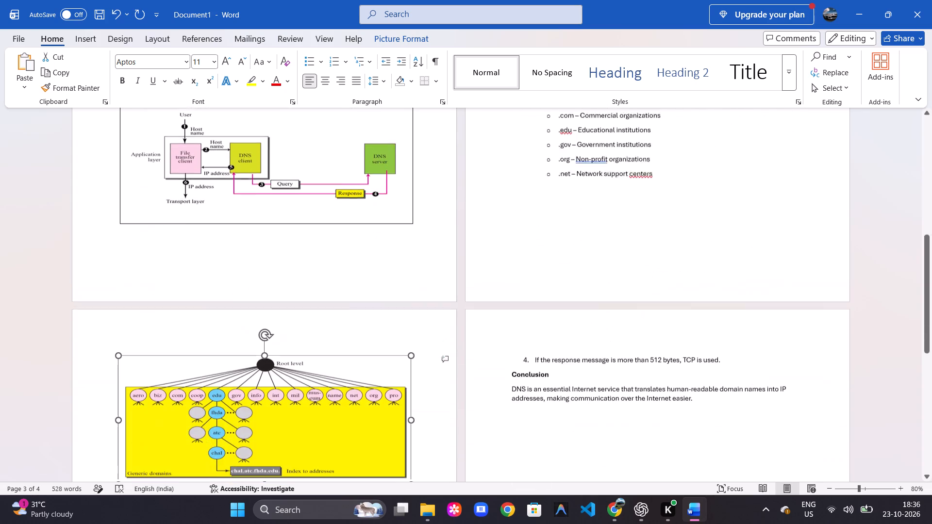
Snip the "Country domains" diagram from page 15 of DNS.pdf and paste it into Word on a new line beneath ".uk – United Kingdom".
scroll(471, 281, down, 3)
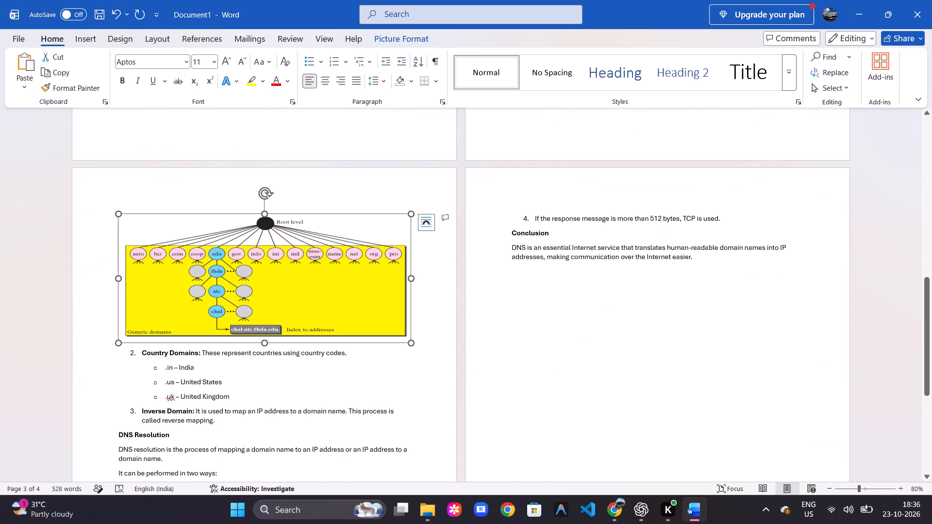
click(322, 400)
key(Return)
key(alt+Tab)
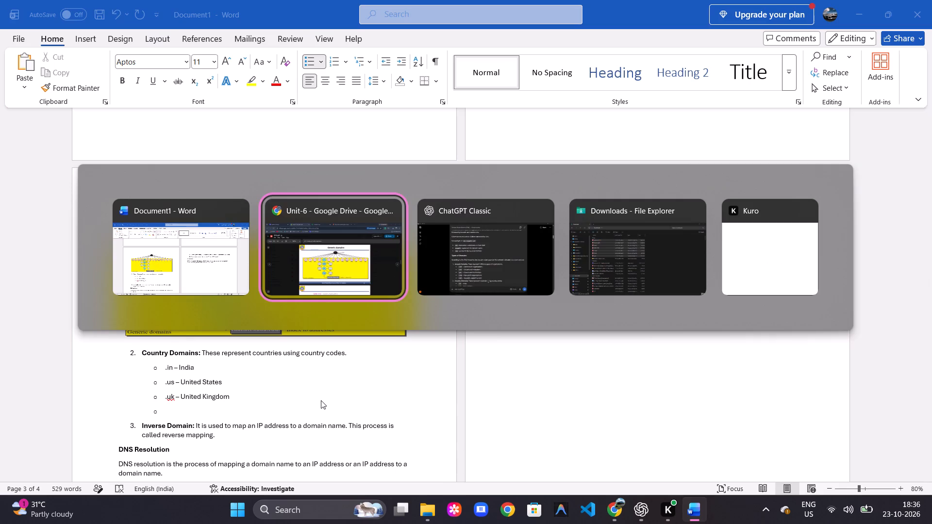
scroll(395, 359, down, 3)
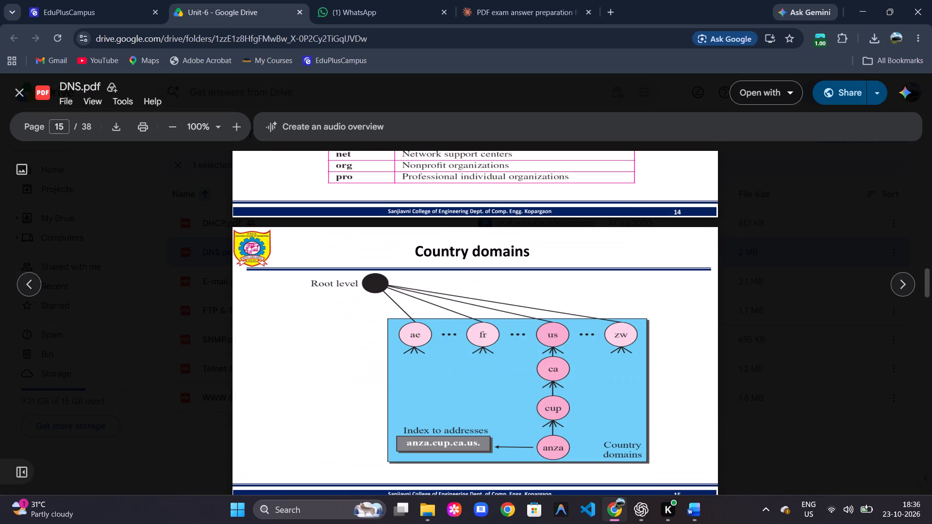
key(Print)
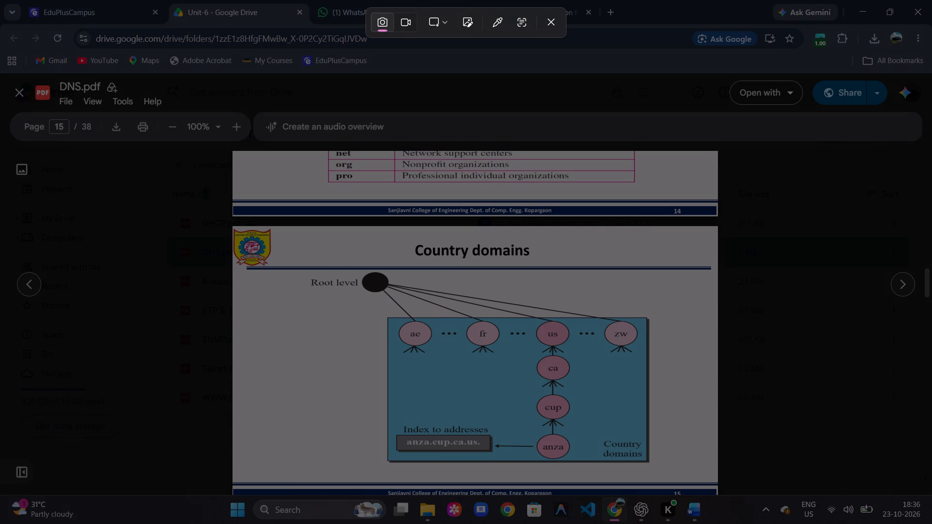
drag(302, 272, 704, 472)
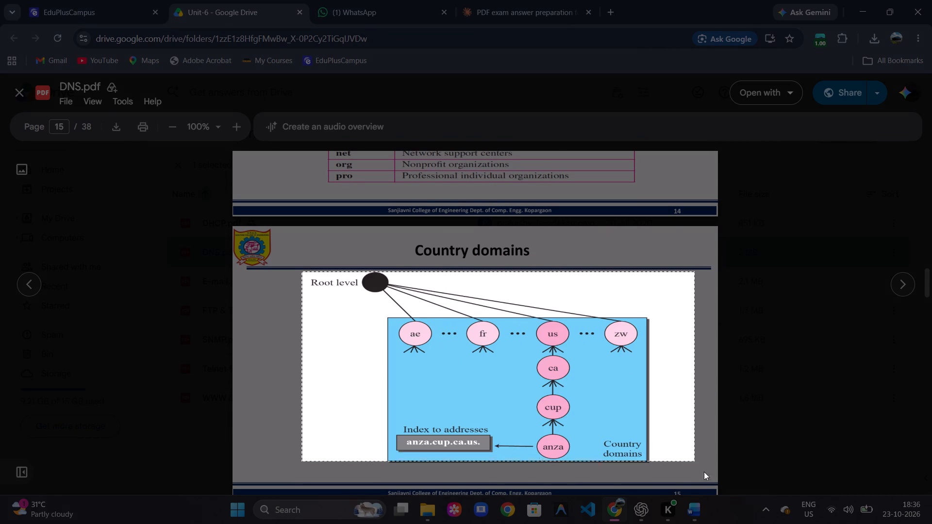
drag(704, 472, 690, 475)
key(alt+Tab)
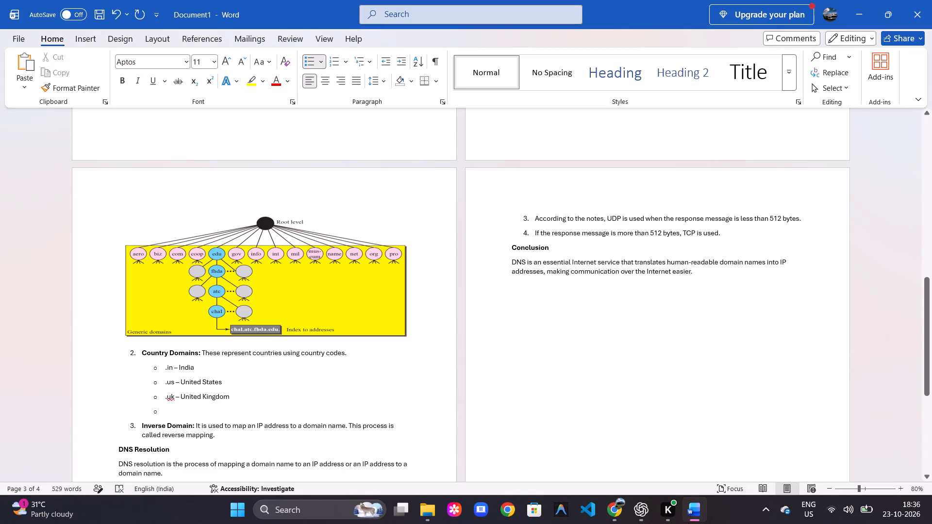
key(BackSpace)
key(ctrl+v)
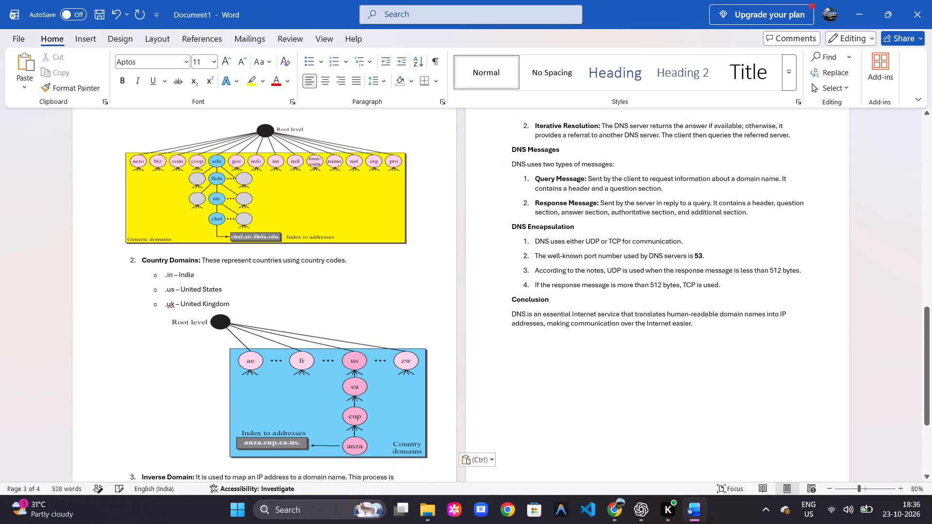
Set the country domains diagram's text wrapping to Top and Bottom and centre it between the page margins below the ".uk" bullet.
click(325, 416)
drag(332, 426, 308, 423)
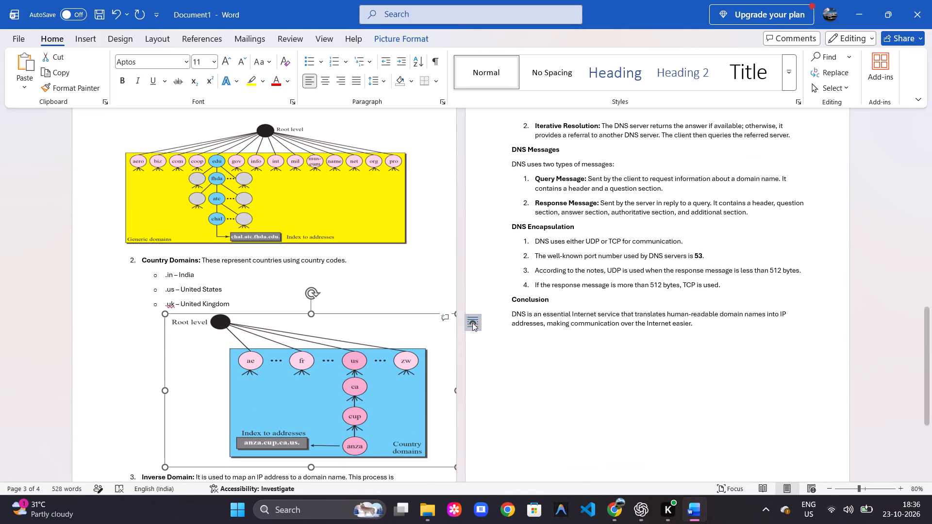
click(472, 323)
click(512, 415)
drag(289, 391, 216, 387)
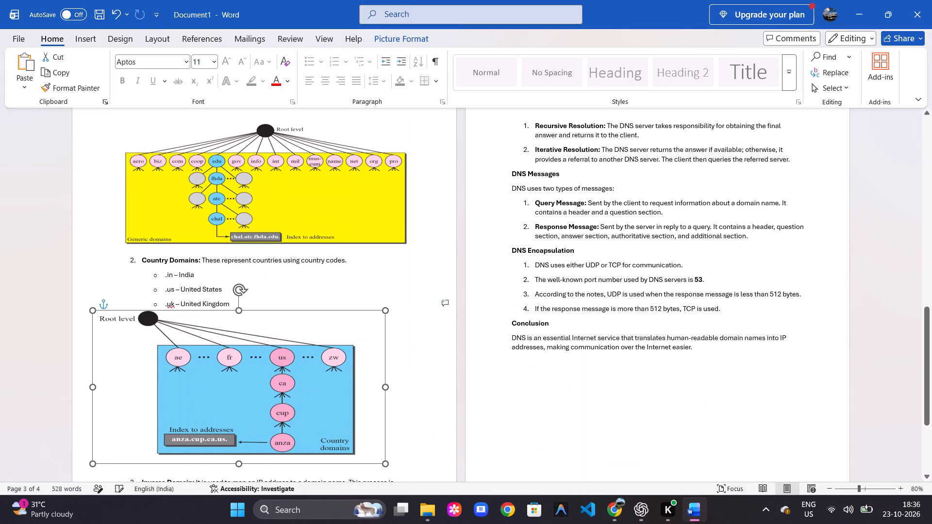
drag(216, 387, 248, 396)
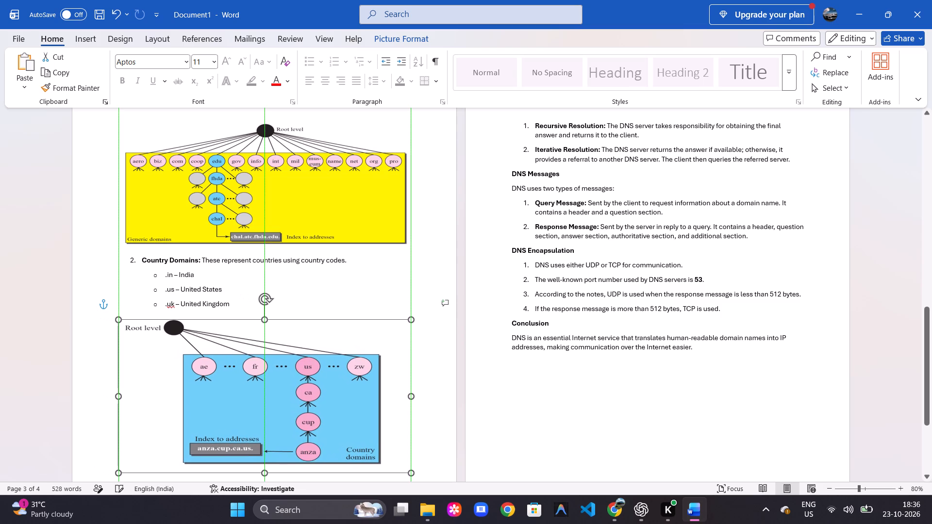
drag(248, 396, 249, 395)
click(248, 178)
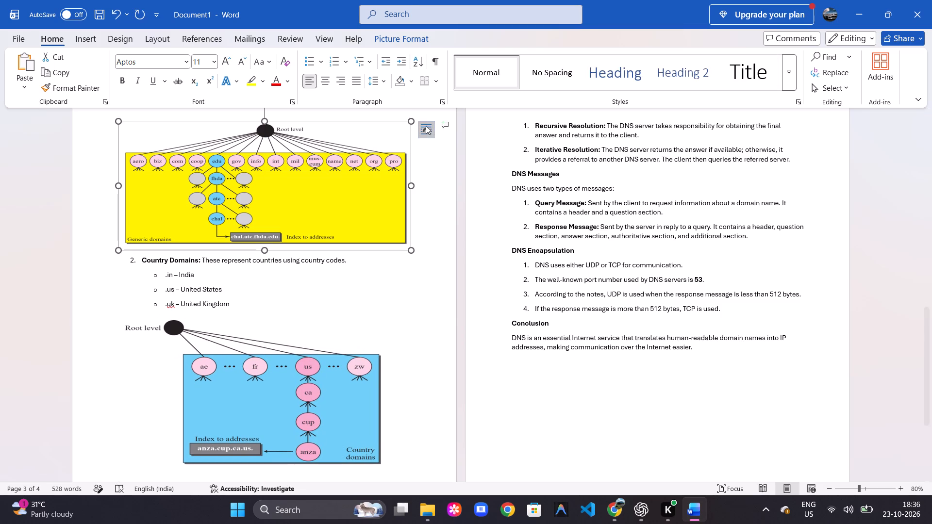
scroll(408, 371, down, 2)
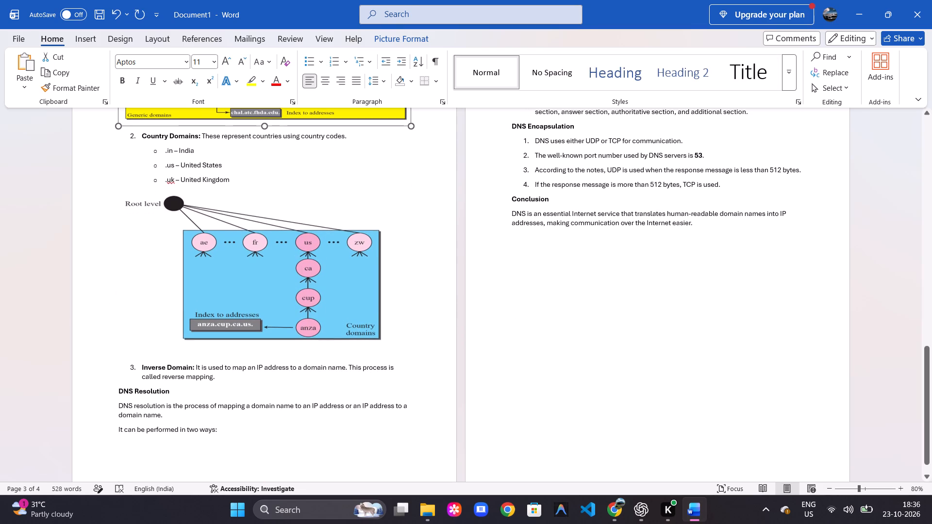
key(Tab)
Snip the "Inverse domain" diagram from page 16 of DNS.pdf and paste it into Word on a new line after the Inverse Domain item.
key(alt+Tab)
scroll(468, 370, down, 2)
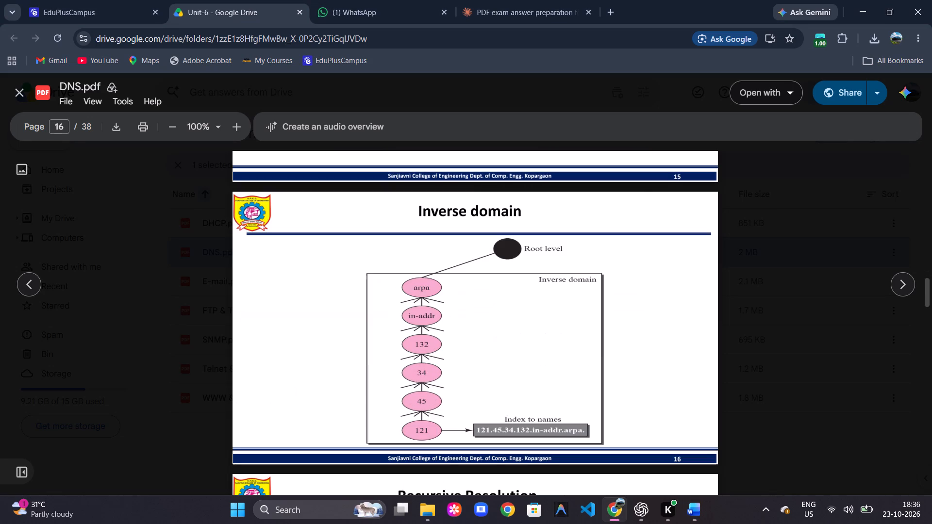
key(Print)
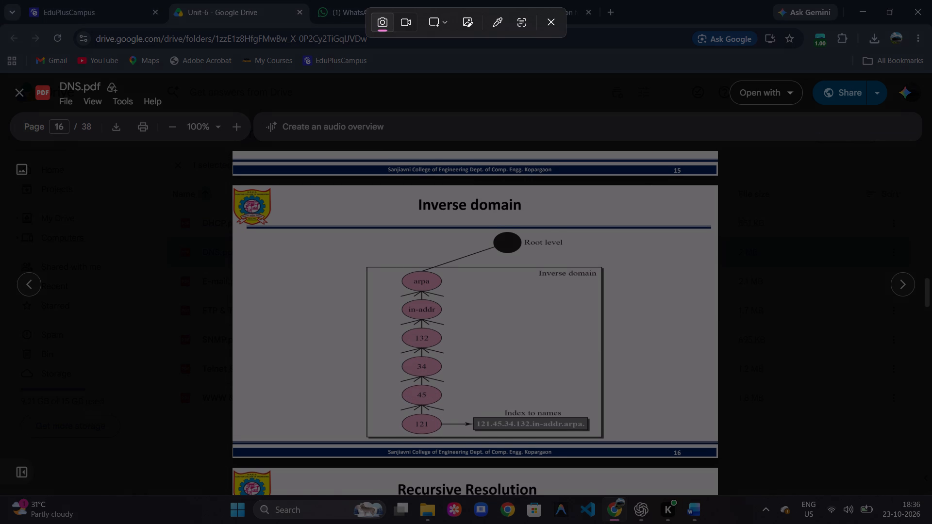
drag(353, 230, 371, 255)
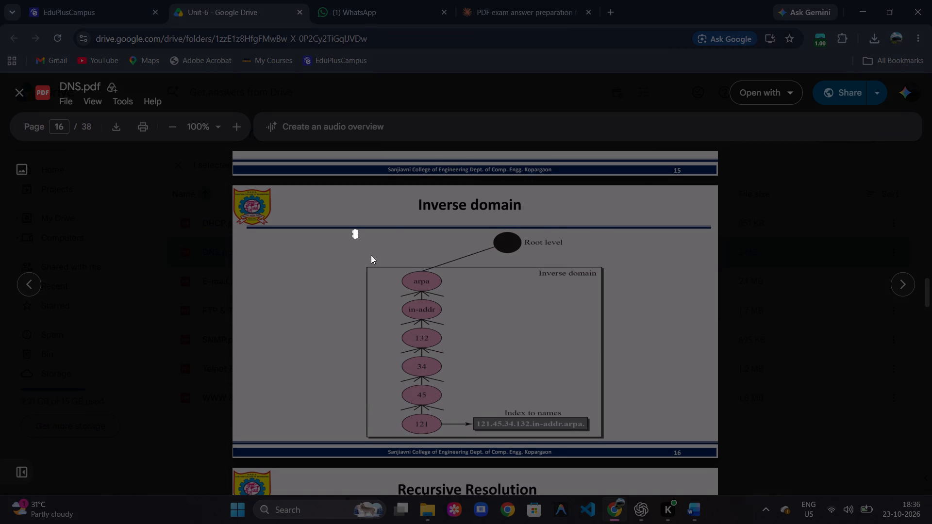
drag(371, 255, 613, 442)
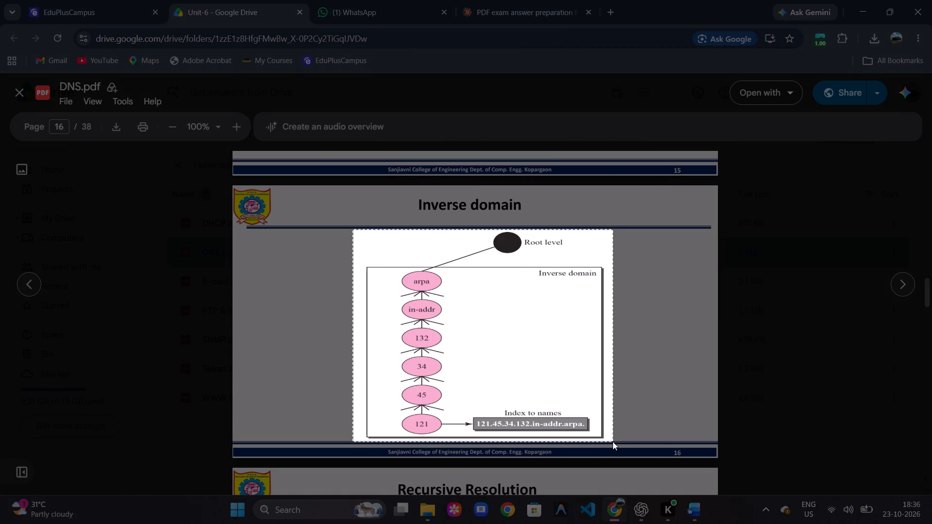
drag(613, 442, 612, 441)
key(alt+Tab)
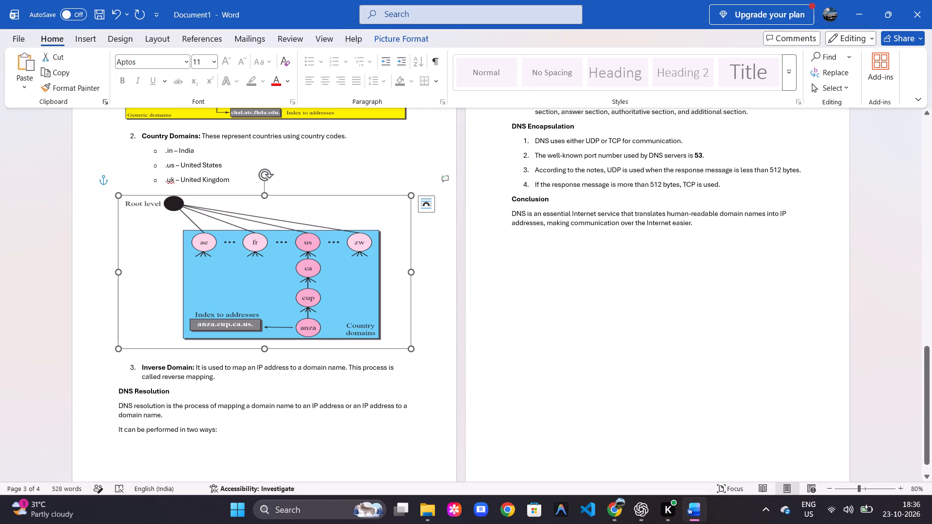
click(251, 375)
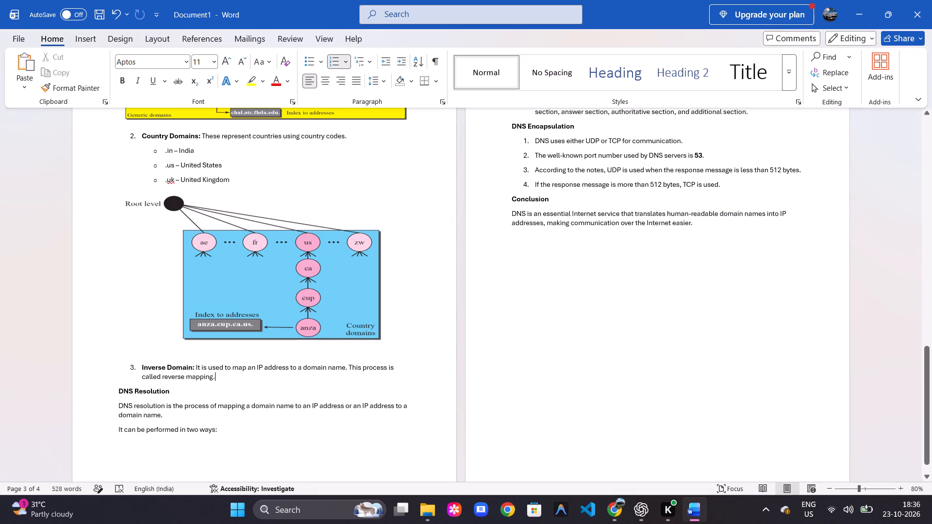
key(Return)
key(BackSpace)
key(ctrl+v)
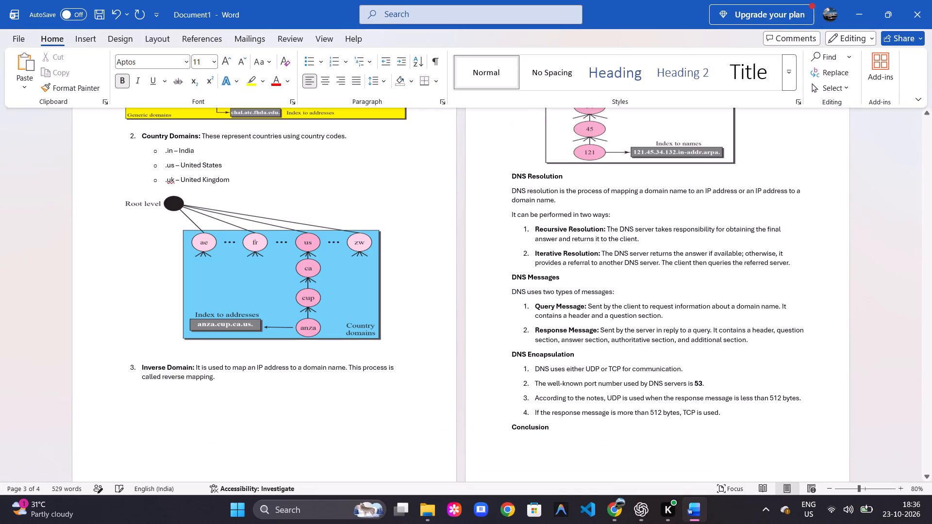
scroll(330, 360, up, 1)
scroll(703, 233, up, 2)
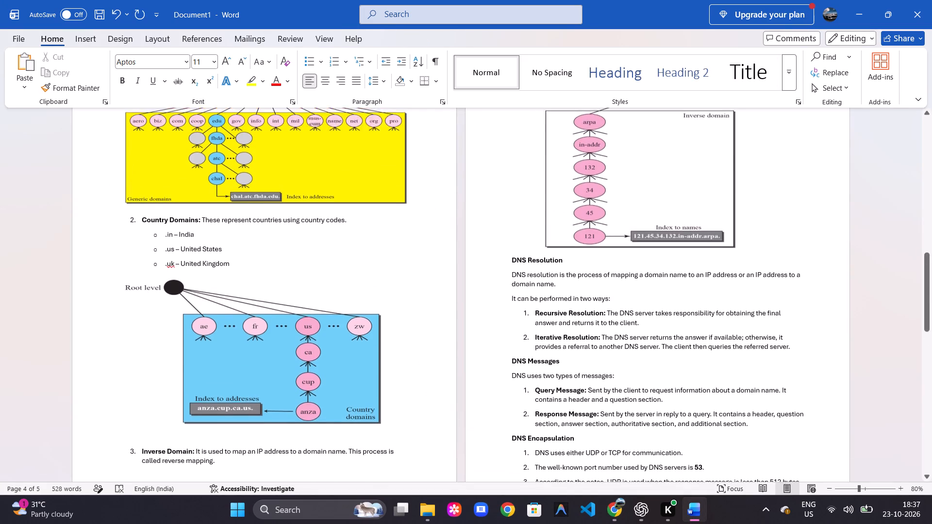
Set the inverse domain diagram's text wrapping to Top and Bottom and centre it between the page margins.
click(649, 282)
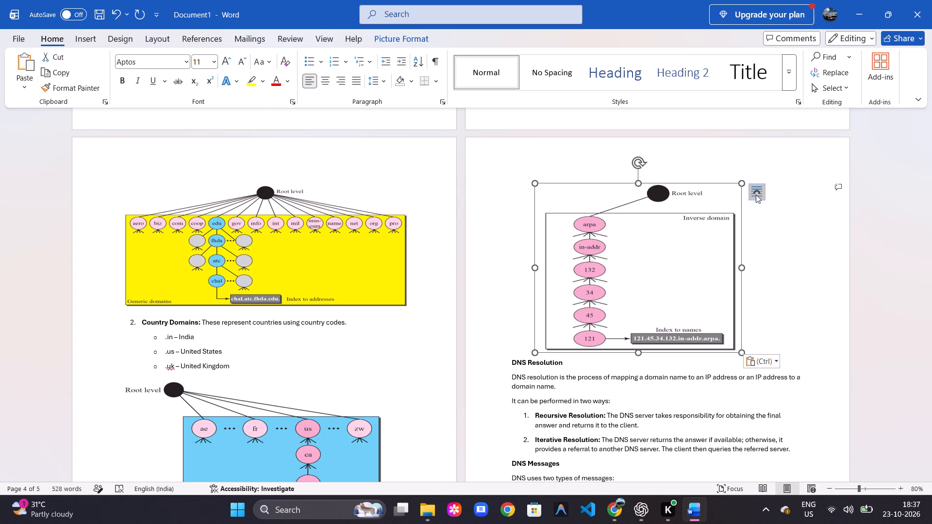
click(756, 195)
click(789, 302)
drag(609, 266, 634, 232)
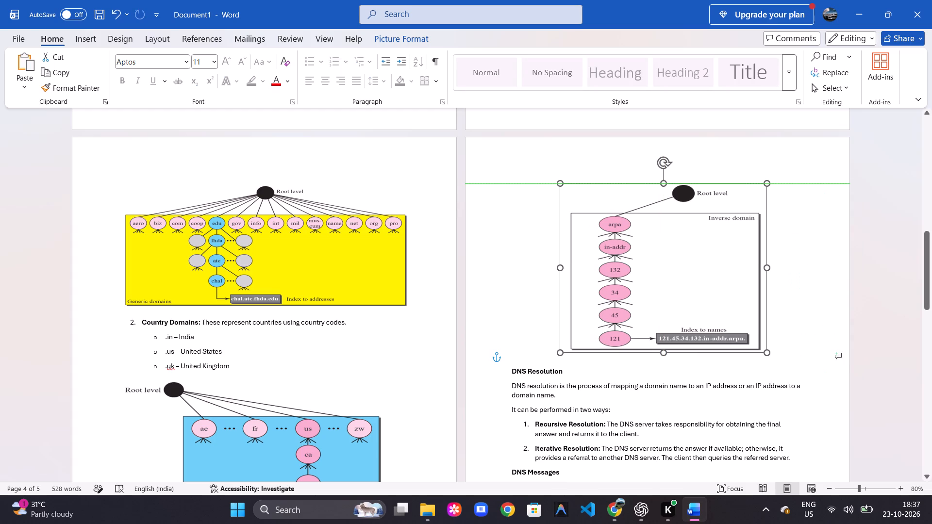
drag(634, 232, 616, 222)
Review how the text and diagrams are laid out across the document's pages.
scroll(521, 272, down, 2)
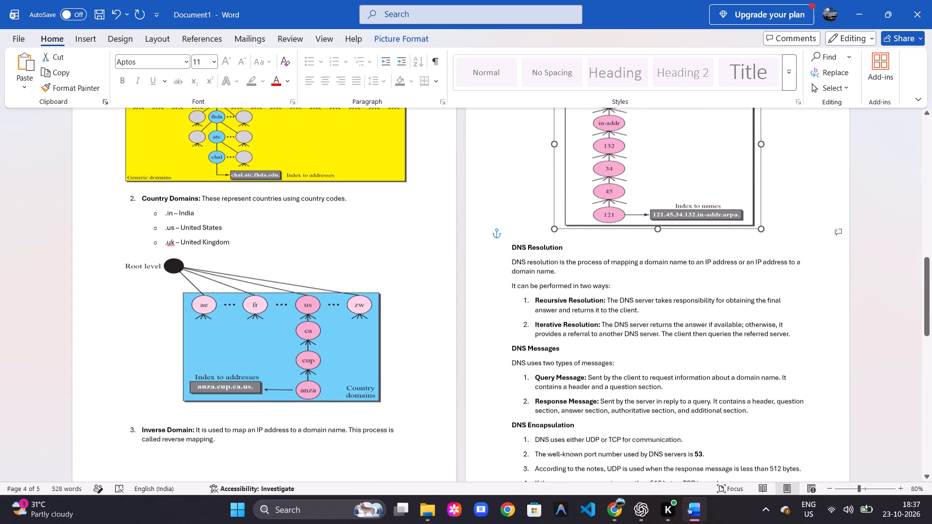
scroll(34, 360, down, 1)
click(200, 414)
scroll(243, 407, down, 3)
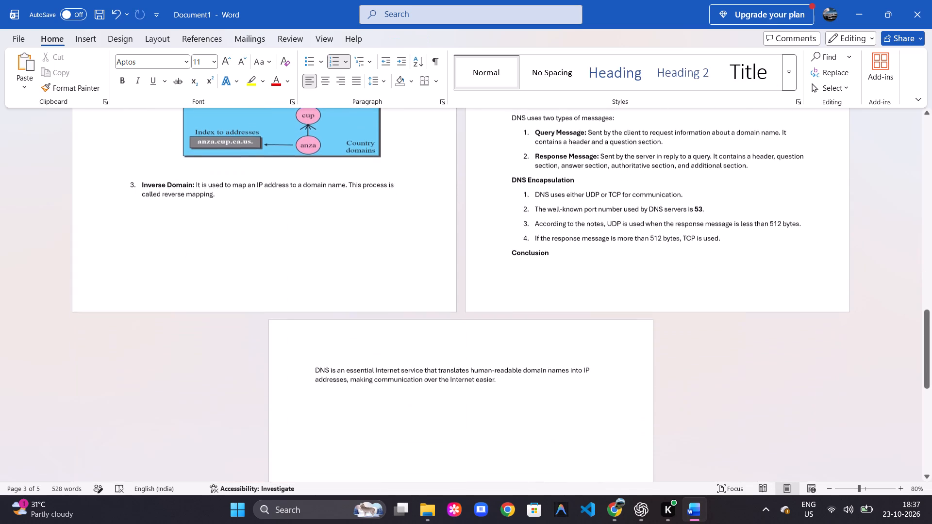
scroll(242, 397, up, 2)
click(303, 381)
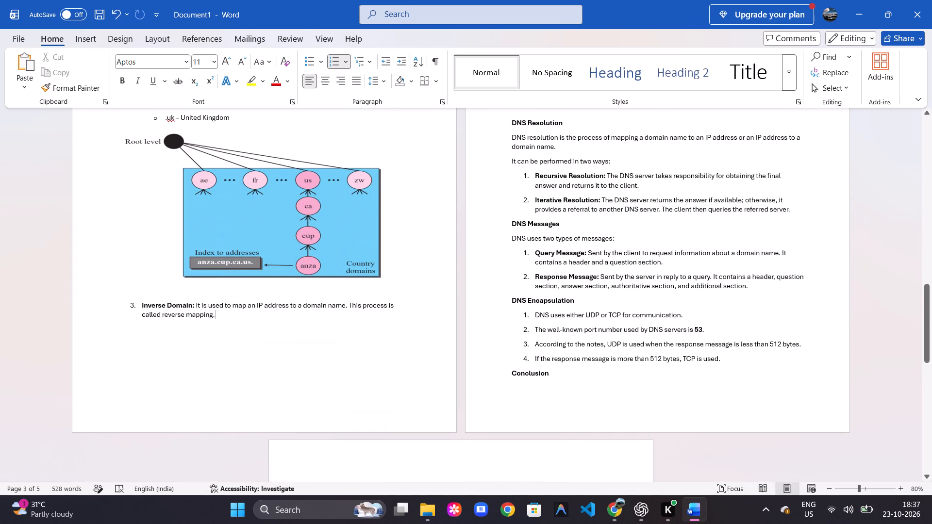
scroll(300, 381, up, 6)
ctrl+scroll(298, 381, down, 3)
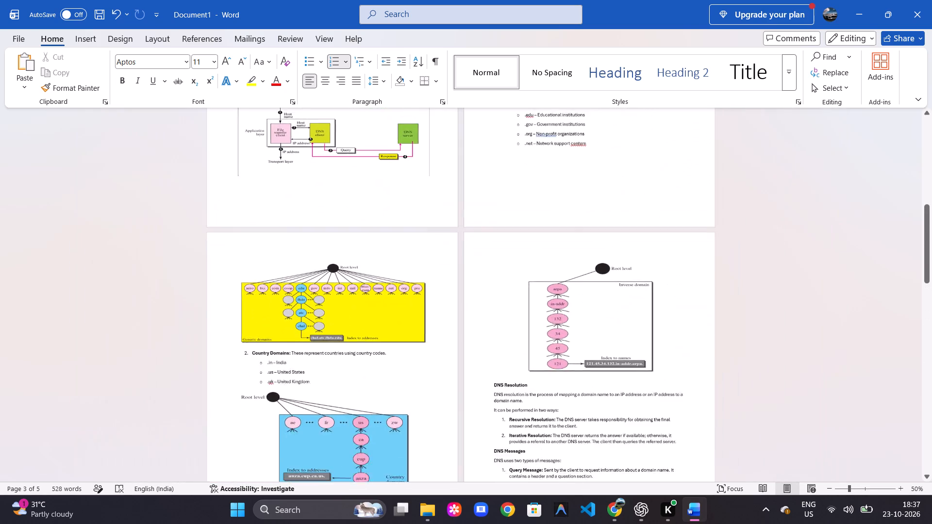
scroll(297, 381, up, 5)
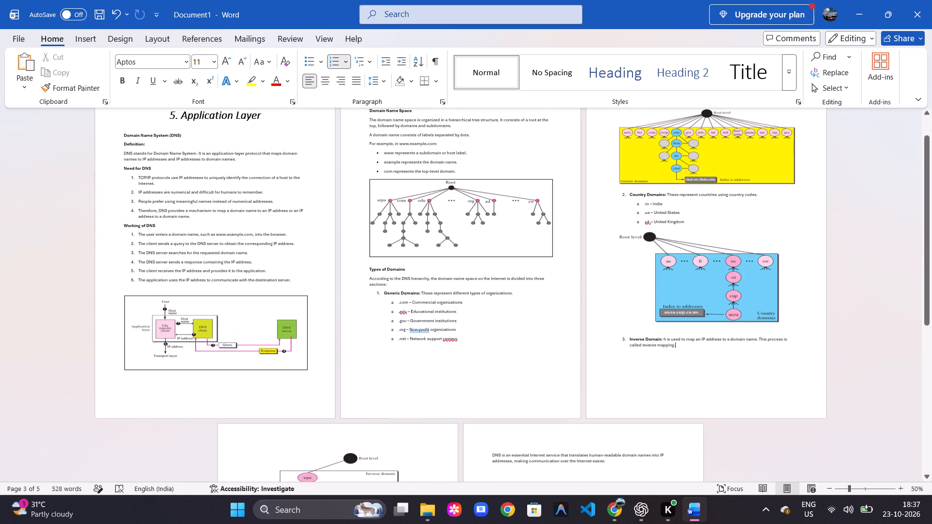
scroll(291, 380, up, 2)
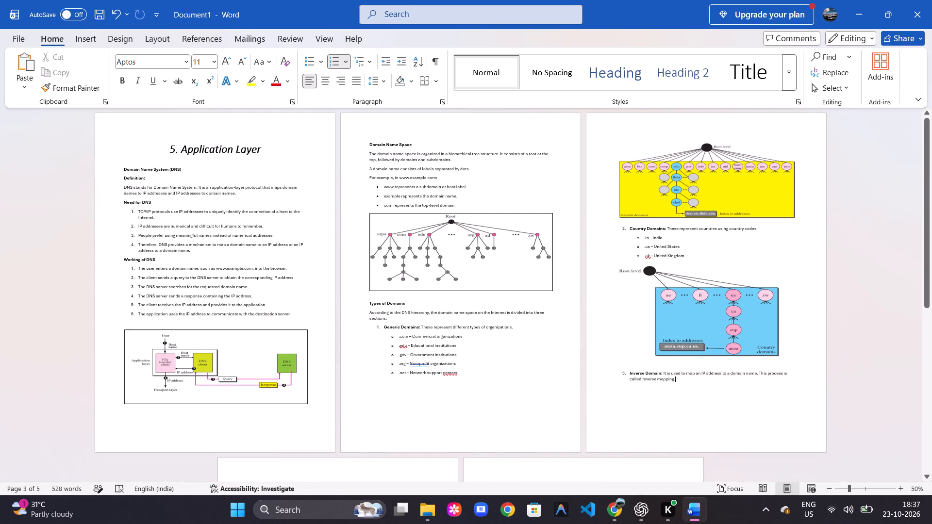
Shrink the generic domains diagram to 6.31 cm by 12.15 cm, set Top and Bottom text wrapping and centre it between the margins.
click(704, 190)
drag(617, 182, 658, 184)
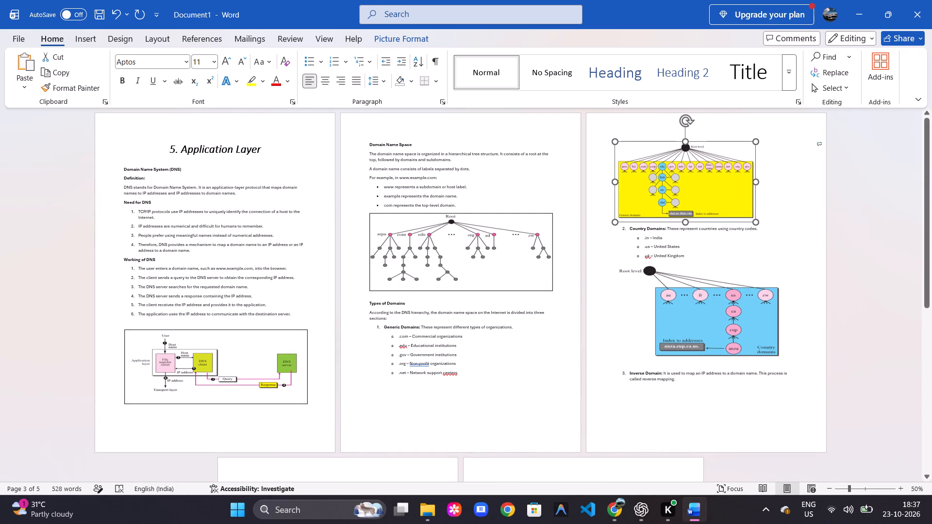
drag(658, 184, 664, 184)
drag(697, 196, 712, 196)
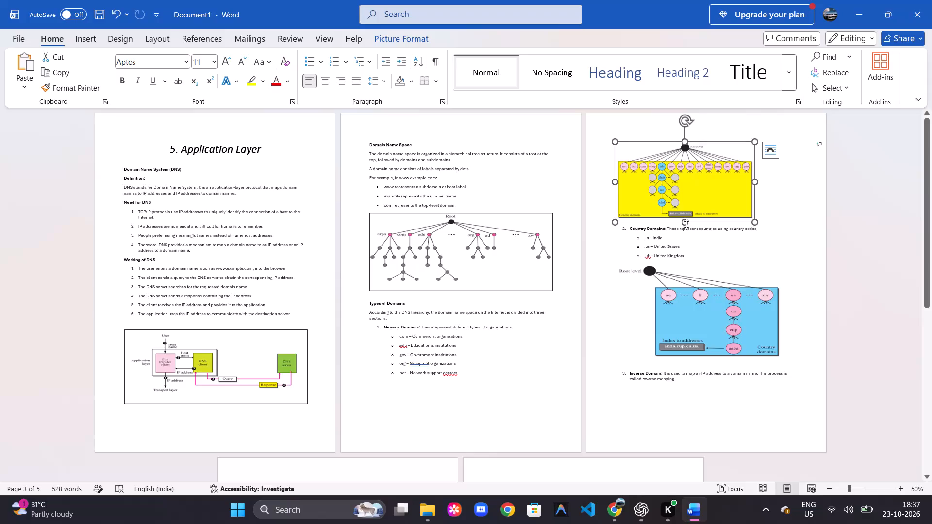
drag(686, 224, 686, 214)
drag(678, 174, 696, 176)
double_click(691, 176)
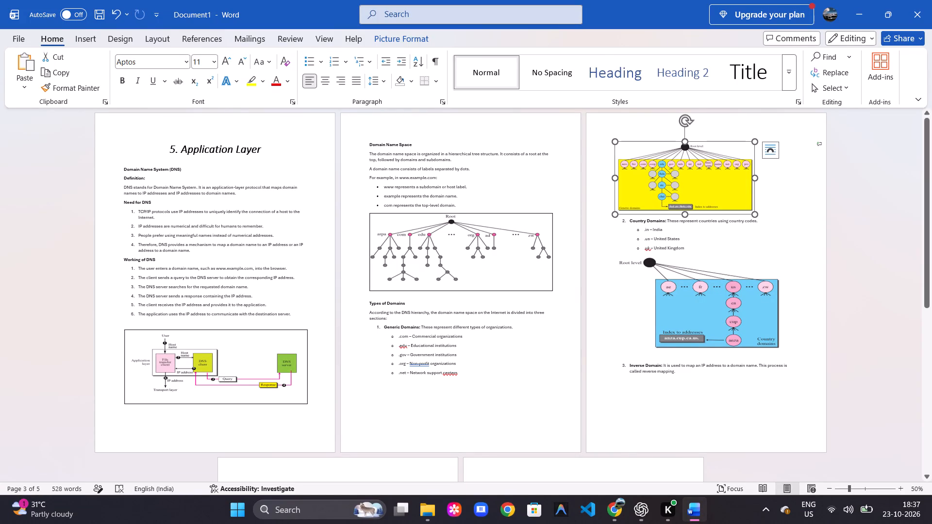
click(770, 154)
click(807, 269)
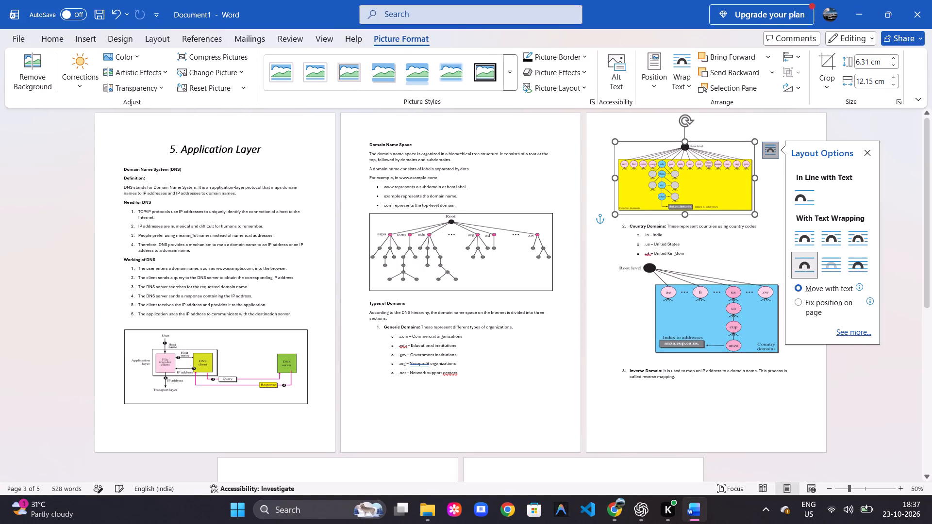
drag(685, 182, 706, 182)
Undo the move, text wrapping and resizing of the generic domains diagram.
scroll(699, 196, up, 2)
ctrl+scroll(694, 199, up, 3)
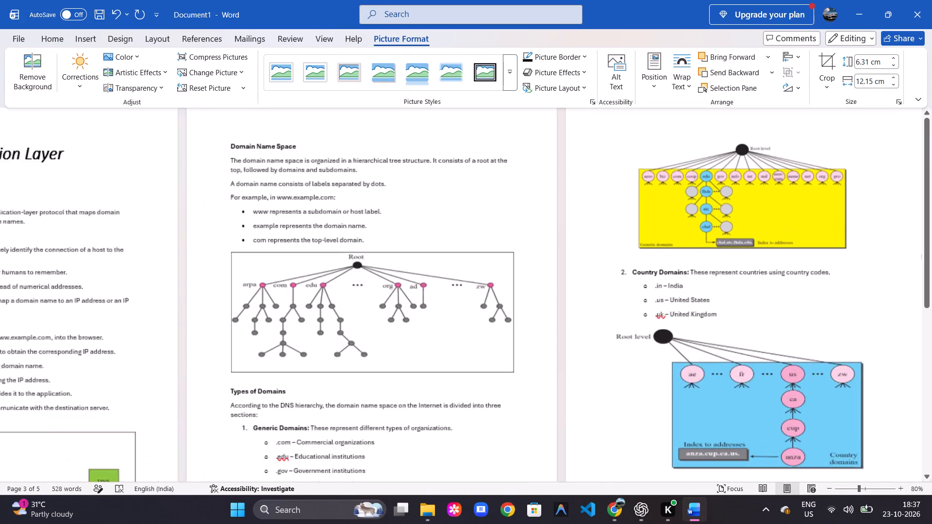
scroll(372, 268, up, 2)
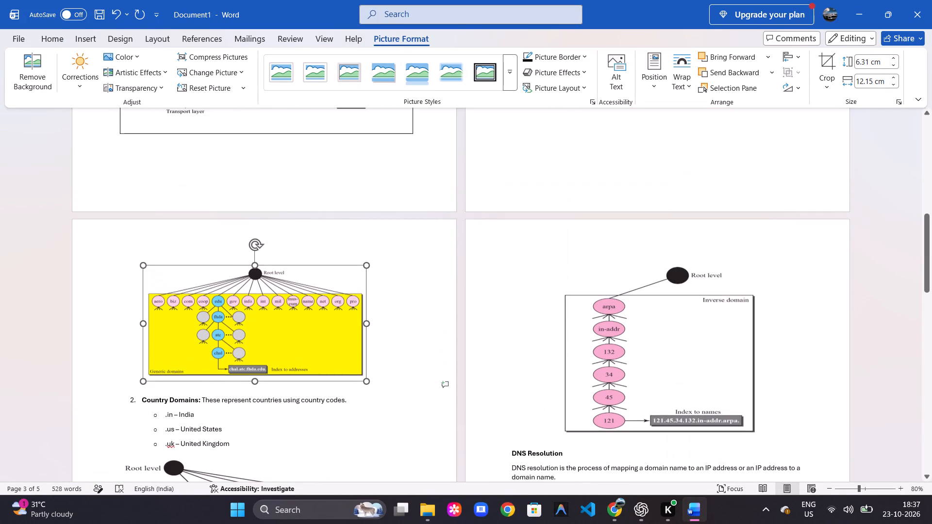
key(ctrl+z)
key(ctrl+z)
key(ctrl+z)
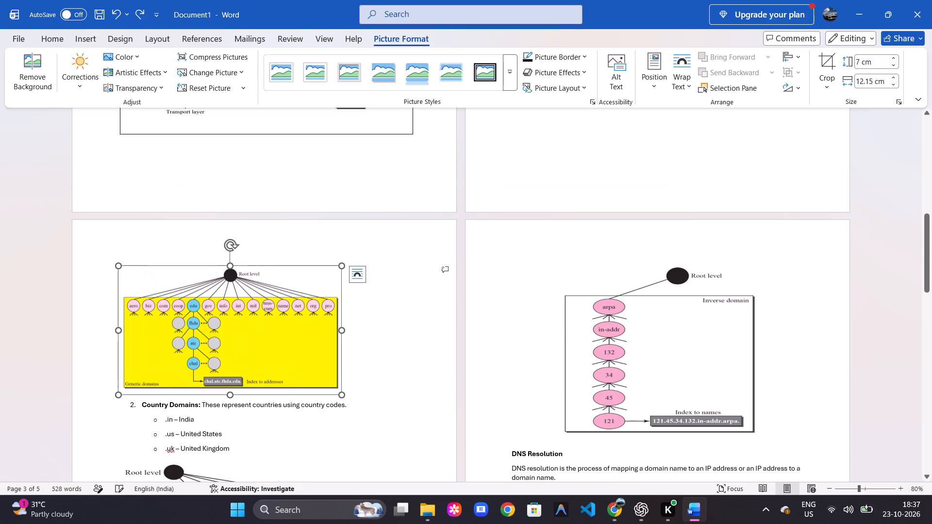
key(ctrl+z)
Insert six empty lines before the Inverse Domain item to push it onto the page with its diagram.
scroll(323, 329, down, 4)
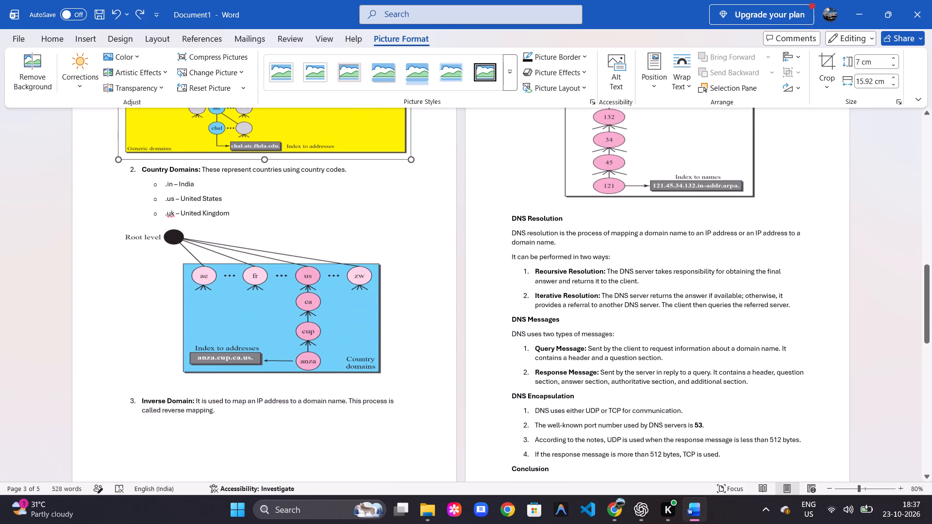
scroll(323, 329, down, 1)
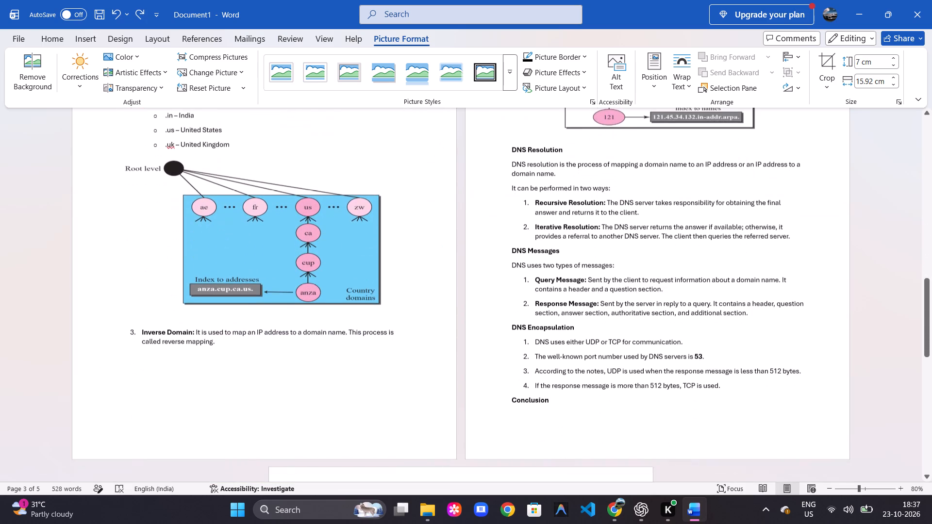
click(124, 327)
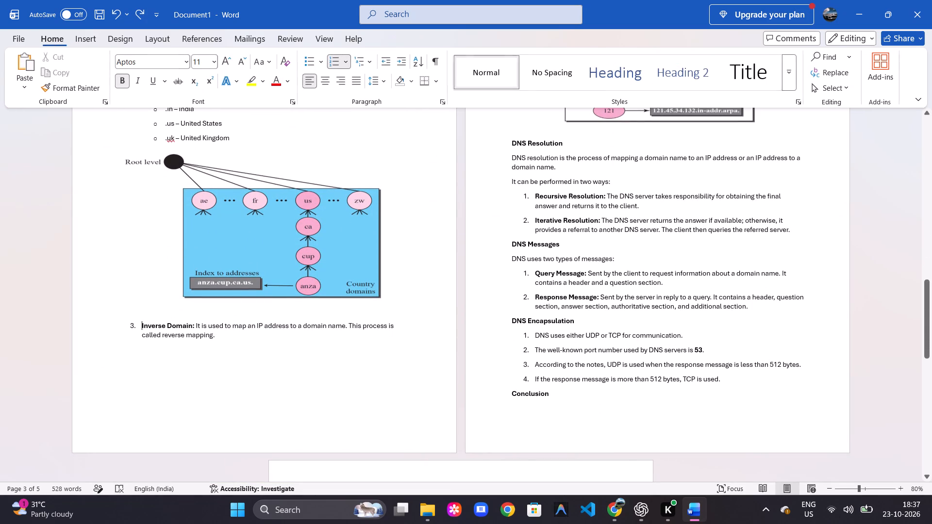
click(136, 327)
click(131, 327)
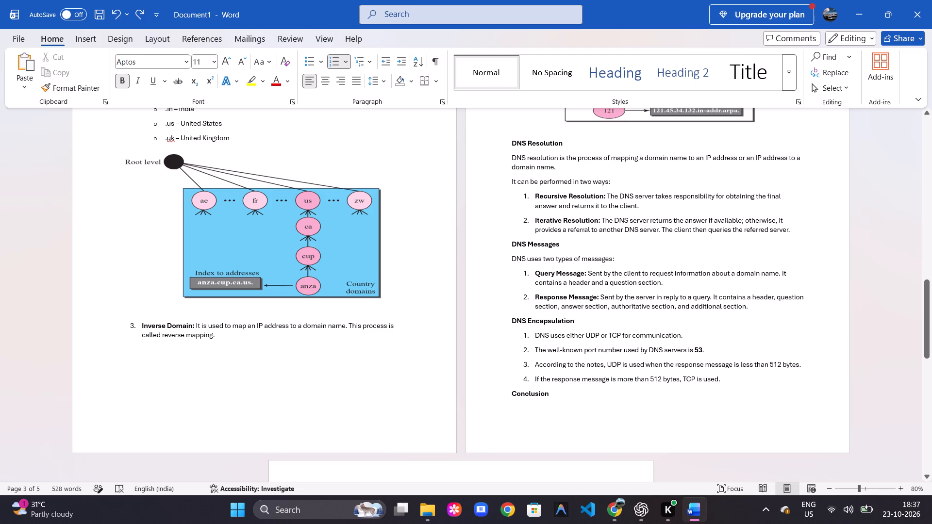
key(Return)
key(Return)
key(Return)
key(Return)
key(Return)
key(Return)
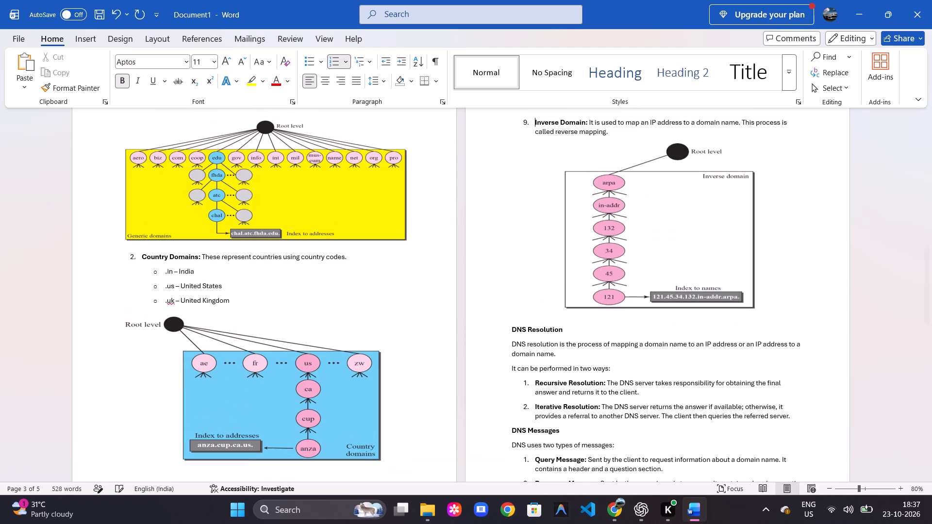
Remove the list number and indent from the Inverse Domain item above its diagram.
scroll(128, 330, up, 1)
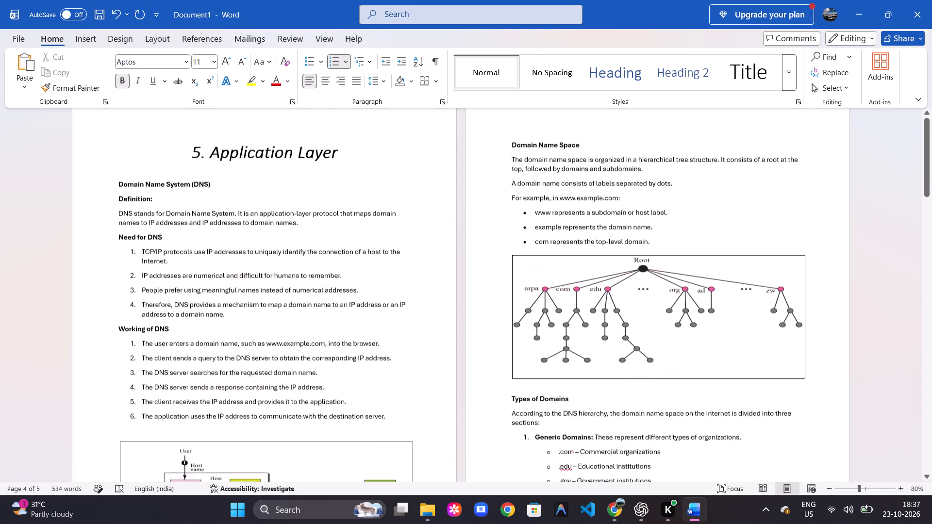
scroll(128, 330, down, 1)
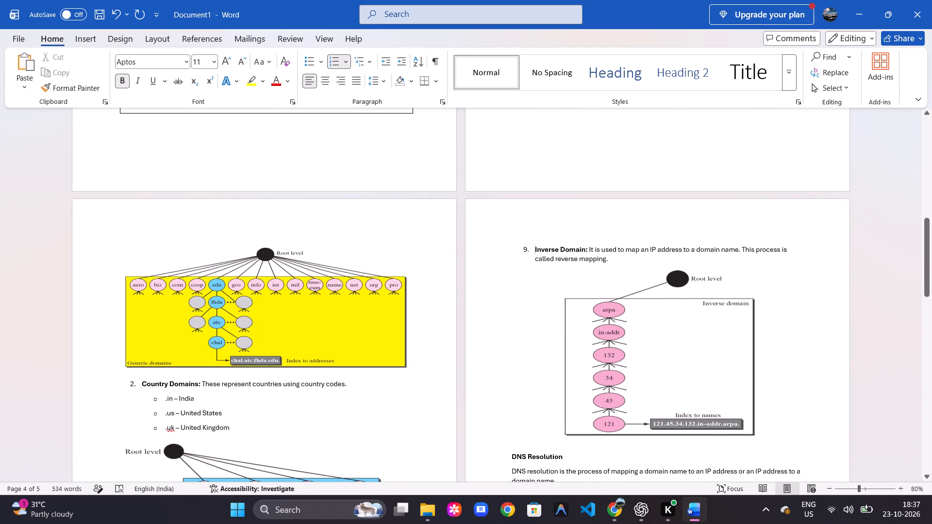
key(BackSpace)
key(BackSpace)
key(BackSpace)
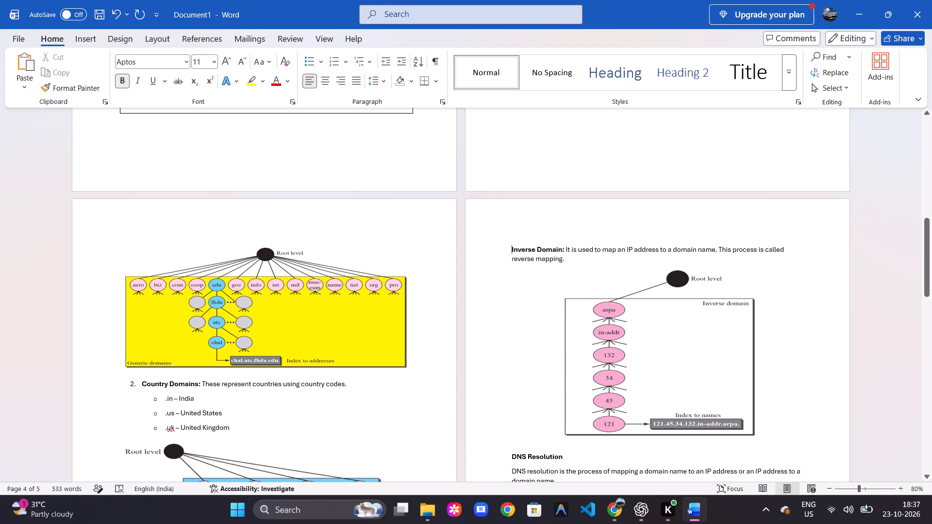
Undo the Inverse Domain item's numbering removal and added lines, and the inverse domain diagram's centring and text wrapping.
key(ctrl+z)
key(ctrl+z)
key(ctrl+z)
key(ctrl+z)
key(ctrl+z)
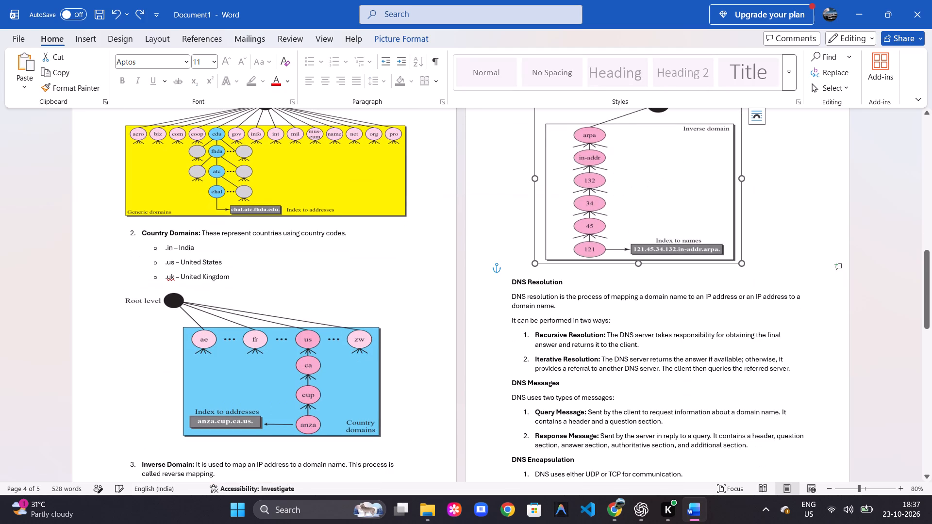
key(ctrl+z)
Apply Top and Bottom text wrapping to the inverse domain diagram and centre it between the margins above the DNS Resolution heading.
scroll(528, 311, down, 2)
scroll(525, 311, up, 4)
click(681, 286)
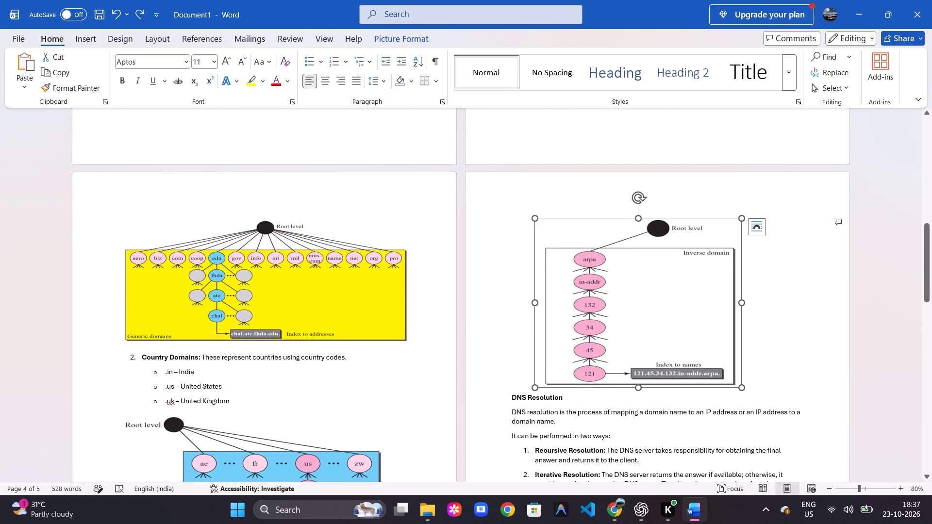
click(755, 227)
click(791, 340)
drag(638, 292, 652, 282)
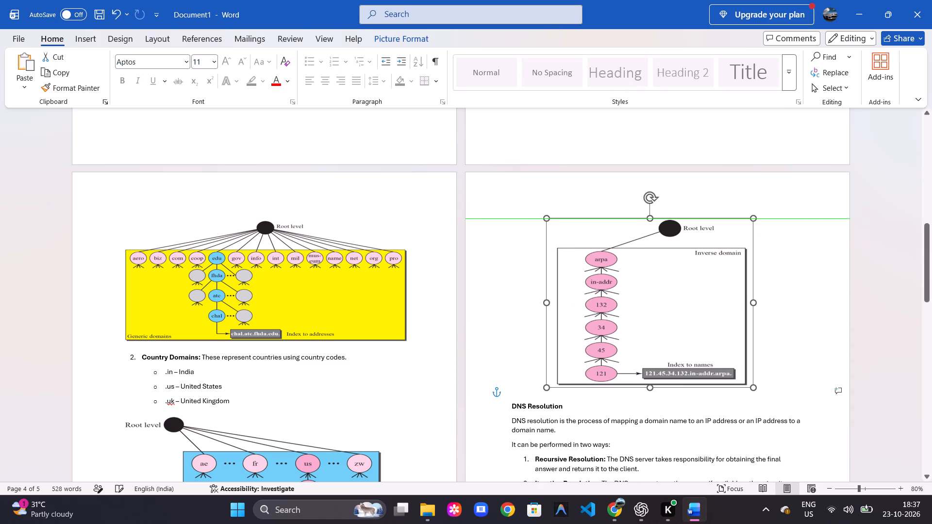
drag(652, 282, 654, 278)
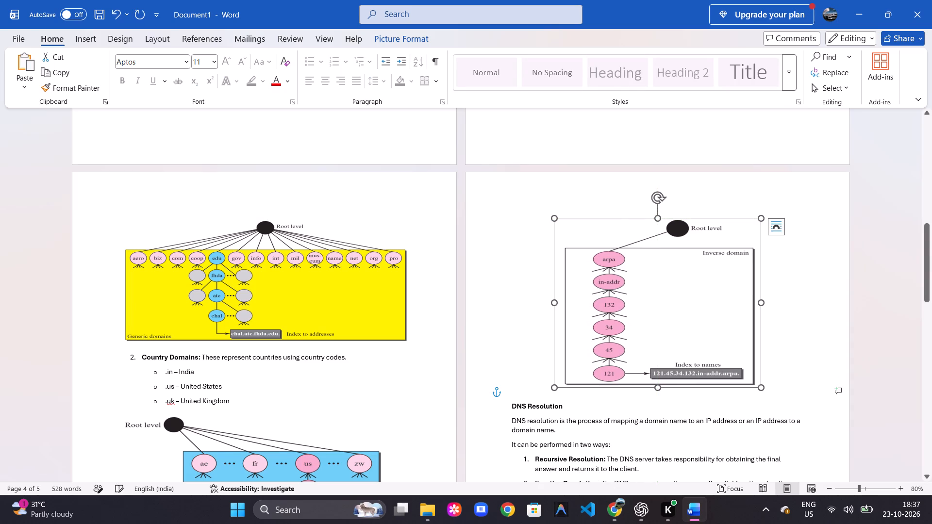
Switch to DNS.pdf in Chrome and snip the "Recursive Resolution" diagram from page 17.
scroll(627, 282, down, 3)
scroll(542, 285, down, 1)
key(alt+Tab)
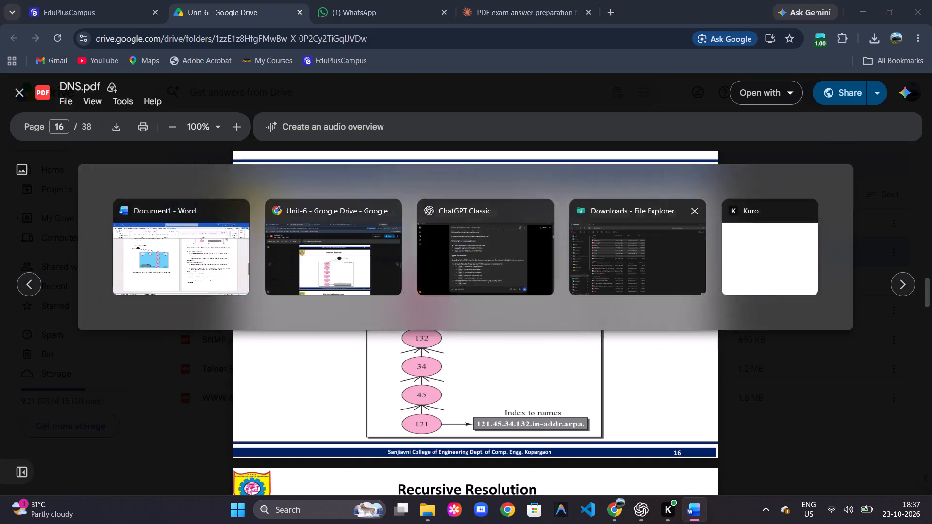
scroll(500, 265, down, 3)
scroll(500, 265, up, 2)
scroll(499, 265, down, 1)
key(Print)
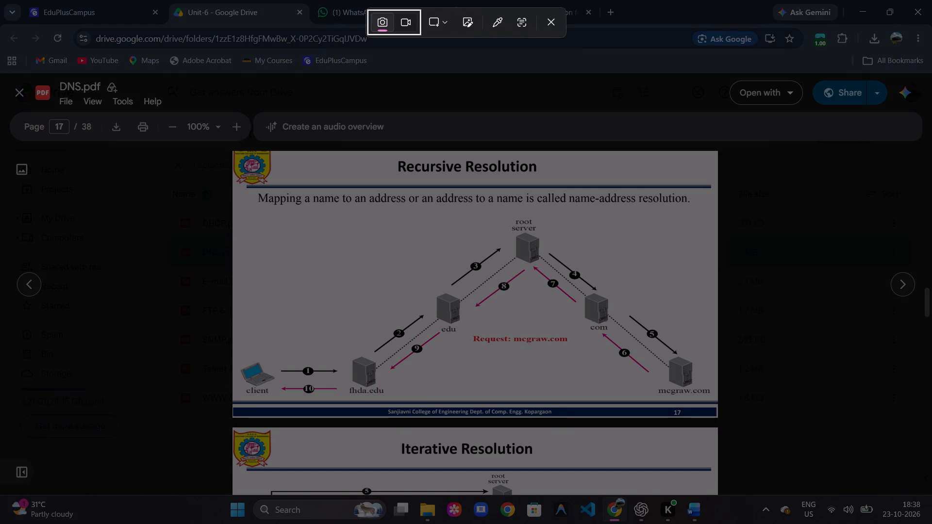
drag(234, 209, 713, 404)
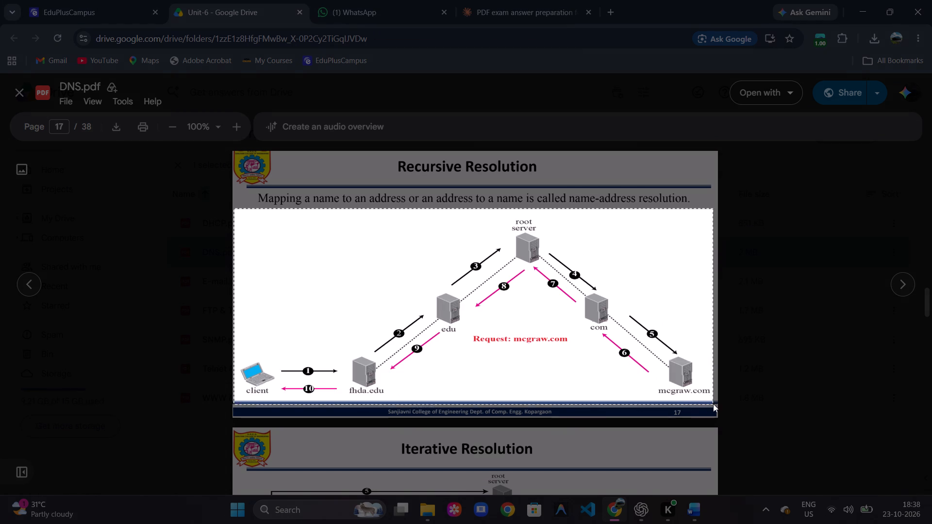
drag(713, 404, 716, 398)
Back in Word, add an unnumbered line after the Recursive Resolution item and paste the recursive resolution diagram there.
key(alt+Tab)
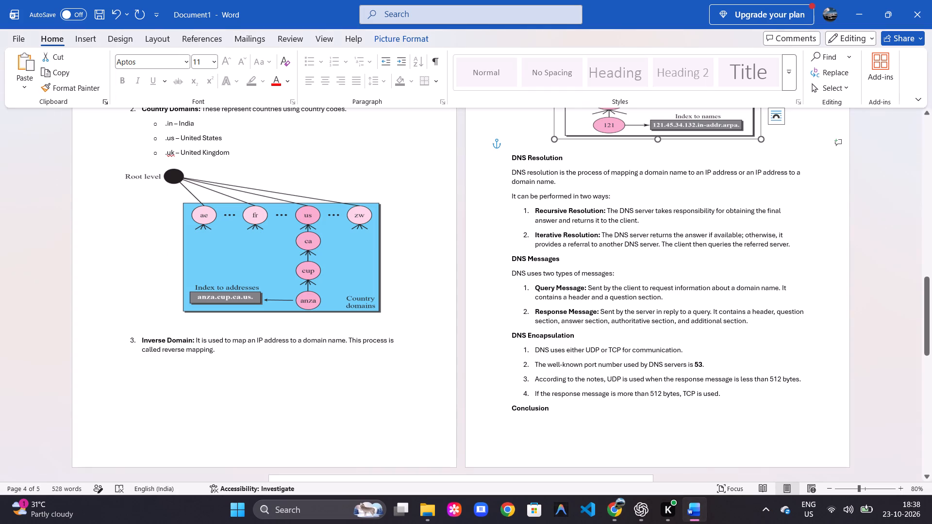
click(665, 221)
key(Return)
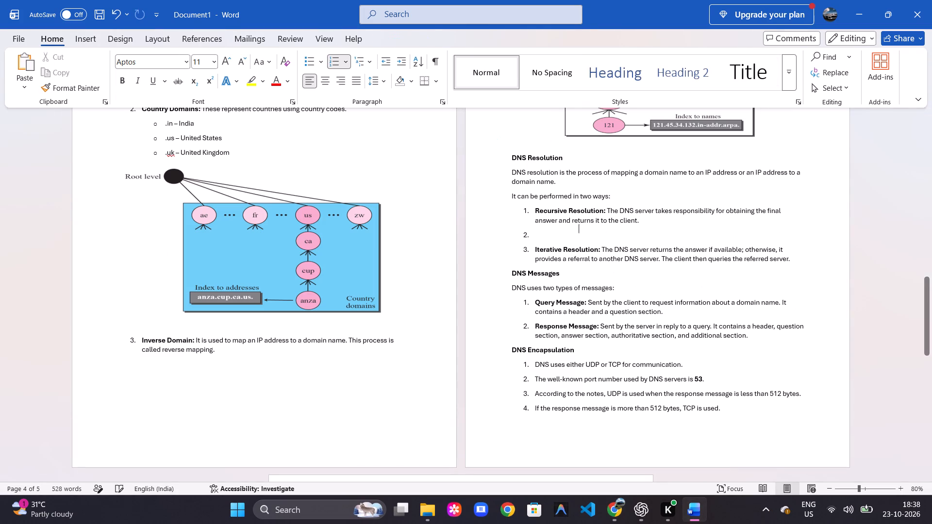
key(BackSpace)
key(ctrl+v)
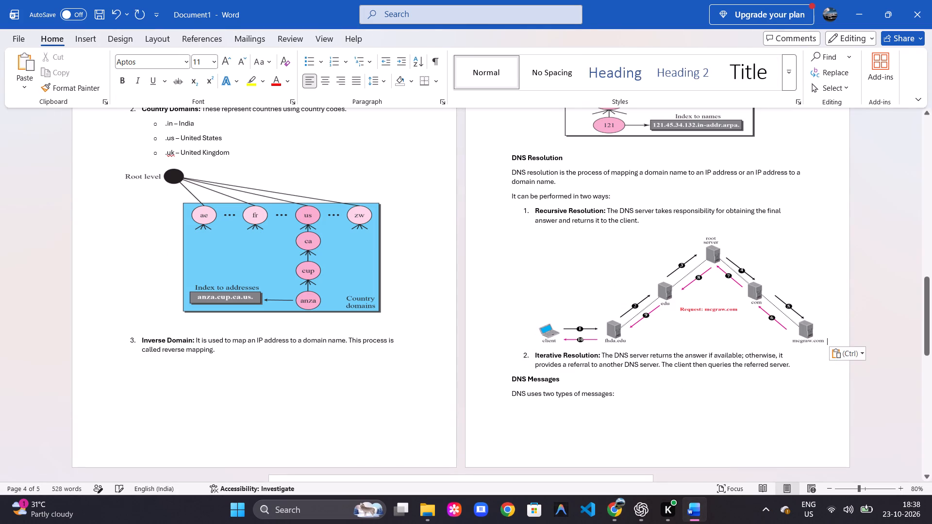
Apply Top and Bottom text wrapping to the recursive resolution diagram and centre it between the margins below the Recursive Resolution item.
click(673, 282)
click(826, 290)
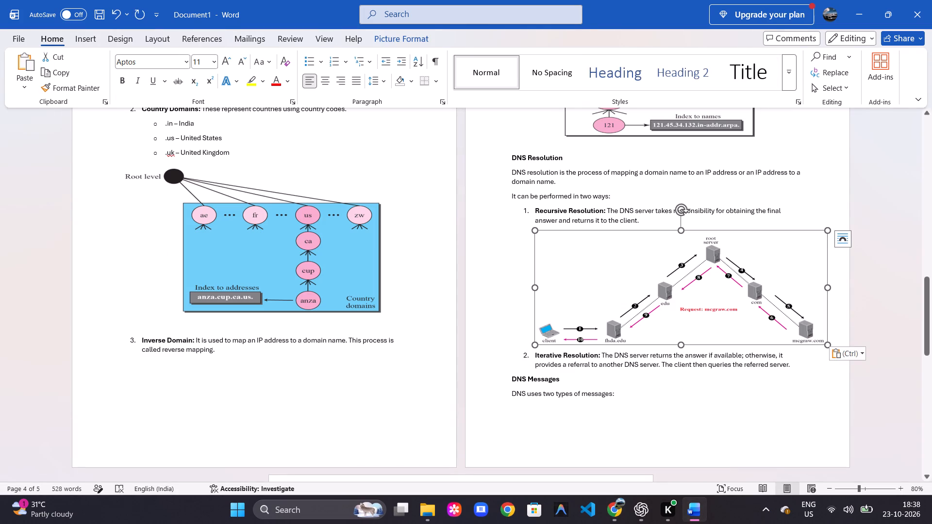
drag(734, 281, 721, 281)
click(846, 239)
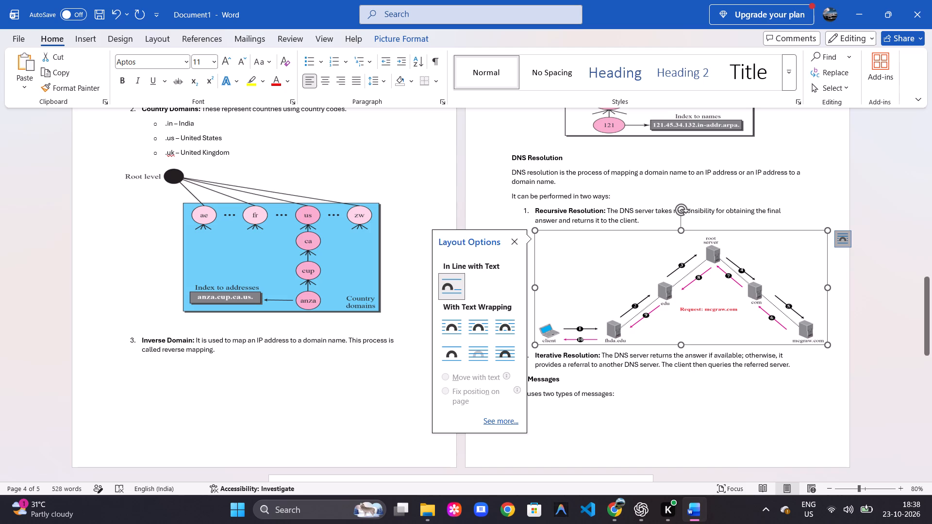
click(448, 361)
drag(683, 307, 675, 308)
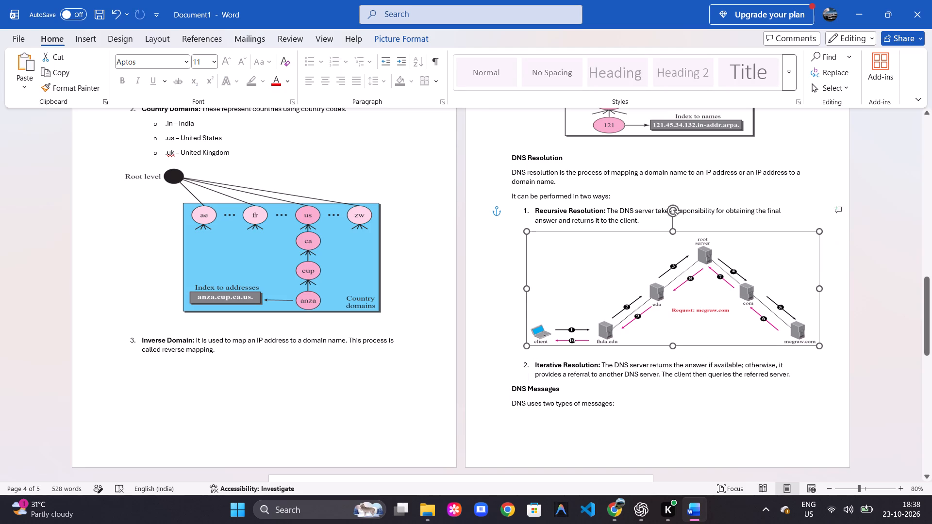
drag(675, 308, 648, 307)
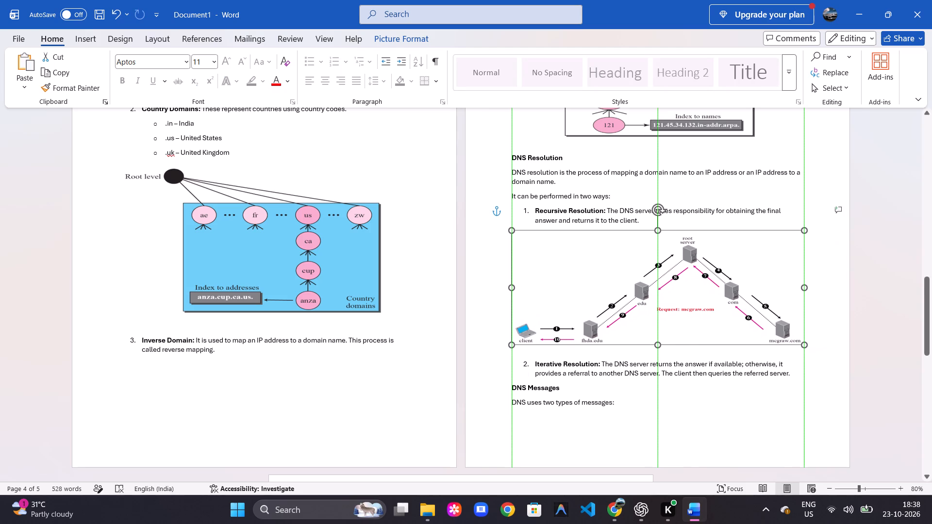
drag(648, 307, 648, 306)
Add an unnumbered line after the Iterative Resolution item.
scroll(661, 319, down, 1)
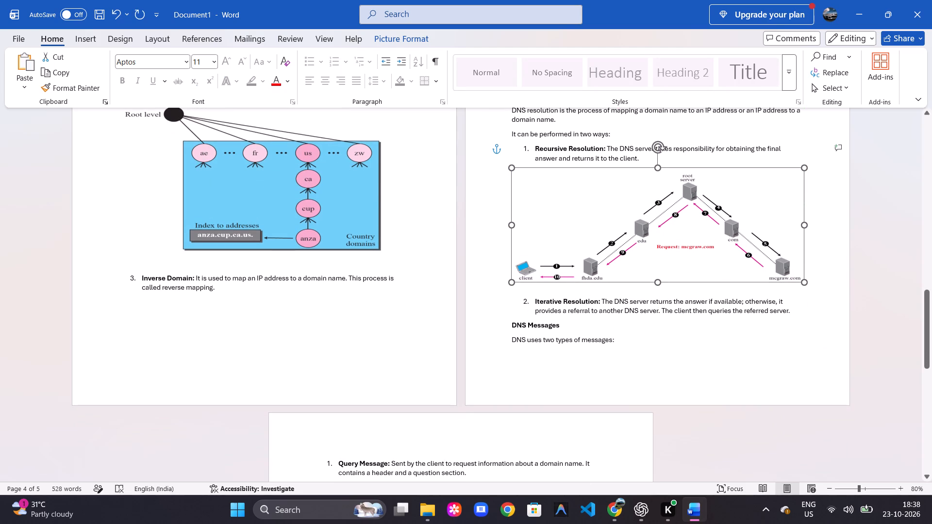
click(800, 311)
key(Return)
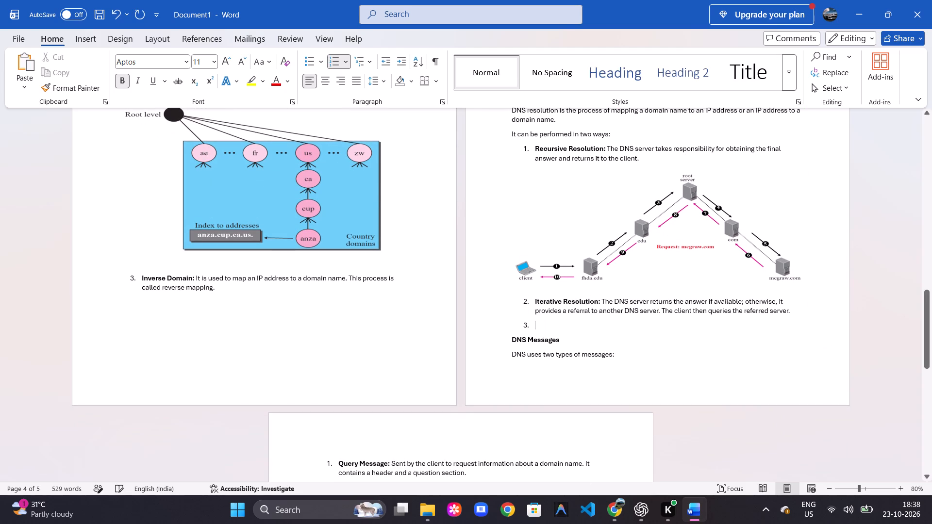
key(BackSpace)
Switch to DNS.pdf in Chrome and snip the "Iterative Resolution" diagram from page 18.
key(alt+Tab)
scroll(527, 316, down, 2)
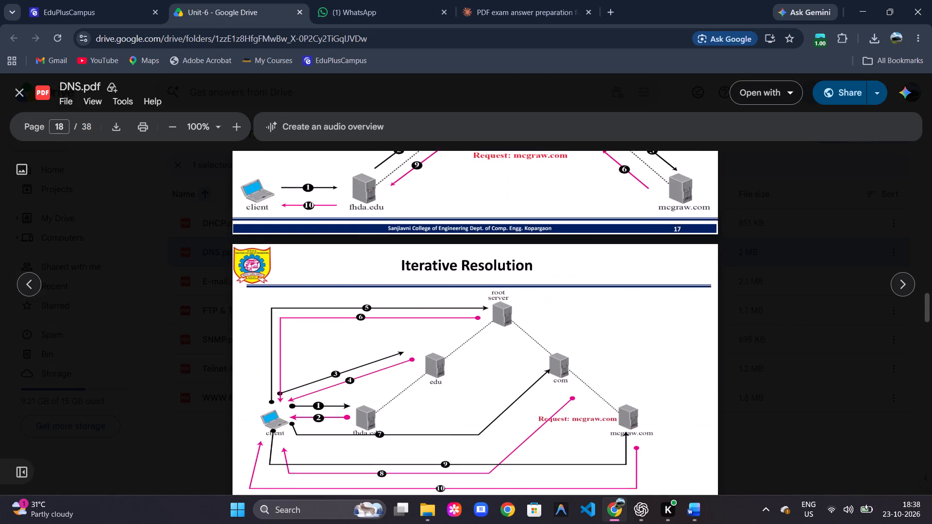
scroll(527, 316, up, 1)
scroll(527, 316, down, 1)
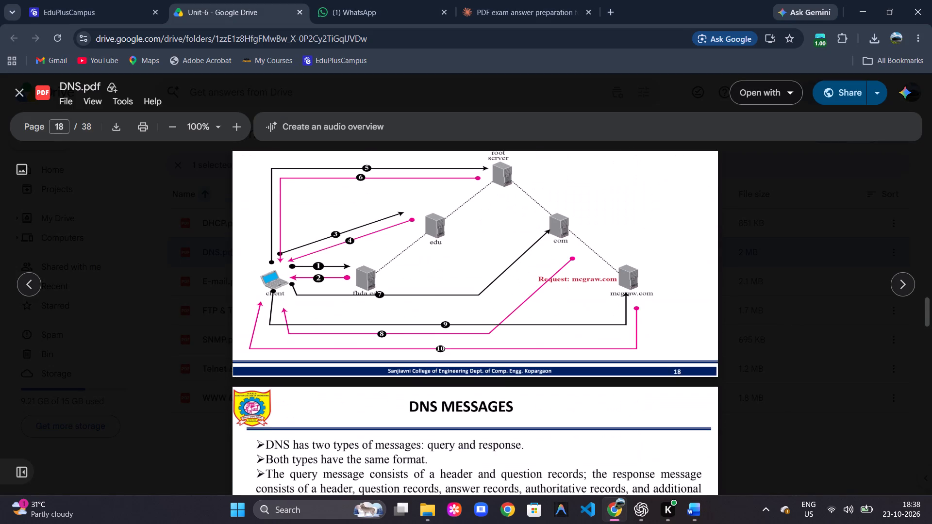
scroll(527, 317, up, 1)
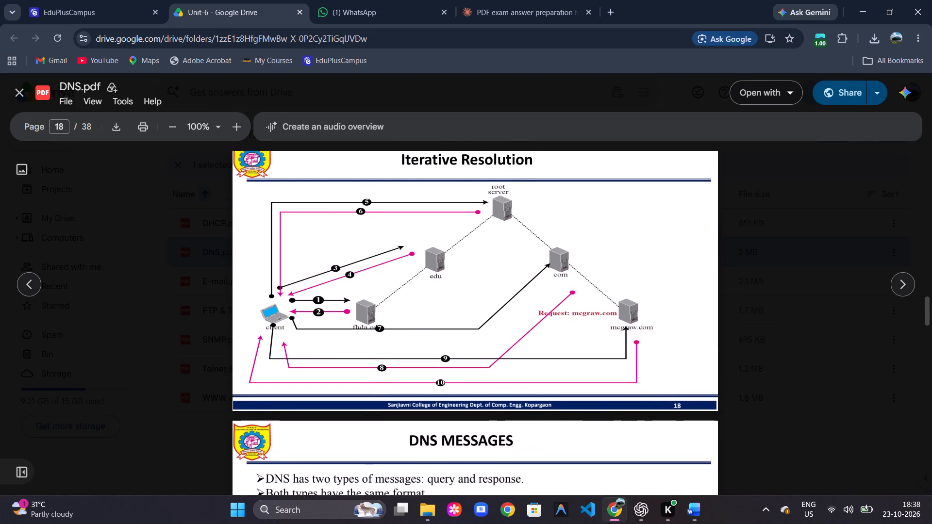
scroll(527, 317, up, 1)
key(Print)
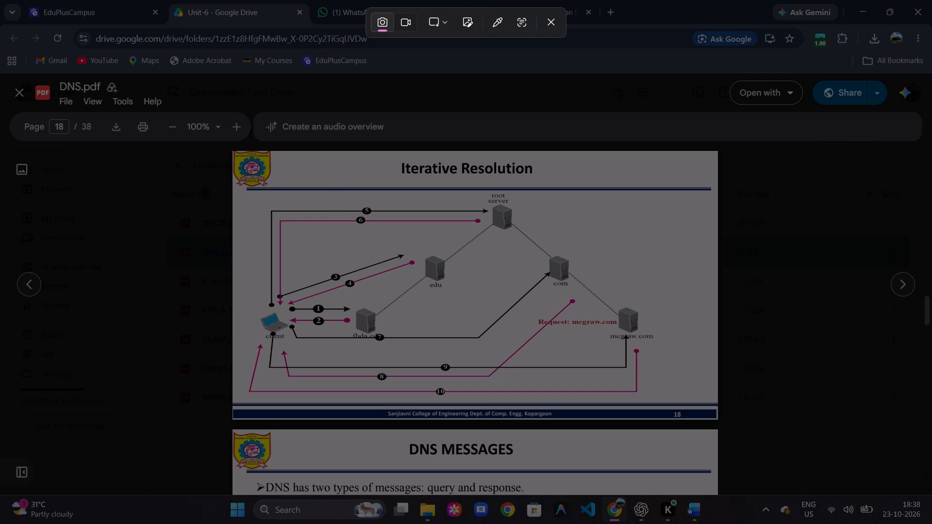
drag(242, 192, 664, 400)
Back in Word, paste the iterative resolution diagram below the Iterative Resolution item and apply Top and Bottom text wrapping.
key(alt+Tab)
key(ctrl+v)
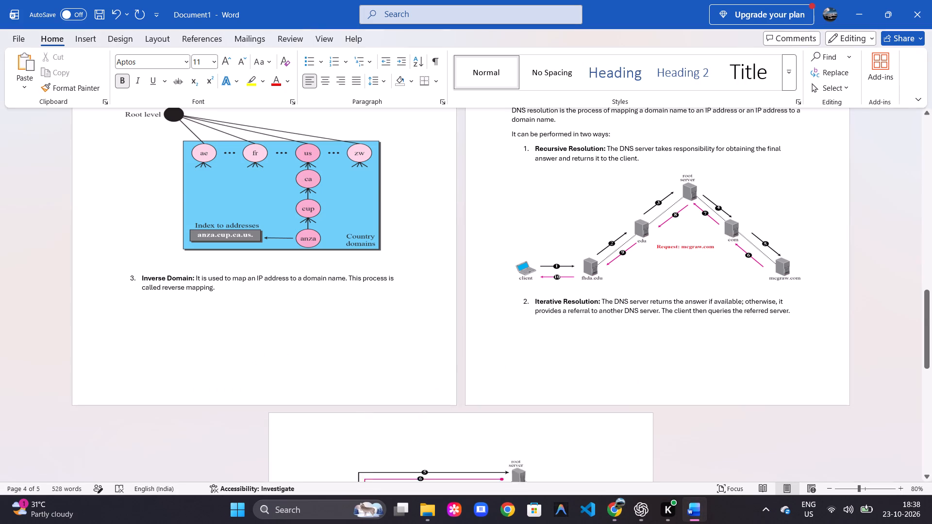
click(477, 354)
click(649, 329)
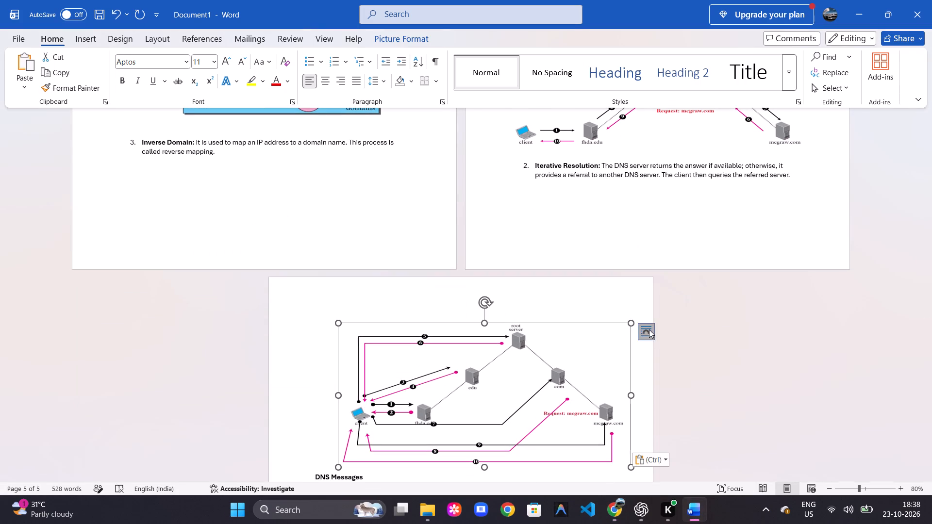
click(671, 411)
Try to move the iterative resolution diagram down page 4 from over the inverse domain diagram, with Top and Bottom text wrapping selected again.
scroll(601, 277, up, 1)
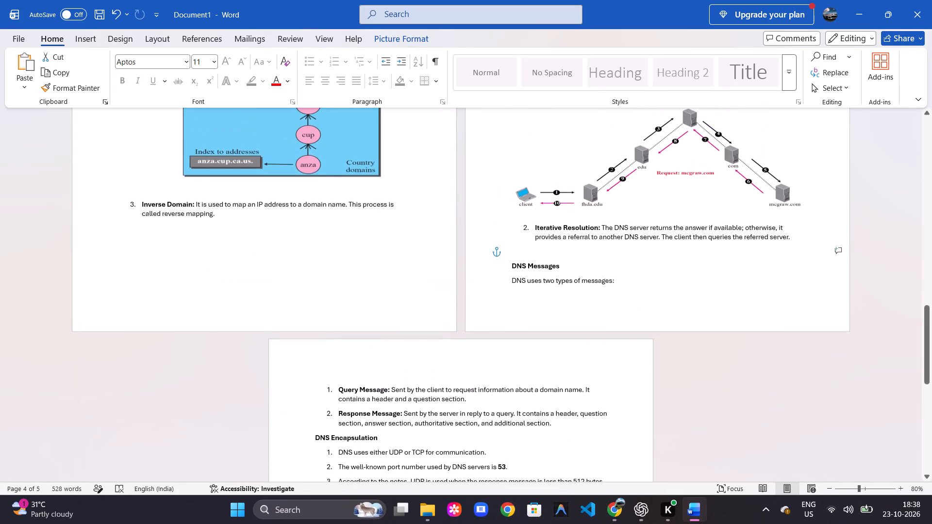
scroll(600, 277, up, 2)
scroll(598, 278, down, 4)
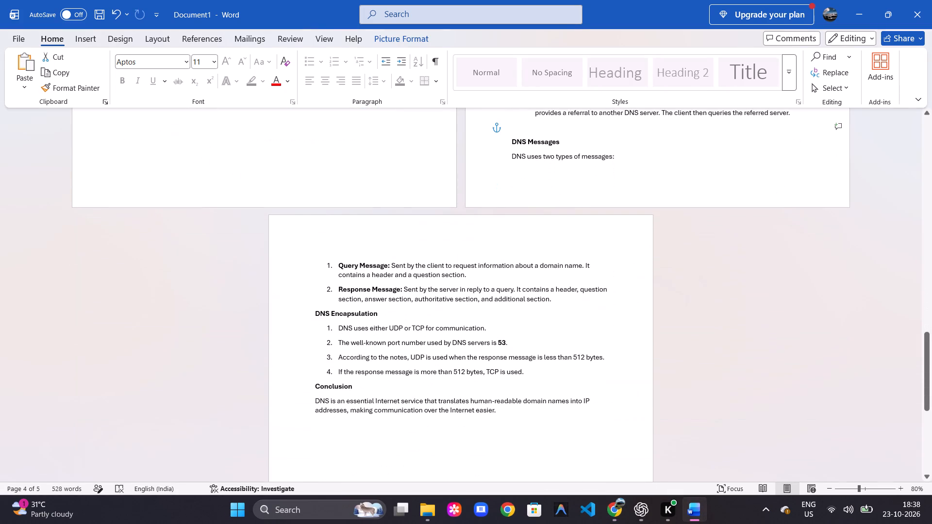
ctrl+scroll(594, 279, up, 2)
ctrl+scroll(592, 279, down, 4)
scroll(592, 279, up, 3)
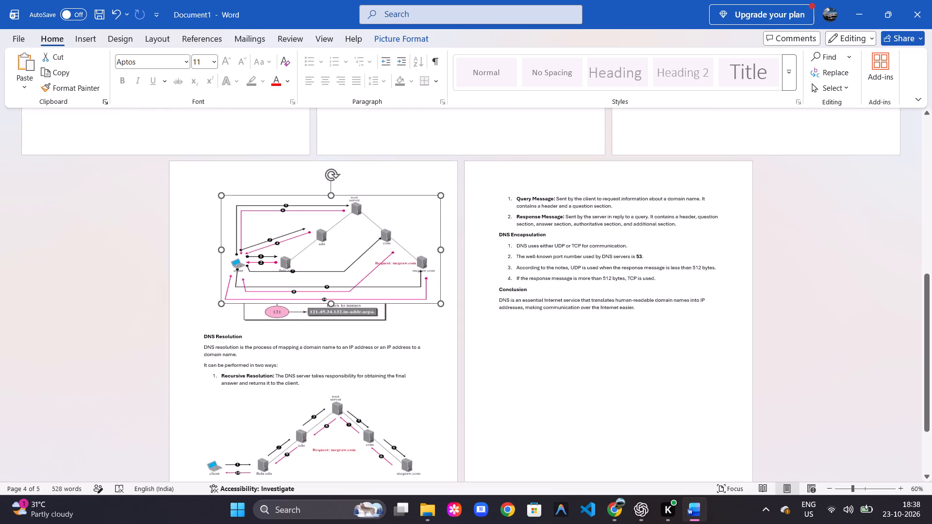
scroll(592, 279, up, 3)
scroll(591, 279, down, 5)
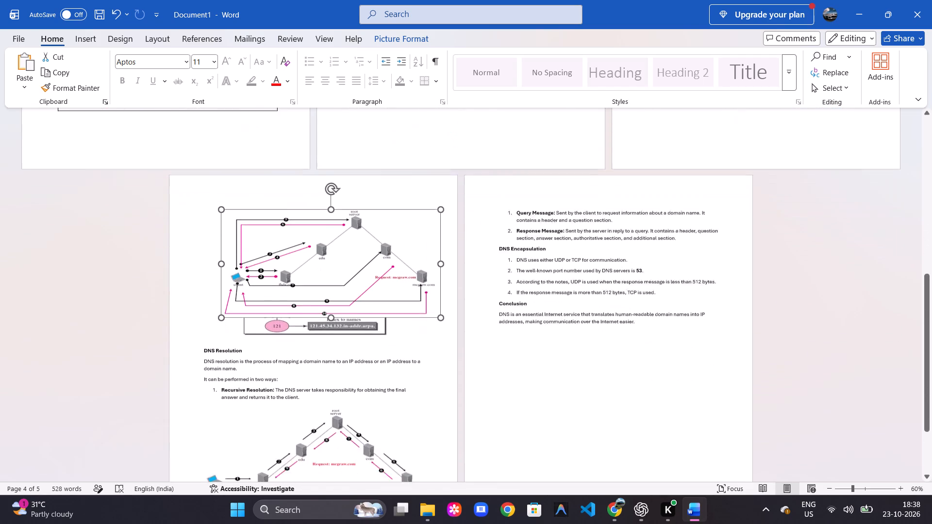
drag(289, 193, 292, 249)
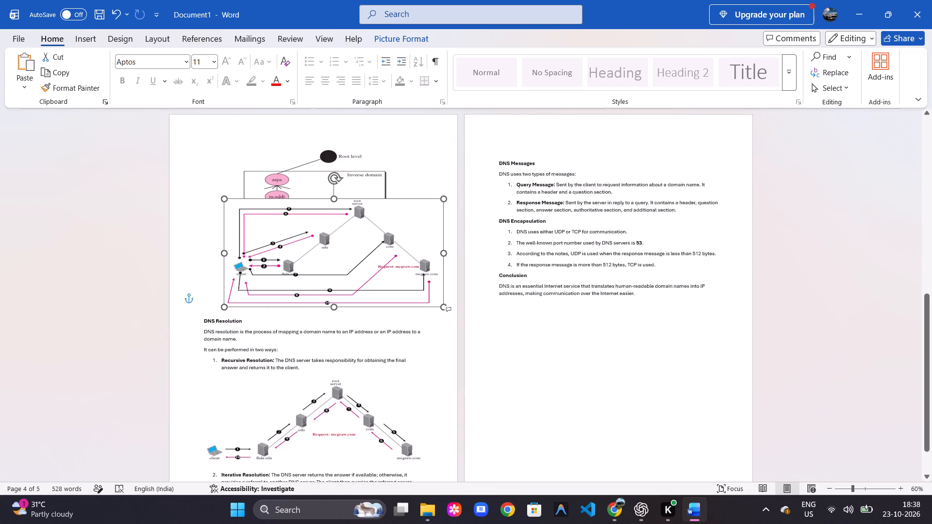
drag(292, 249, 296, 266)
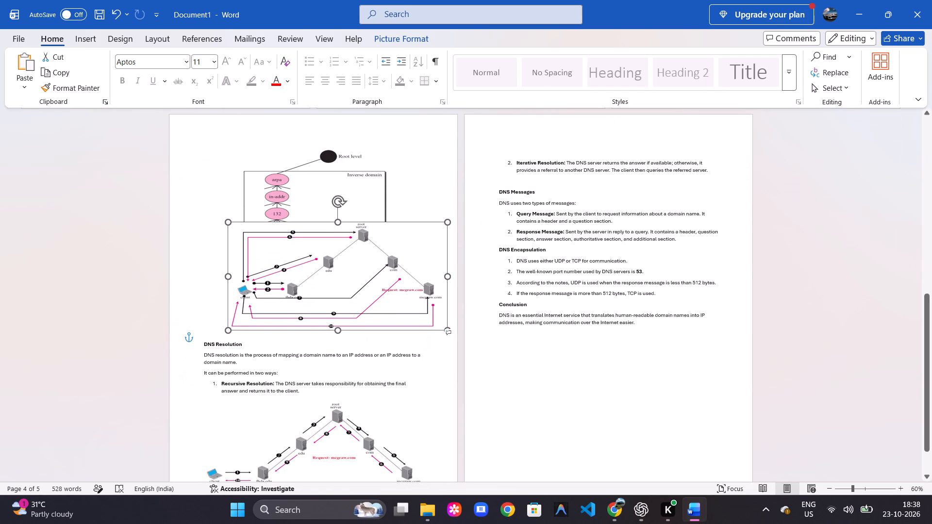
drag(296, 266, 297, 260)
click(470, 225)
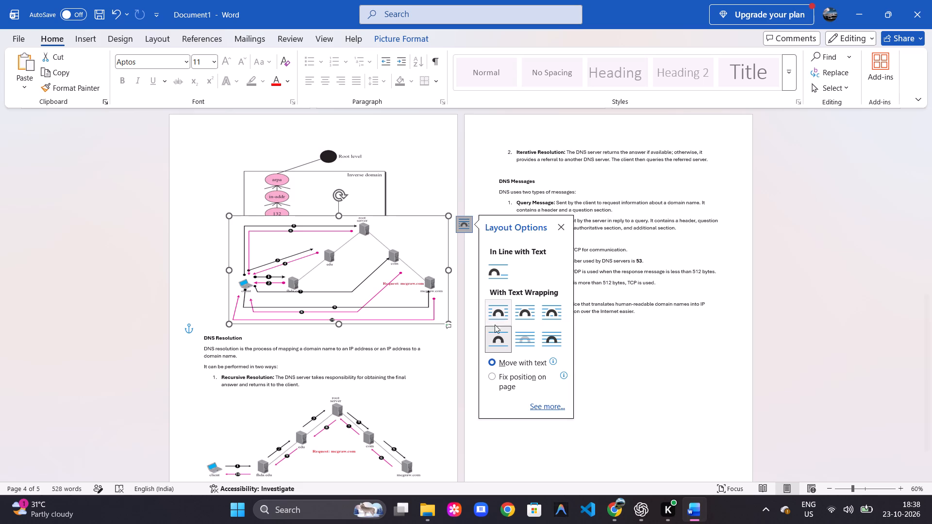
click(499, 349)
Move the iterative resolution diagram to the top of page 5, centred between the margins.
scroll(339, 247, down, 2)
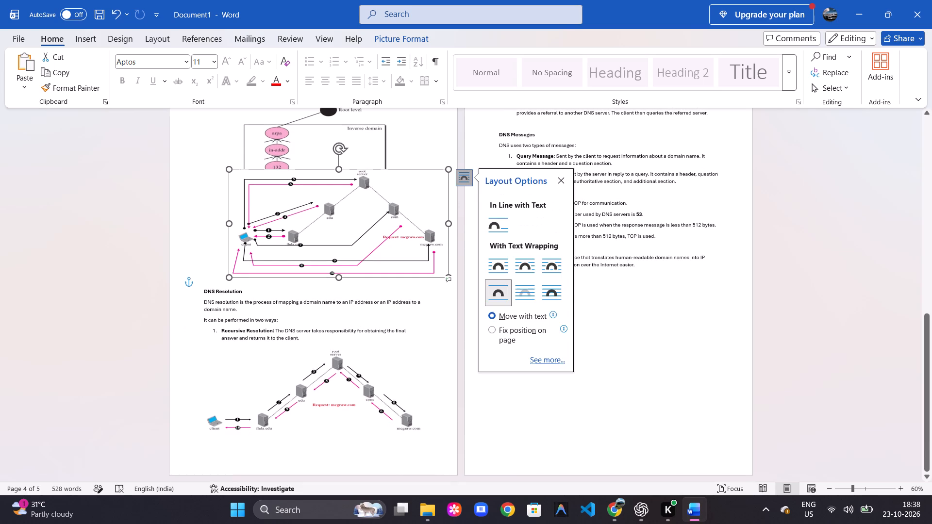
drag(337, 221, 337, 226)
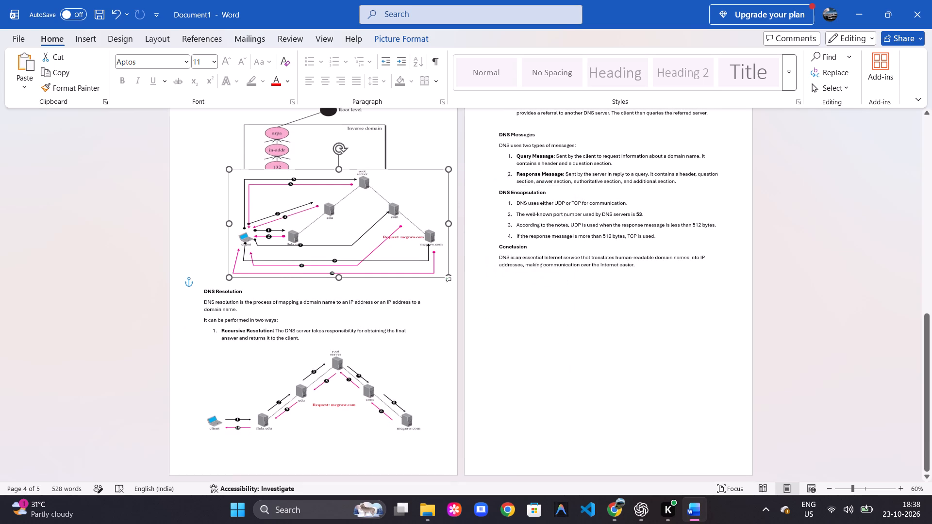
drag(337, 226, 471, 370)
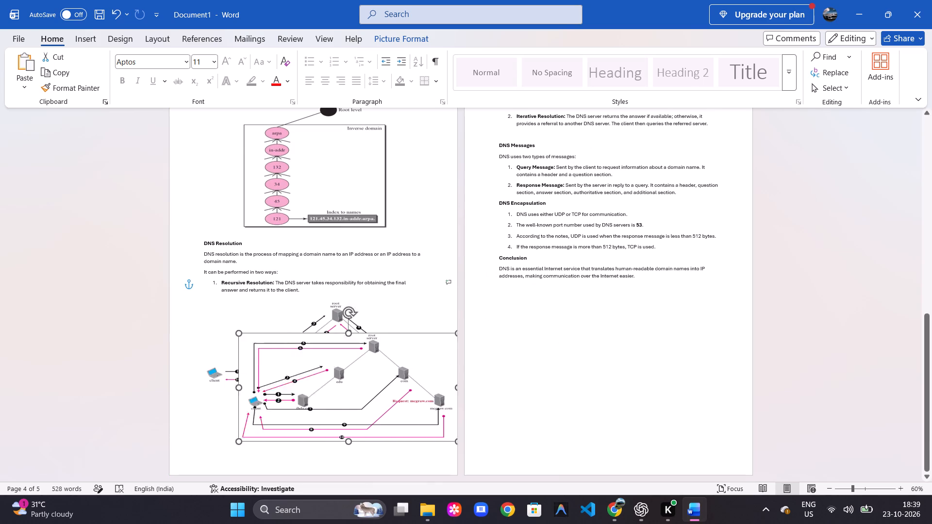
drag(471, 370, 600, 159)
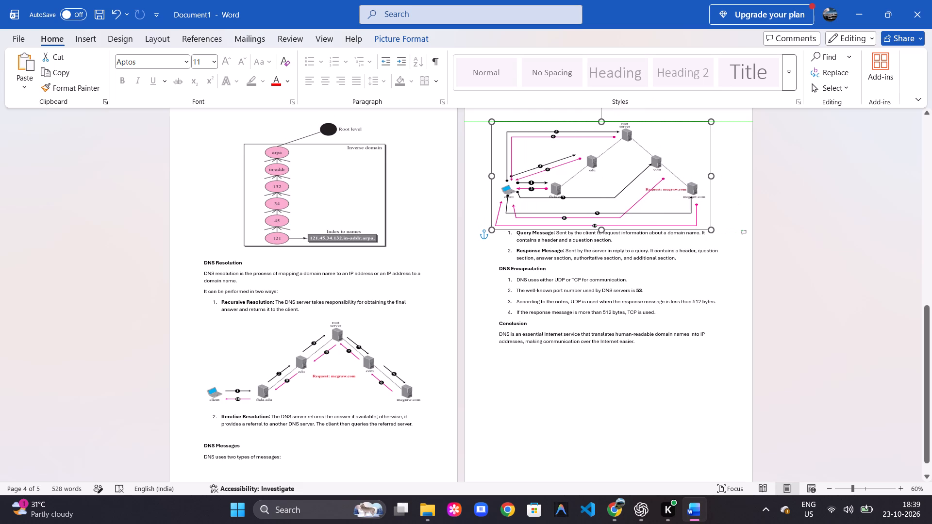
drag(600, 159, 616, 154)
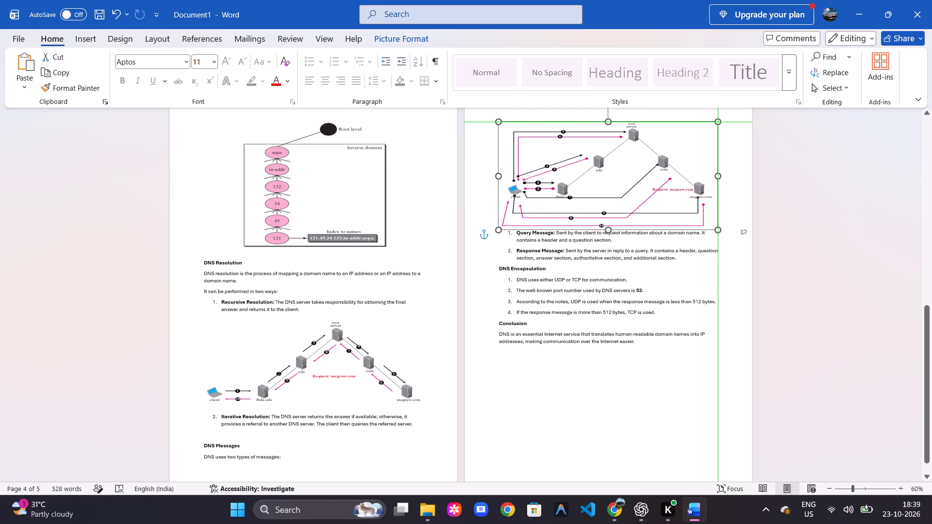
drag(616, 154, 617, 154)
Insert two blank lines before the DNS Messages heading to push it from page 4 onto page 5.
scroll(604, 213, down, 4)
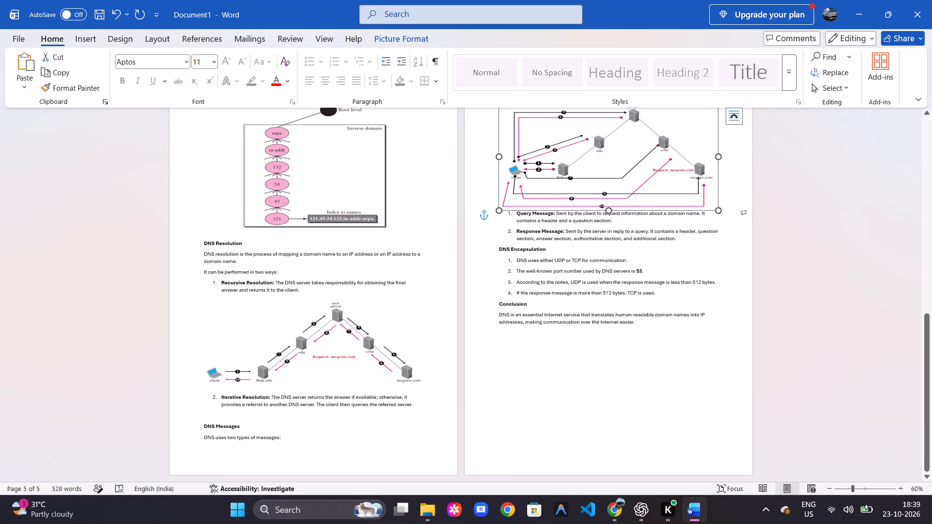
click(203, 422)
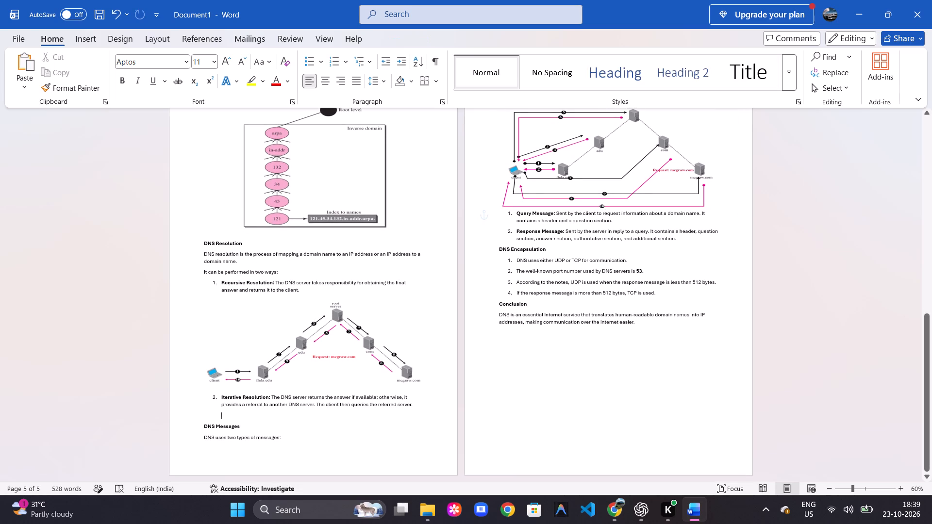
click(204, 427)
key(Return)
key(Return)
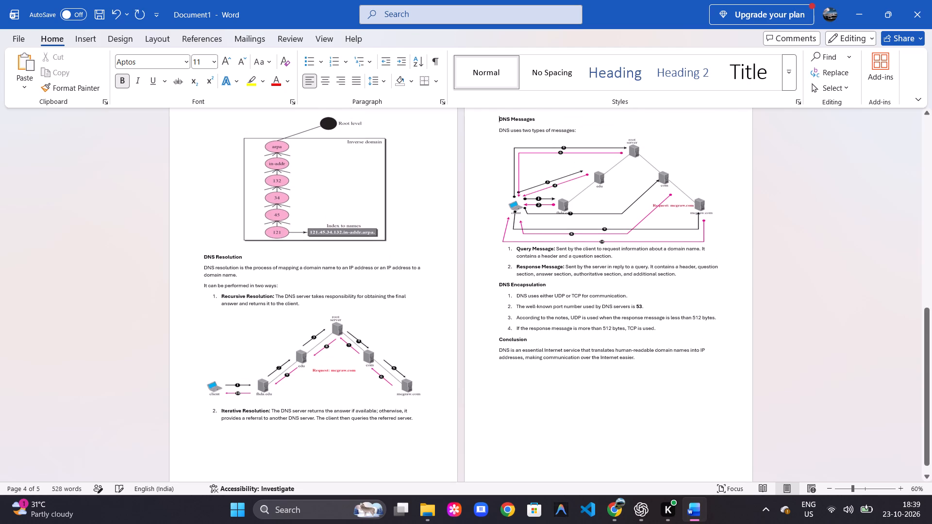
Place the iterative resolution diagram between the margins above the DNS Messages heading on page 5 and add a blank line before the heading.
drag(616, 191, 638, 165)
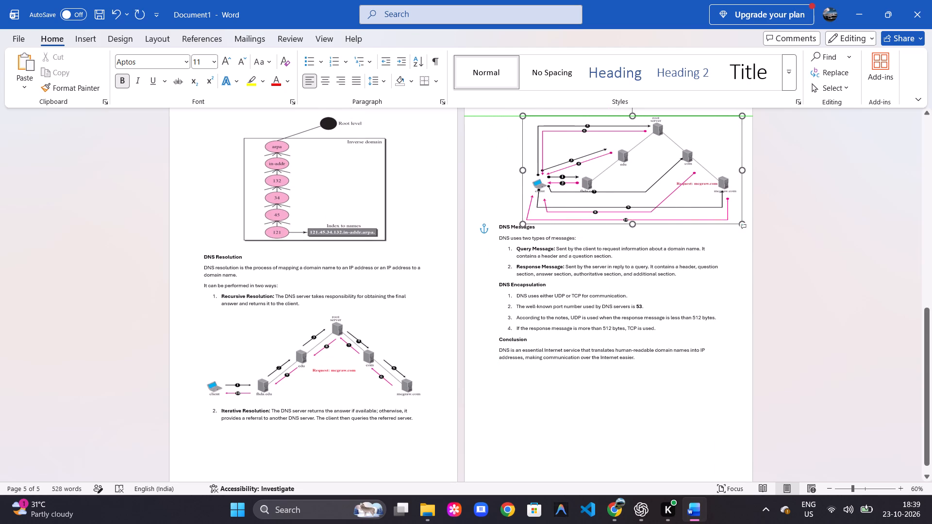
drag(638, 165, 611, 158)
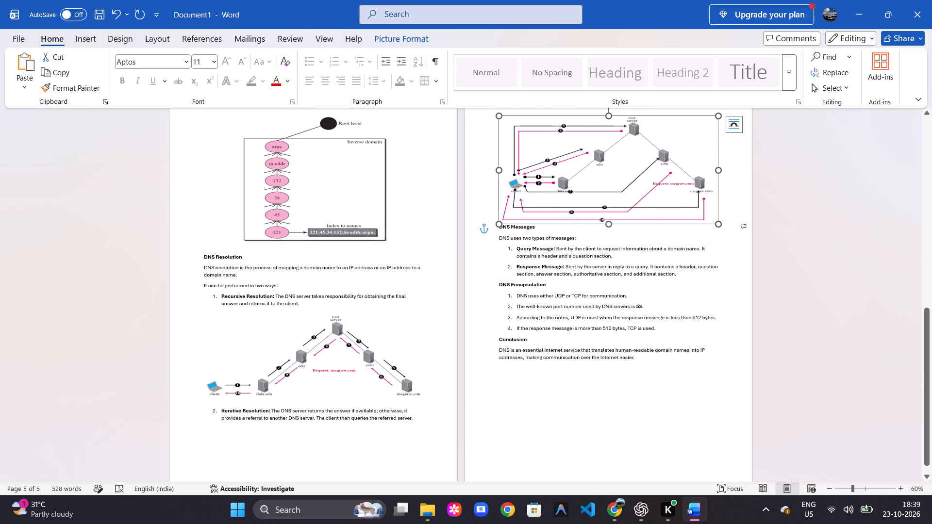
click(509, 230)
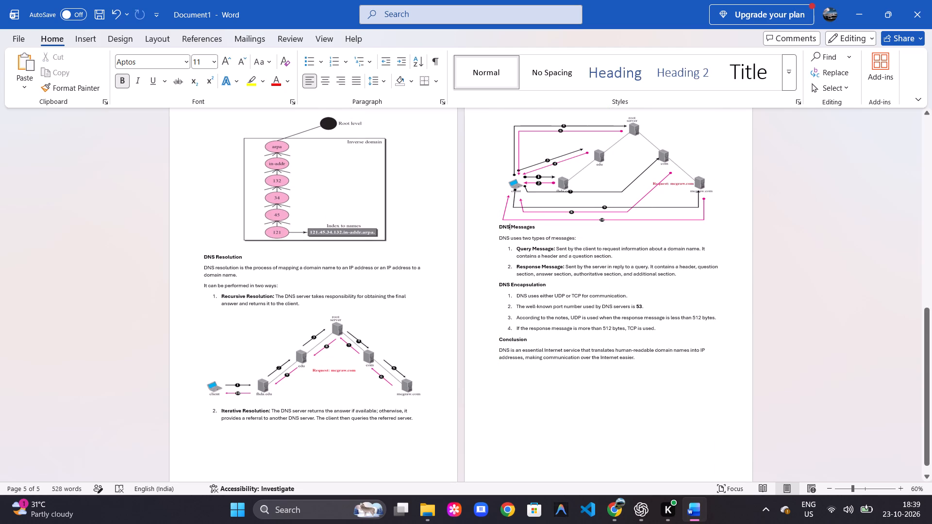
click(499, 228)
key(Return)
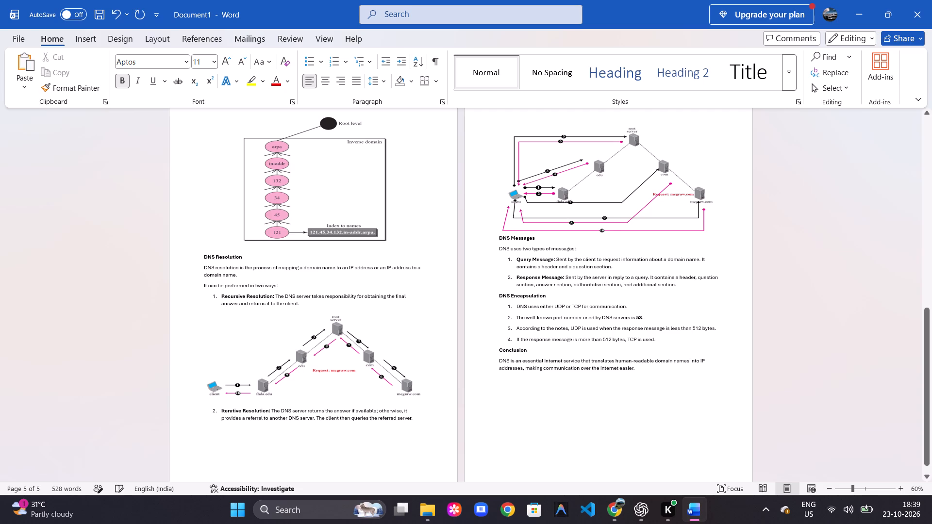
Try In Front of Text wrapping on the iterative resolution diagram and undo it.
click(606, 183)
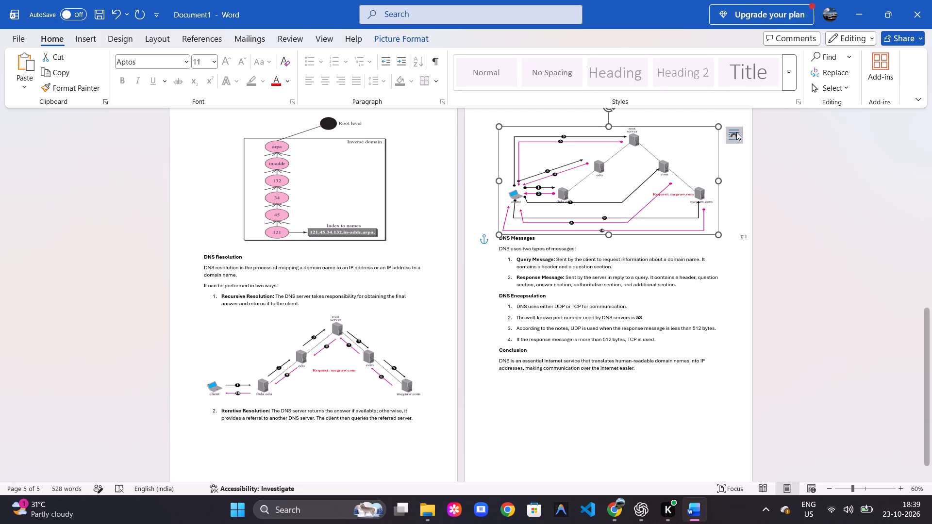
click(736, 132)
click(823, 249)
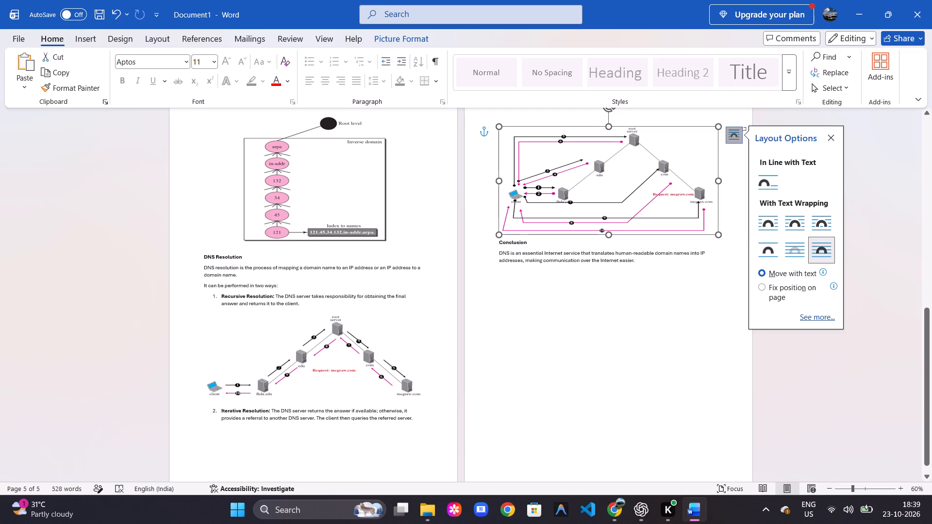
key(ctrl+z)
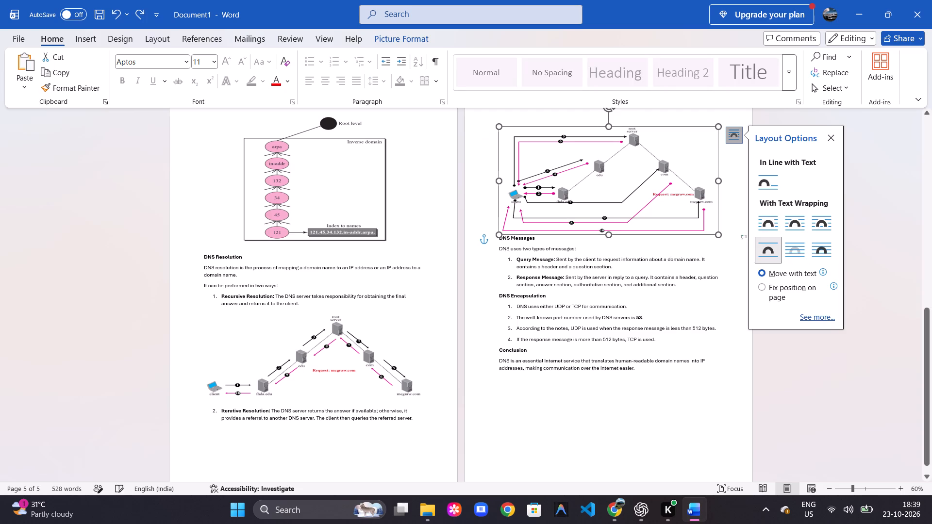
Apply Top and Bottom wrapping to the iterative resolution diagram and move it slightly up, aligned between the margins, above the DNS Messages heading.
click(771, 247)
drag(628, 182, 635, 174)
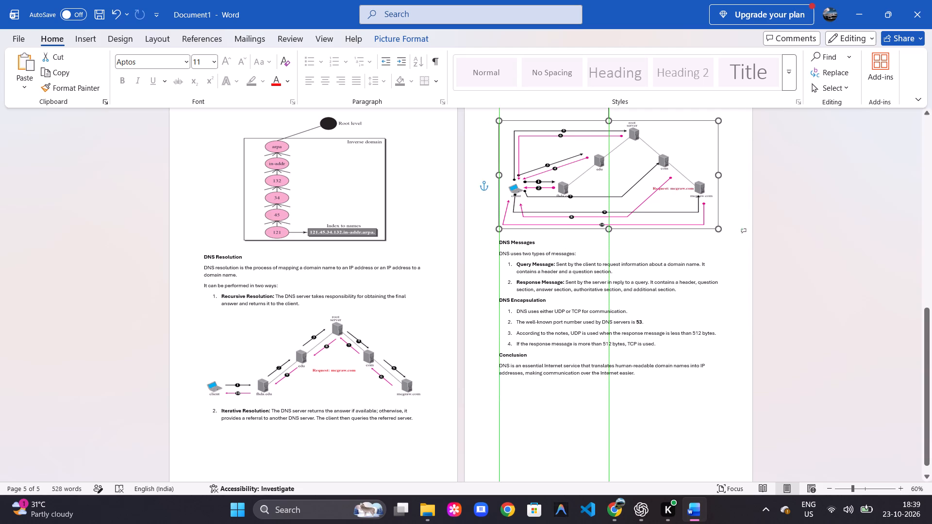
drag(635, 174, 628, 166)
scroll(625, 167, up, 2)
scroll(523, 324, down, 3)
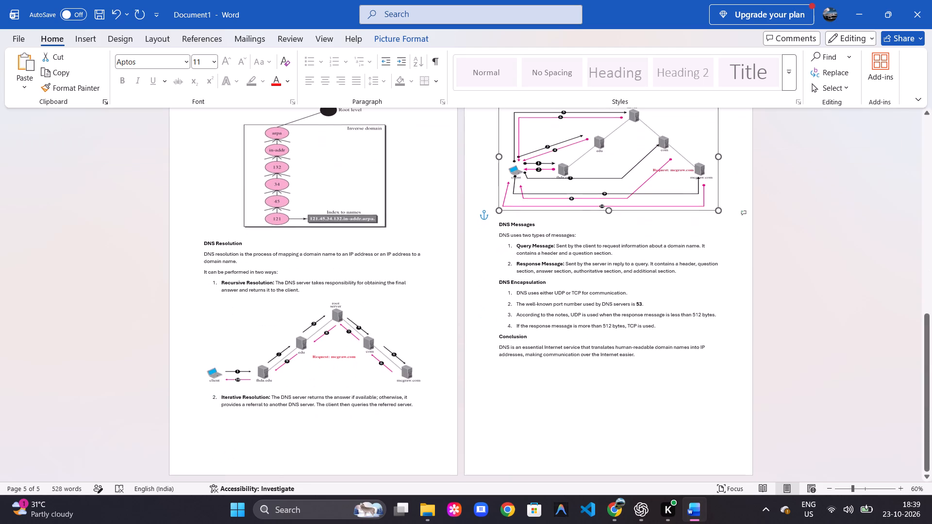
scroll(519, 325, down, 1)
Switch to DNS.pdf in Chrome and look through slides 19 to 23 for further diagrams for the notes, returning to Word at the end.
key(alt+Tab)
scroll(555, 311, down, 2)
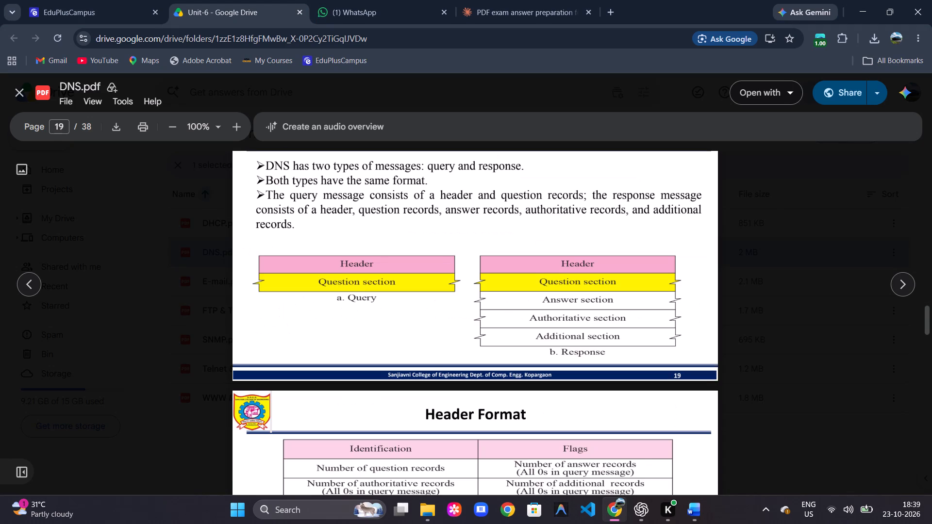
scroll(553, 311, down, 1)
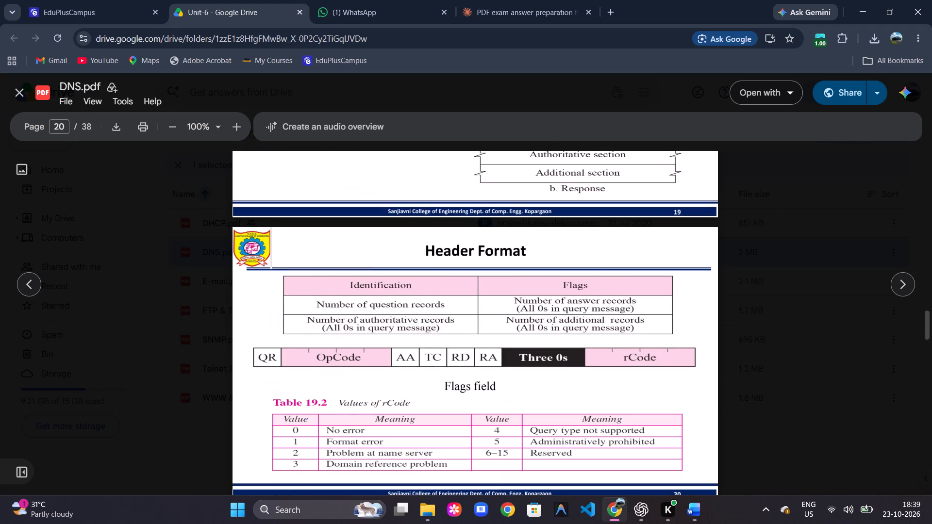
scroll(553, 311, down, 1)
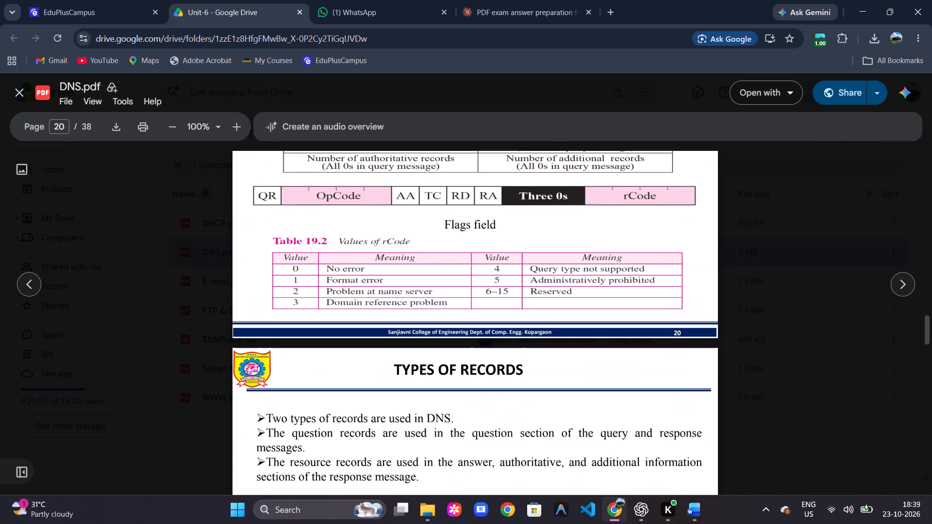
scroll(553, 311, down, 4)
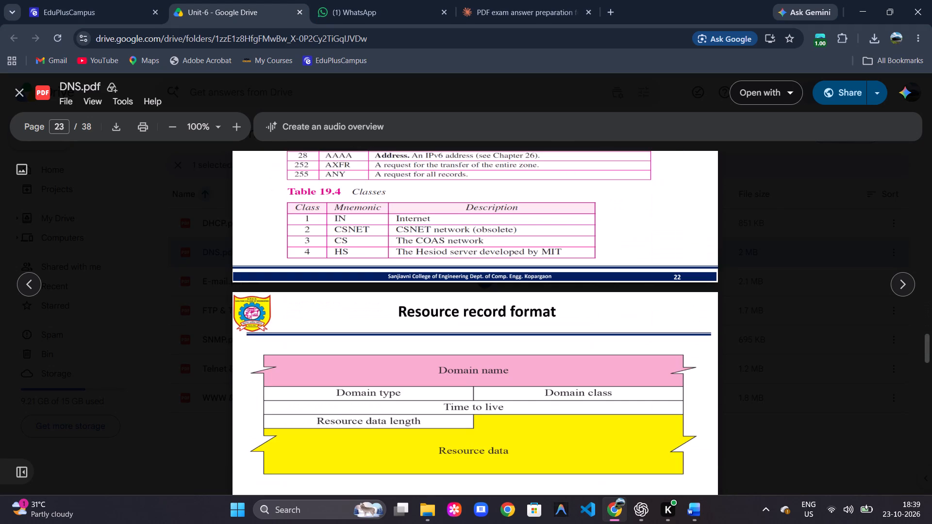
key(alt+Tab)
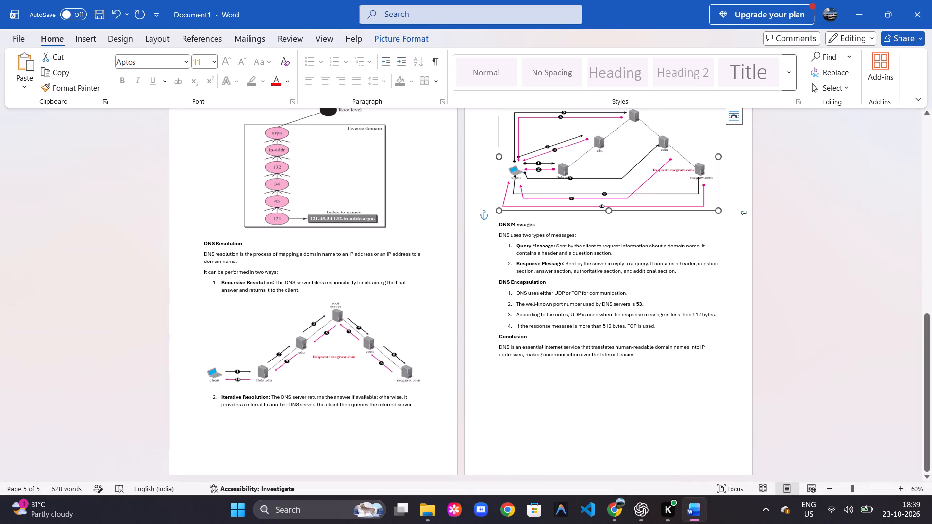
Set the font size of the whole document to 12 and check the layout of the pages.
ctrl+scroll(552, 312, up, 2)
scroll(551, 312, down, 2)
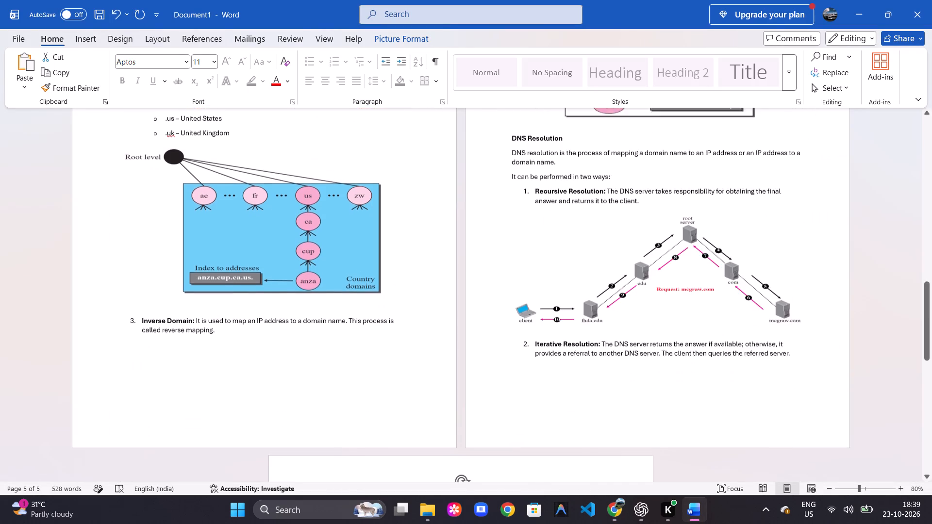
scroll(550, 312, down, 7)
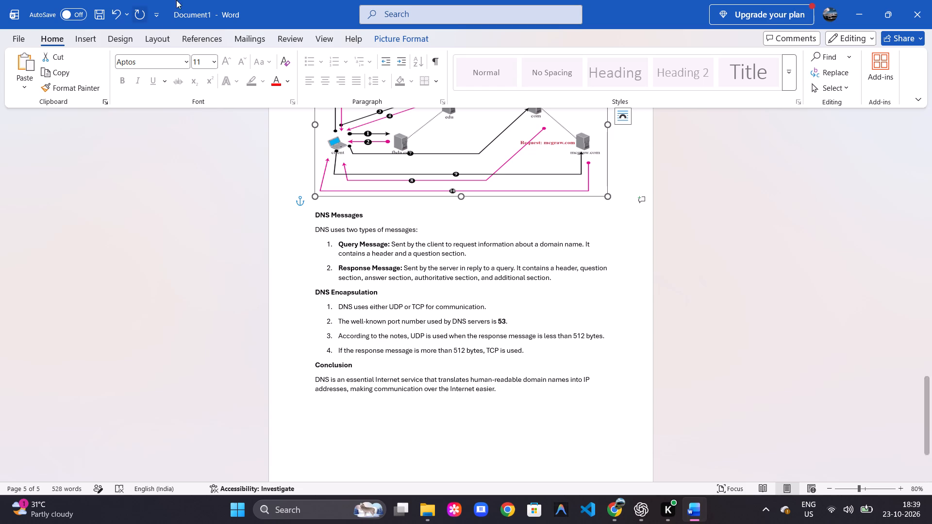
click(526, 402)
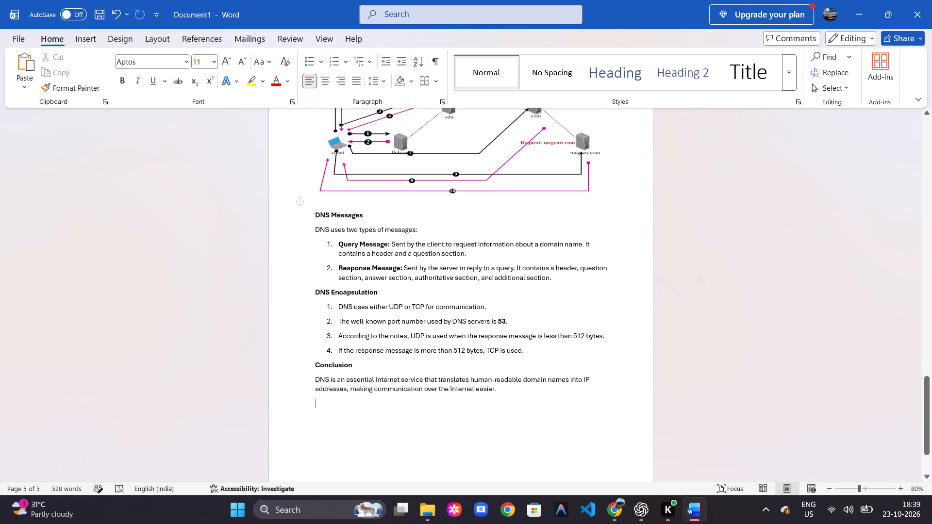
key(ctrl+a)
click(216, 64)
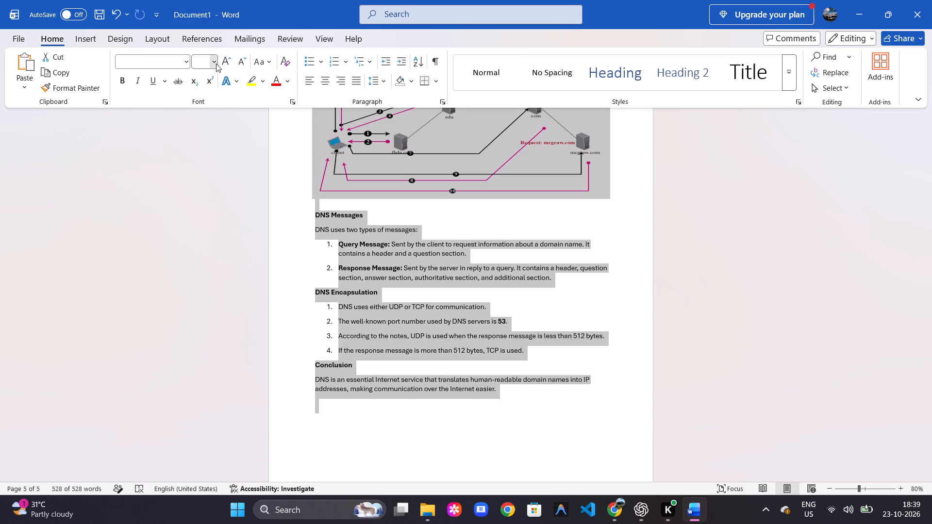
click(207, 133)
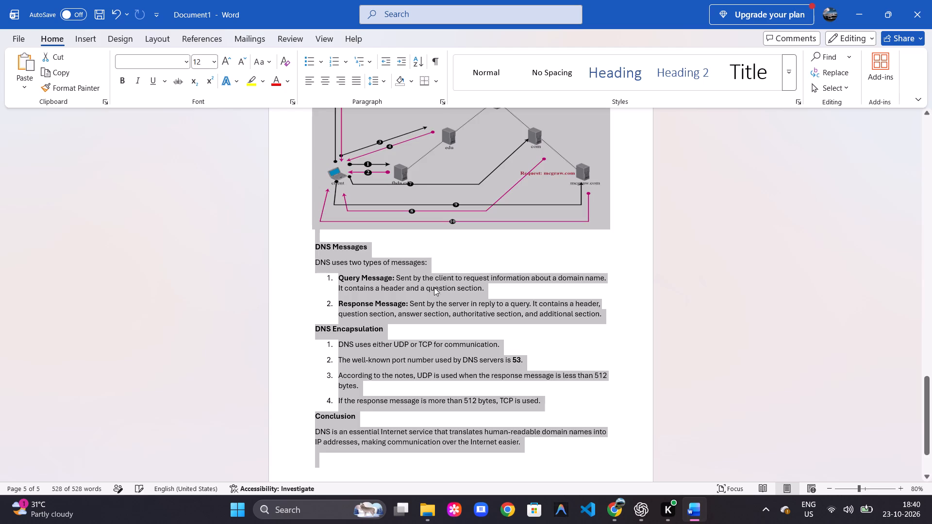
click(480, 248)
scroll(479, 248, up, 2)
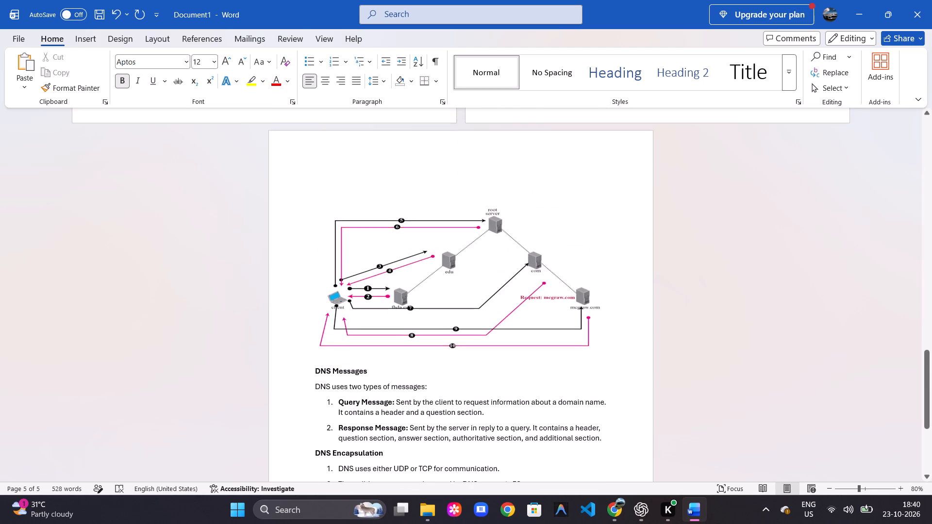
scroll(479, 248, up, 7)
scroll(477, 248, down, 2)
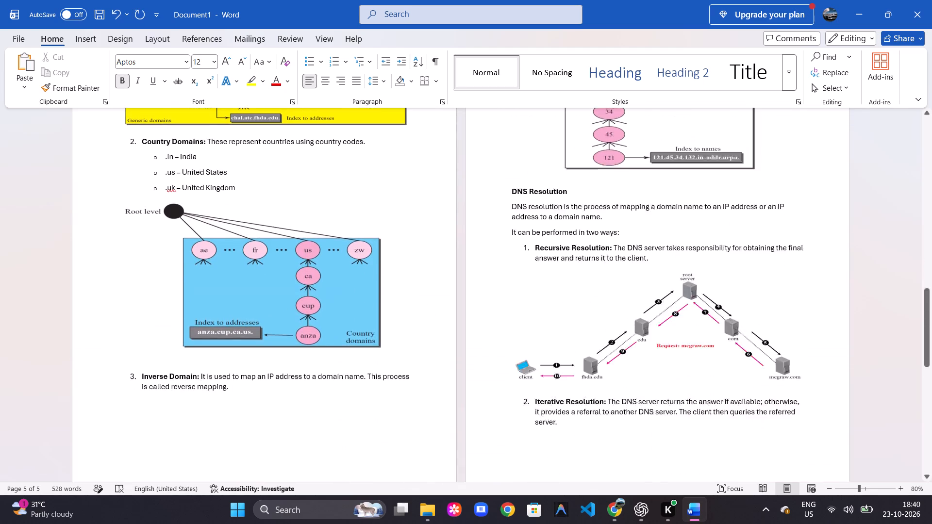
scroll(477, 248, down, 12)
Switch to DNS.pdf in Chrome and examine the slides on DNS messages, header format, record types, resource record format and compression.
key(alt+Tab)
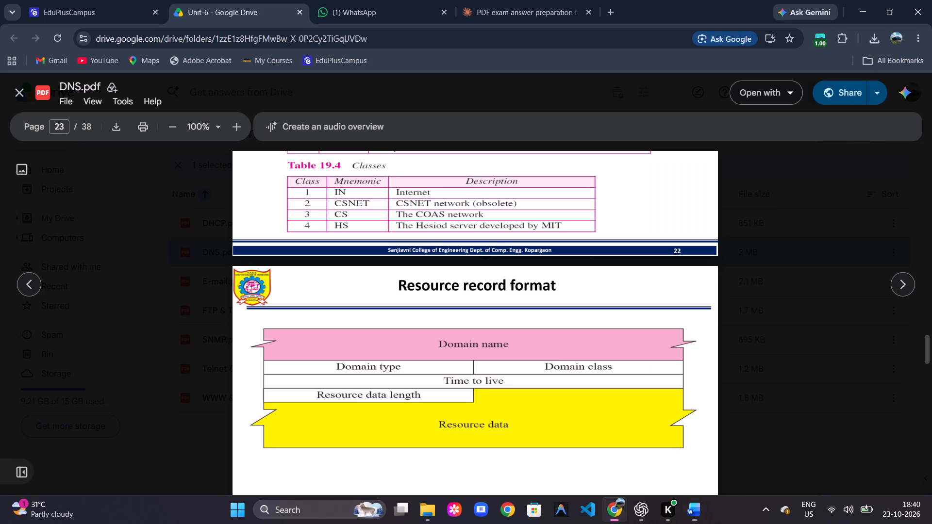
scroll(476, 248, down, 1)
scroll(476, 248, up, 4)
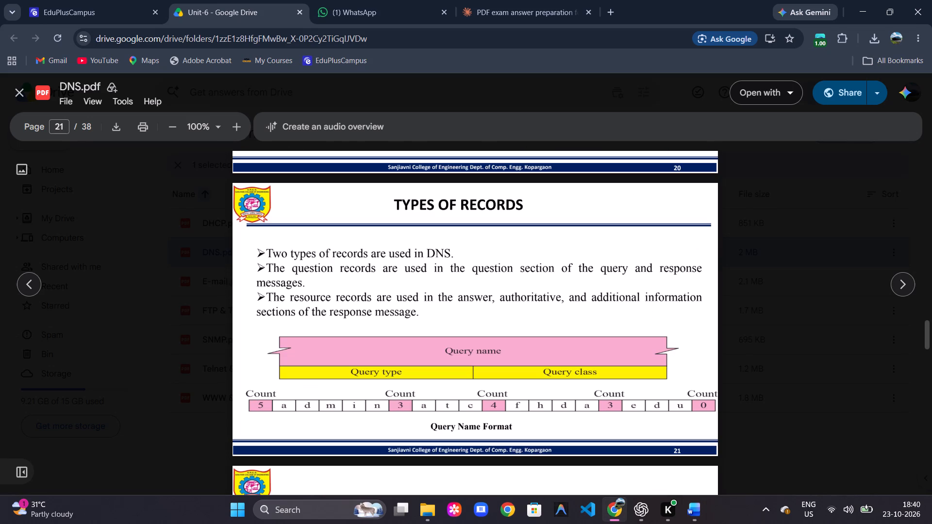
scroll(476, 248, up, 4)
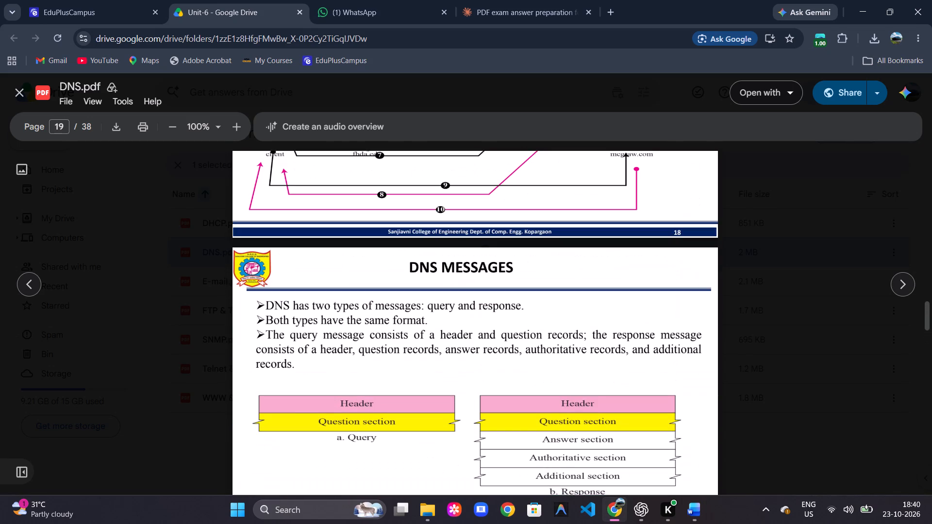
scroll(476, 248, down, 1)
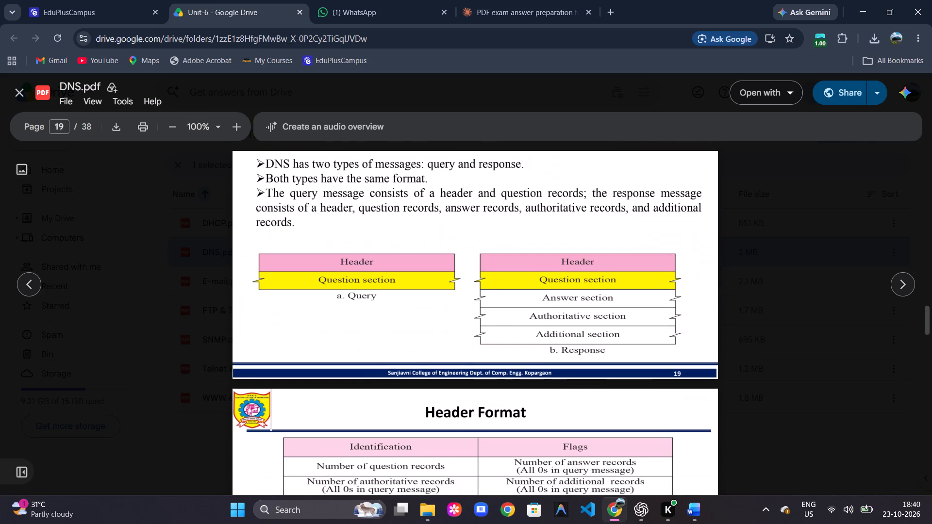
scroll(476, 248, down, 1)
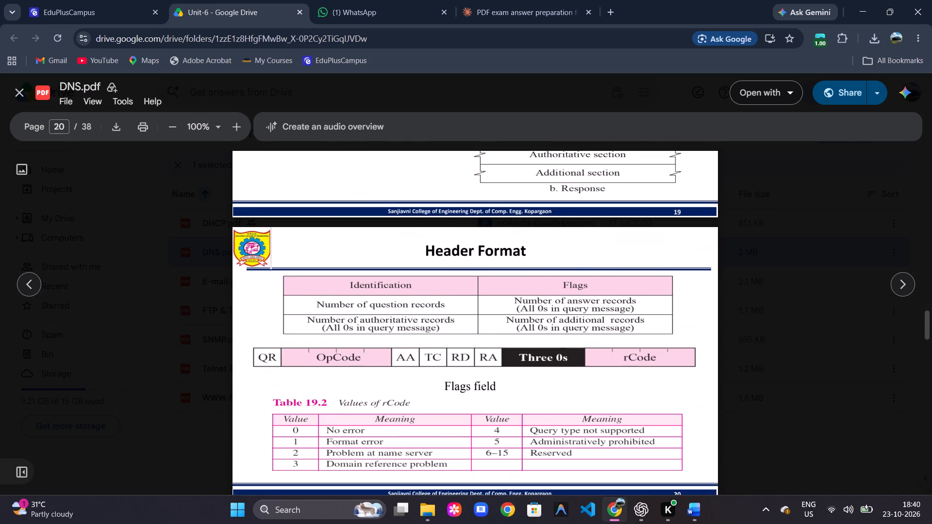
scroll(476, 248, down, 1)
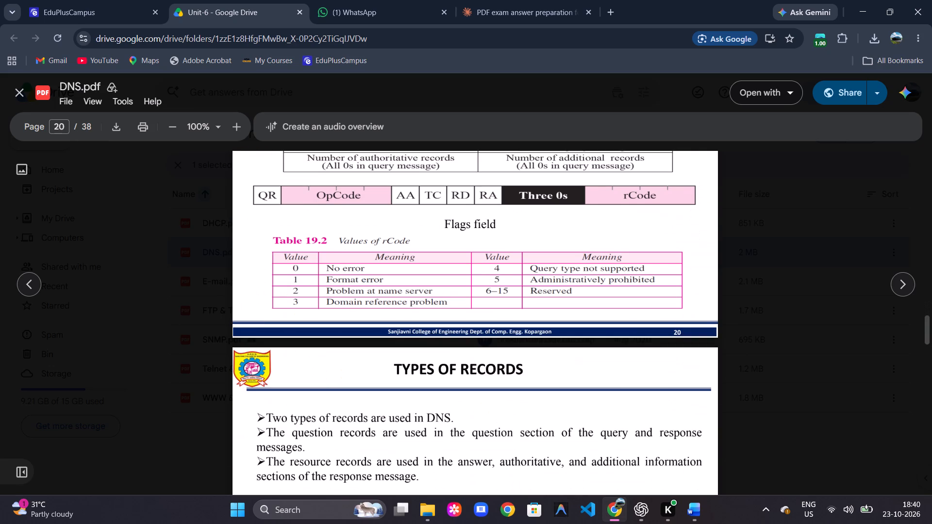
scroll(476, 248, down, 2)
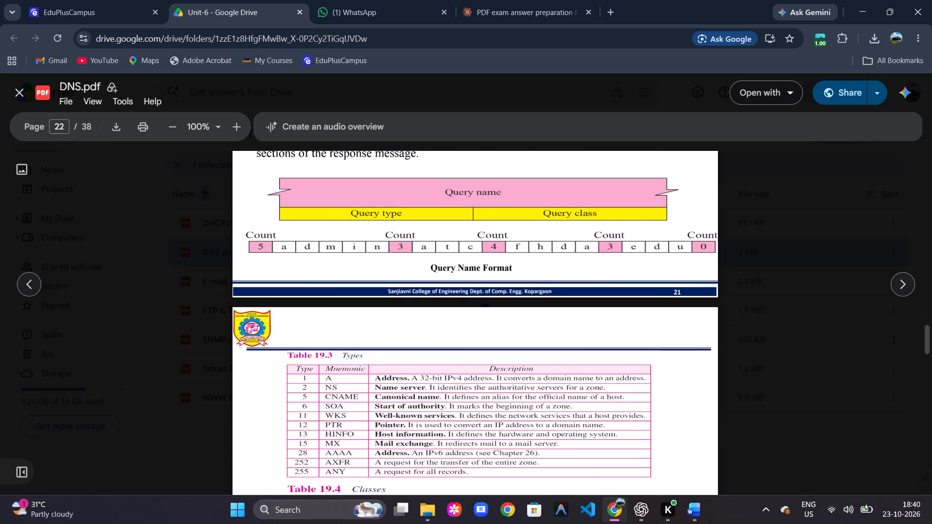
scroll(476, 248, down, 3)
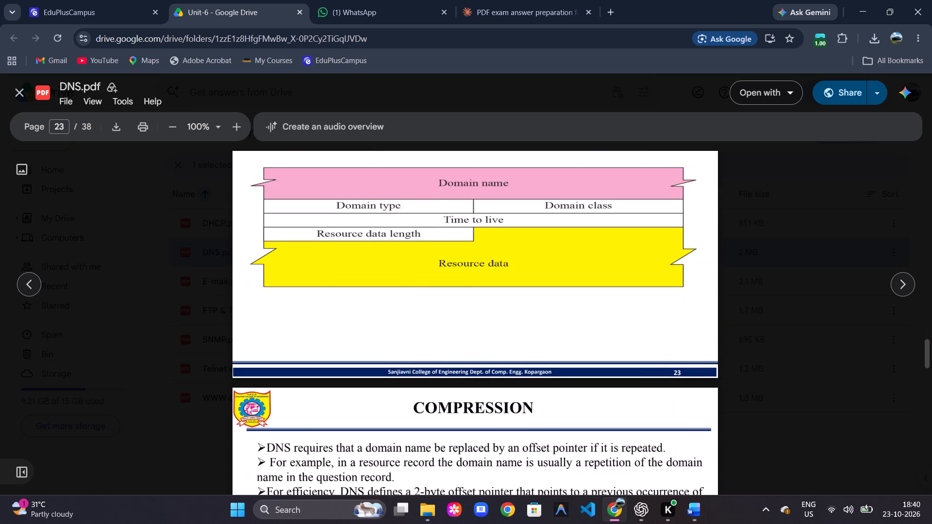
scroll(476, 248, up, 1)
scroll(476, 248, down, 2)
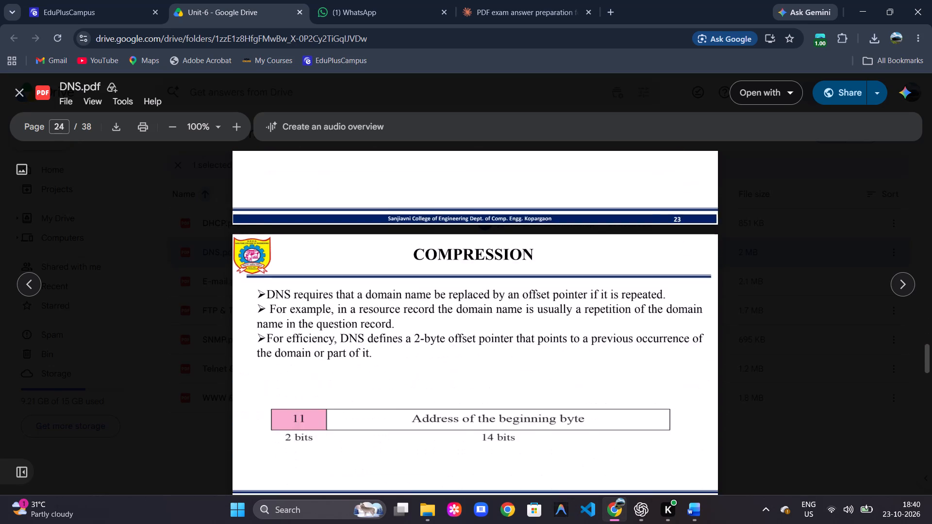
Look through the DNS.pdf example slides on query and response messages, up to the FTP server example on slide 29.
scroll(476, 248, down, 6)
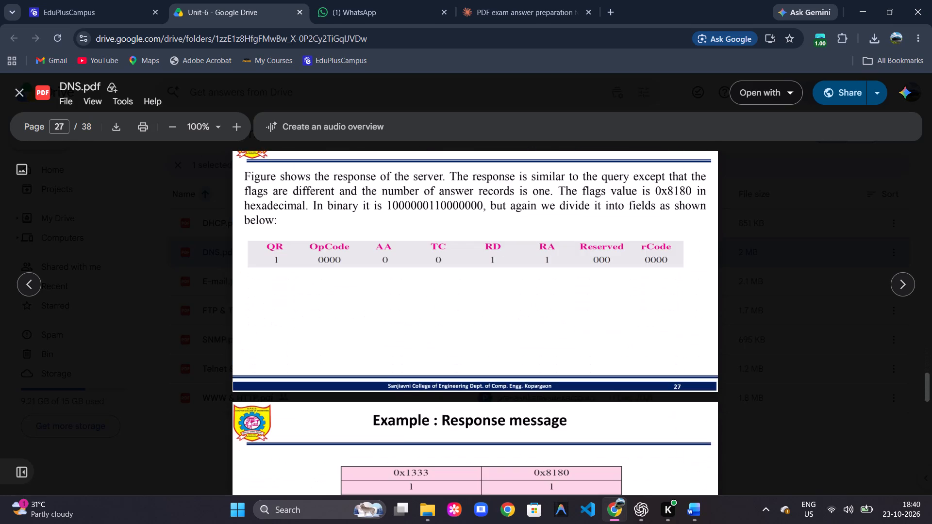
scroll(476, 248, down, 1)
scroll(476, 248, up, 3)
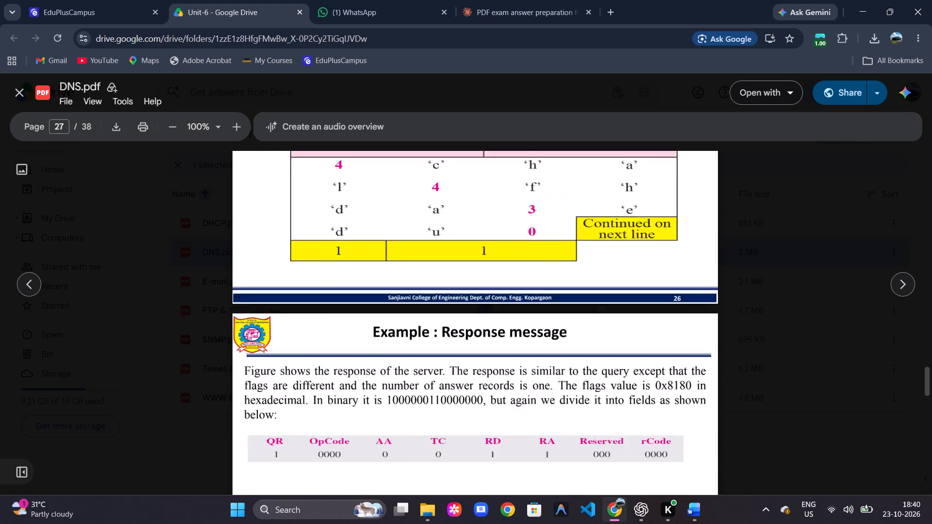
scroll(476, 248, up, 2)
scroll(476, 248, down, 1)
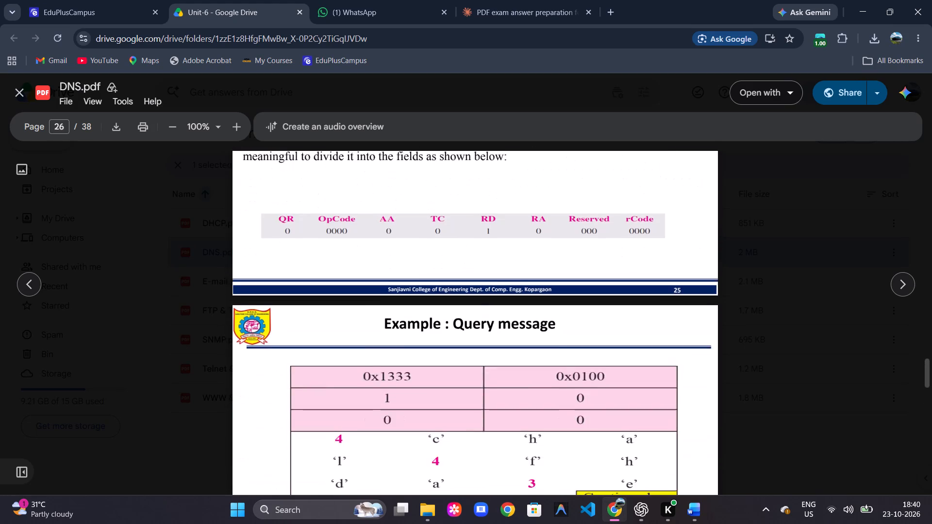
scroll(476, 248, down, 7)
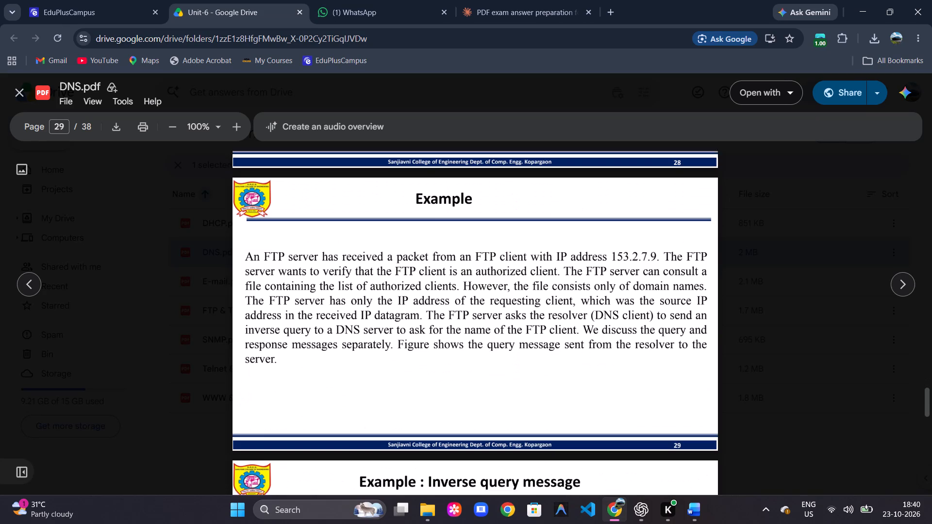
Look through the remaining DNS.pdf slides on inverse queries, encapsulation, registrars and DNS security.
scroll(476, 248, down, 3)
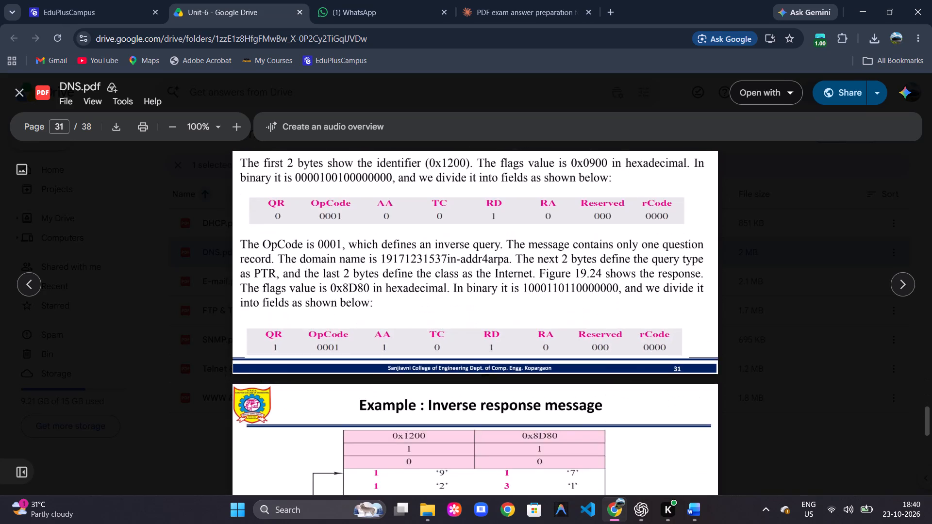
scroll(476, 248, down, 6)
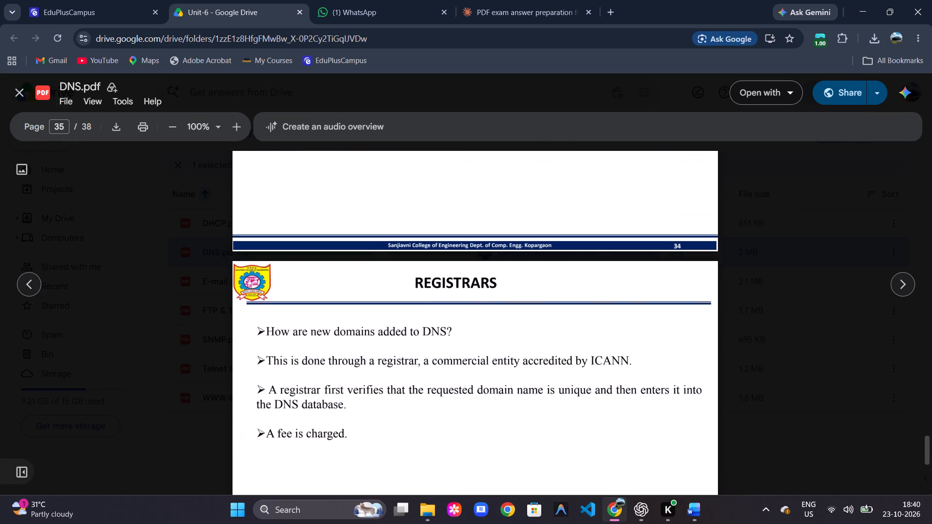
scroll(476, 248, down, 4)
Compare the DNS Messages and DNS Encapsulation text in Word with the DNS.pdf slides, going back to the Header Format slide.
key(alt+Tab)
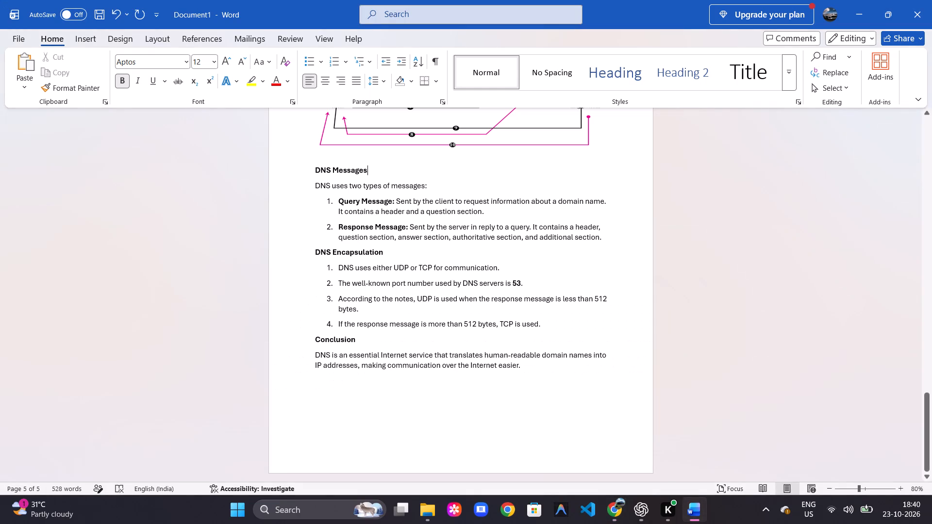
key(alt+Tab)
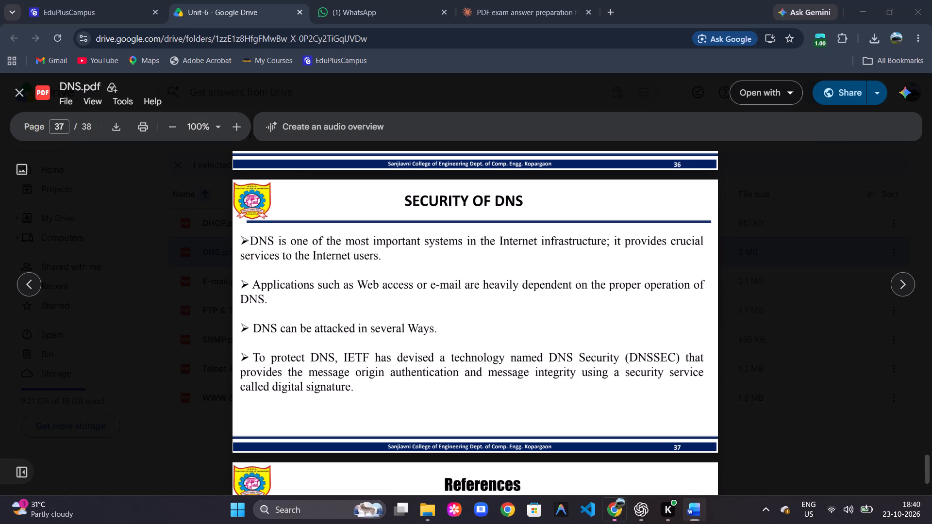
key(alt+Tab)
scroll(415, 286, up, 1)
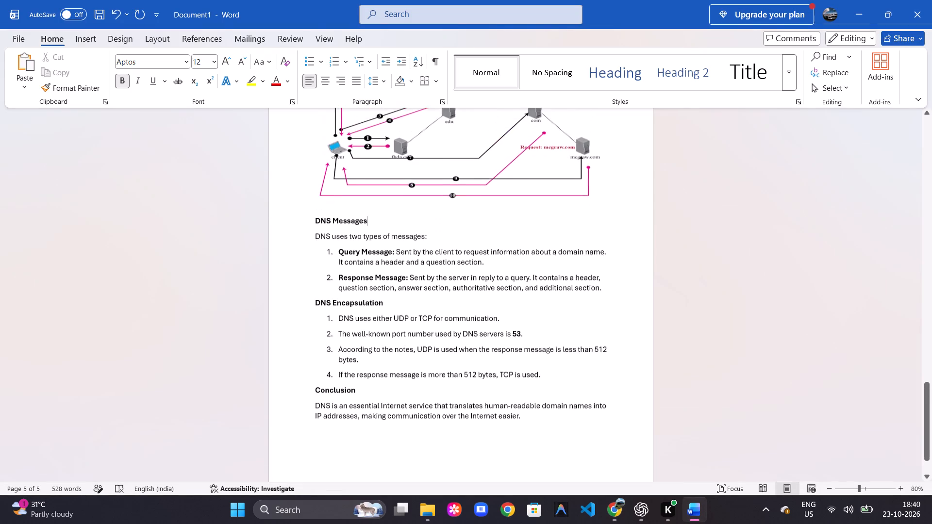
scroll(414, 286, up, 2)
key(alt+Tab)
scroll(418, 284, up, 6)
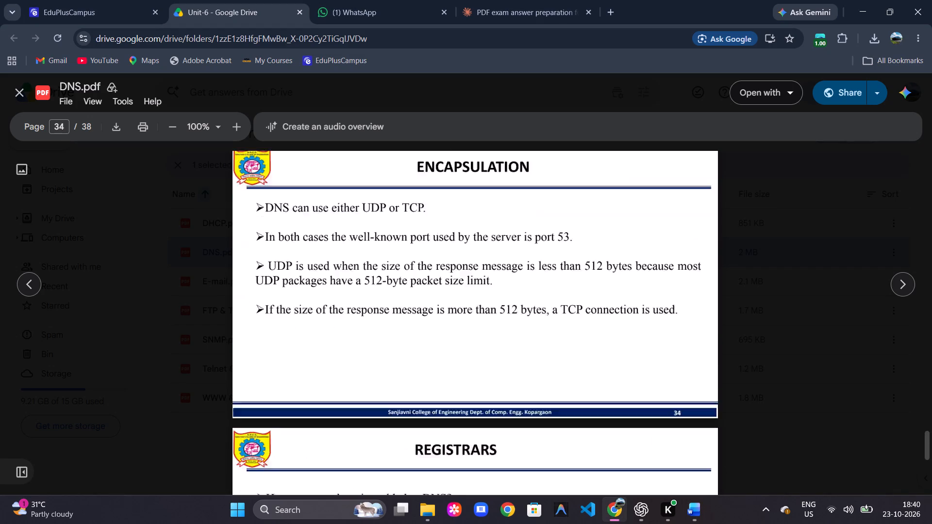
scroll(417, 284, up, 19)
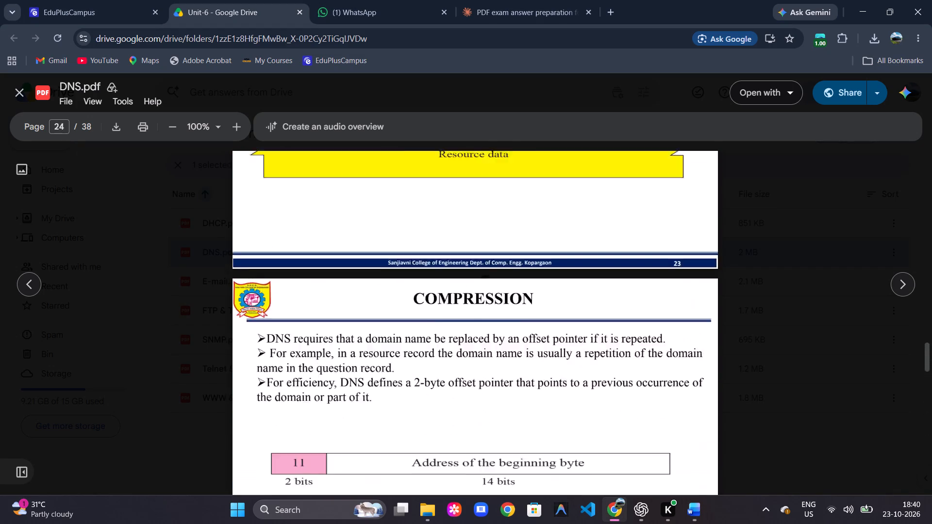
scroll(409, 280, up, 5)
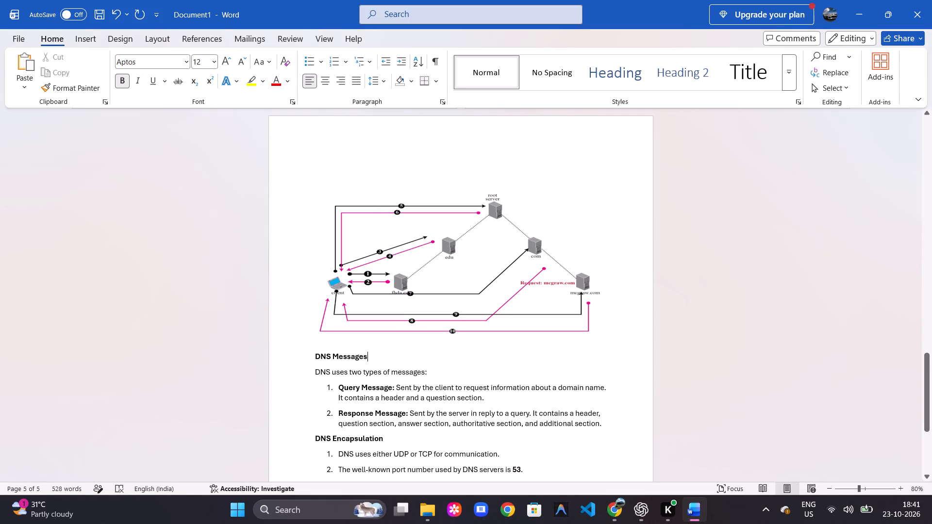
scroll(481, 304, down, 1)
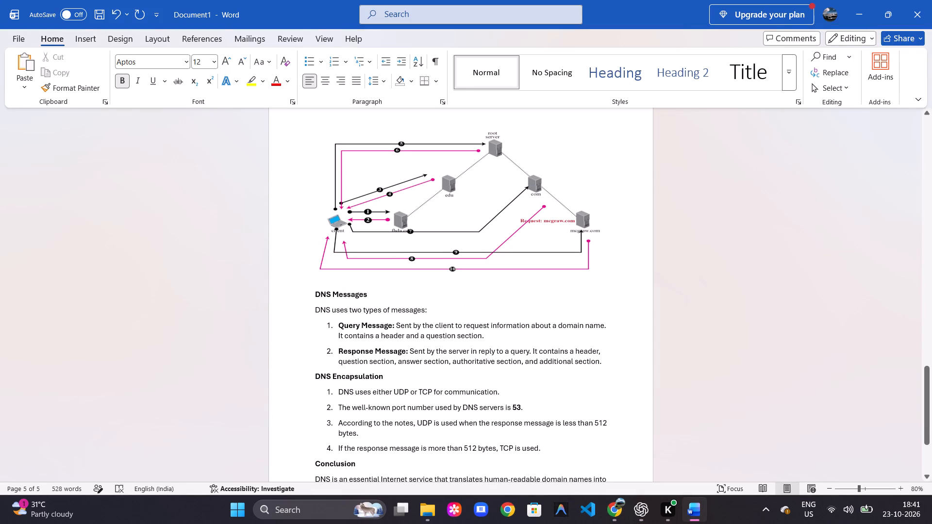
key(Return)
Snip the header table, flags field and rCode table from slide 20 of DNS.pdf and paste them below "DNS Messages" in Word.
key(alt+Tab)
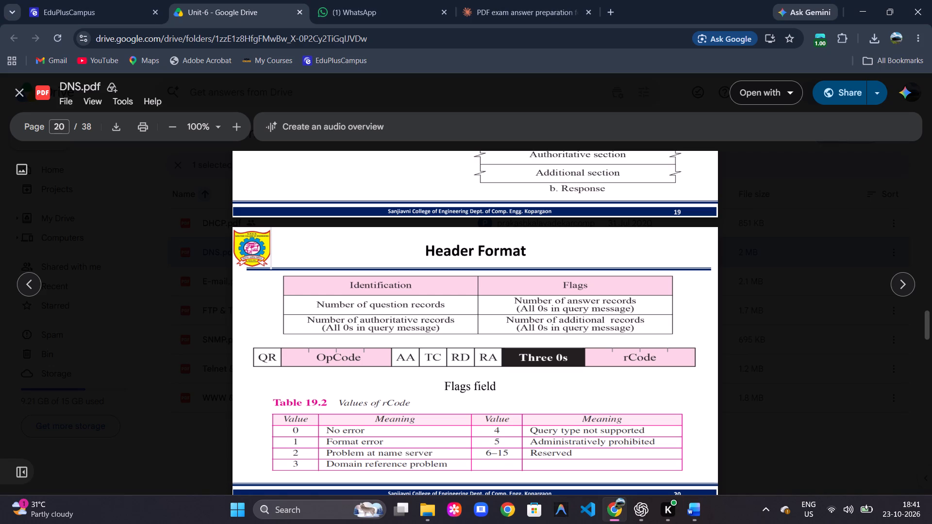
scroll(480, 305, down, 1)
scroll(480, 305, up, 1)
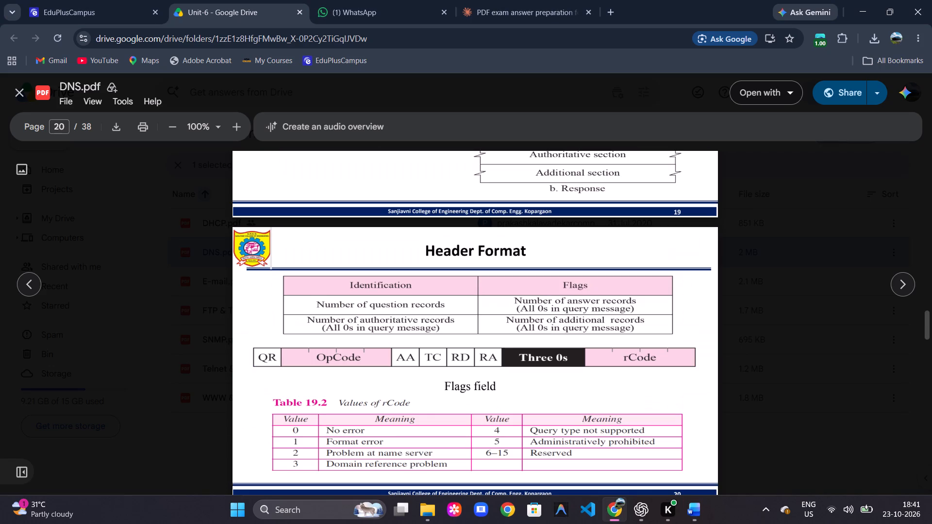
scroll(479, 306, down, 1)
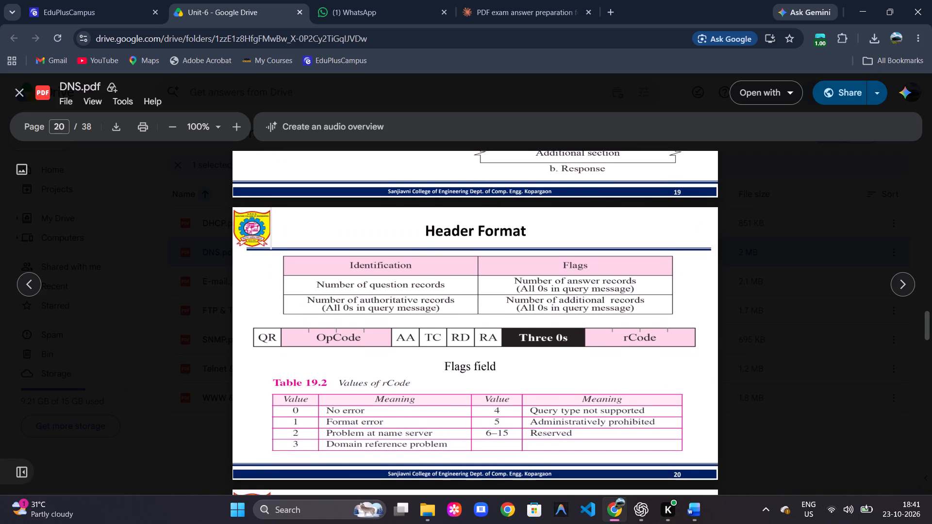
scroll(479, 306, down, 1)
key(Print)
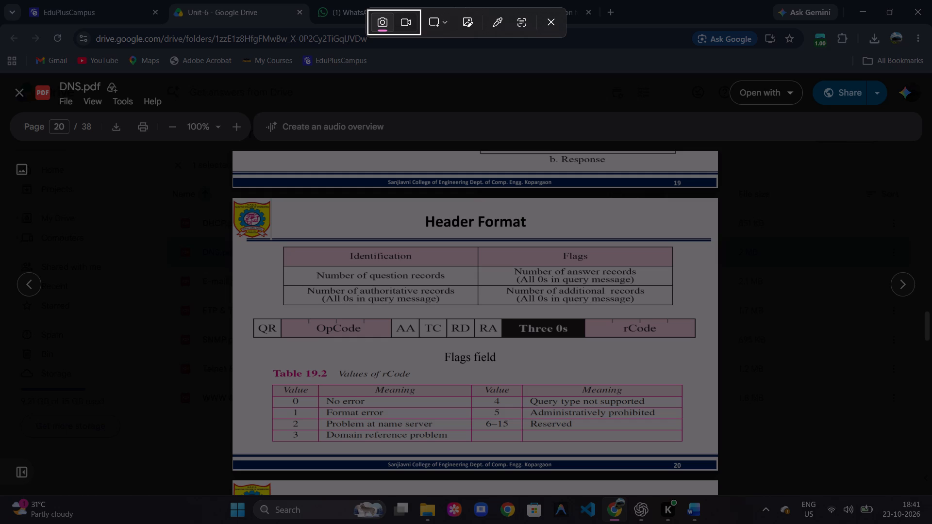
drag(242, 244, 706, 450)
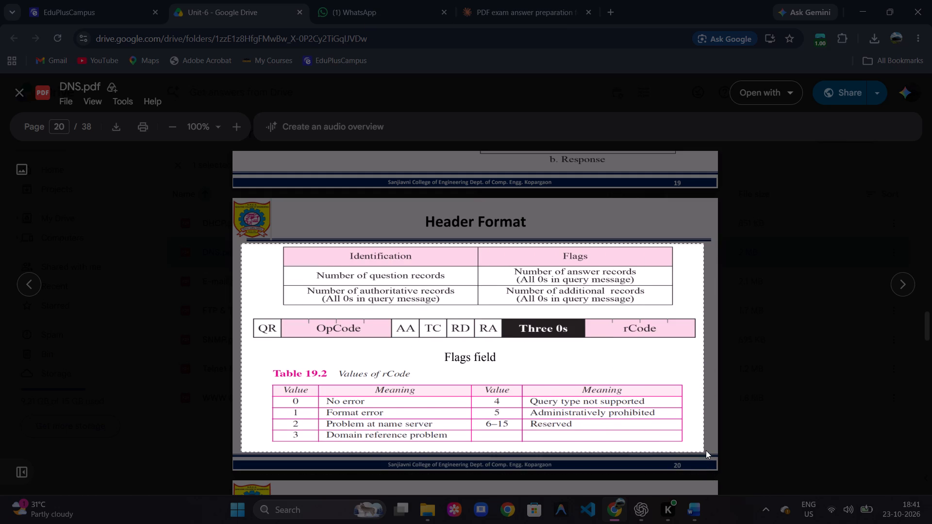
drag(706, 450, 713, 451)
key(alt+Tab)
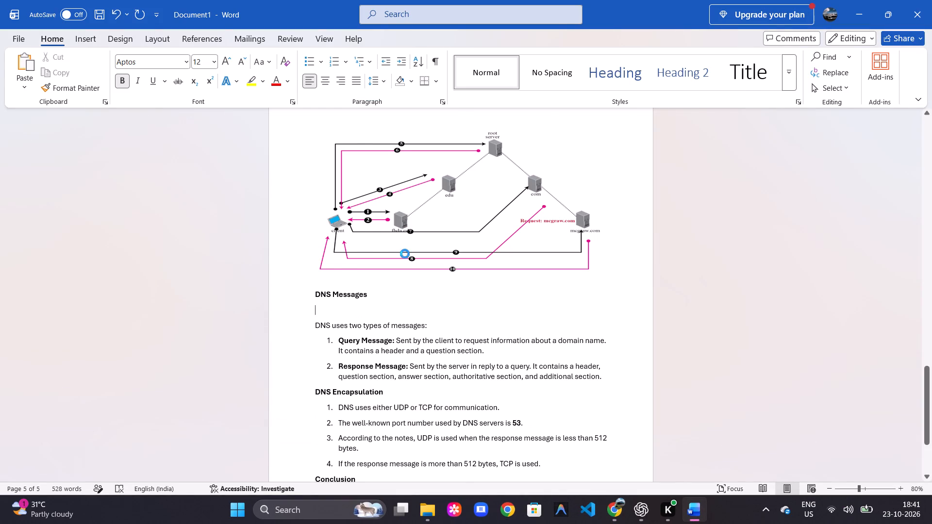
key(ctrl+v)
Add an indented caption line reading "Header Format" between the "DNS Messages" heading and the pasted diagram.
click(288, 328)
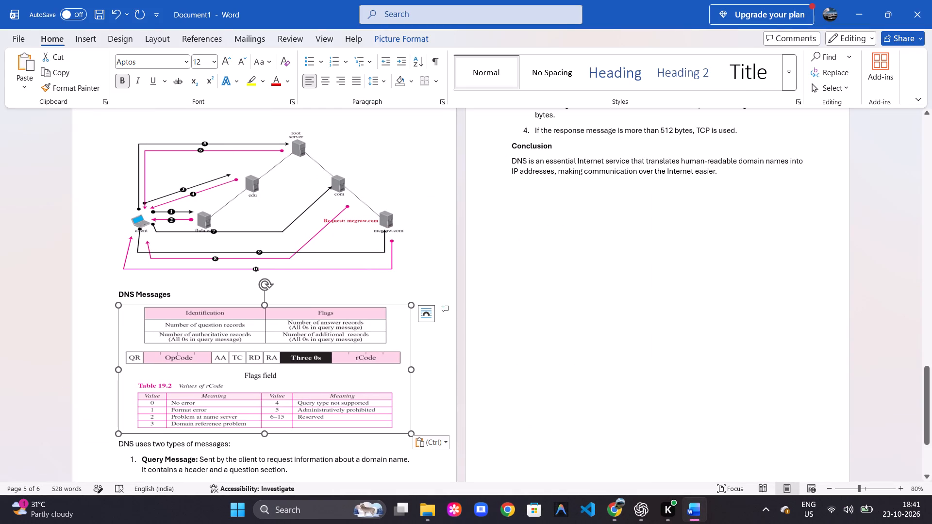
click(273, 289)
click(287, 298)
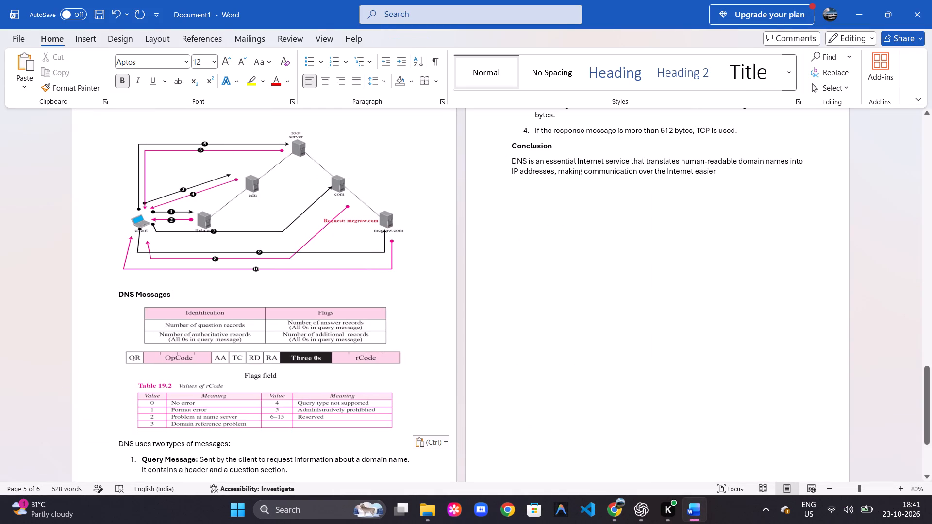
key(Return)
key(Tab)
key(Tab)
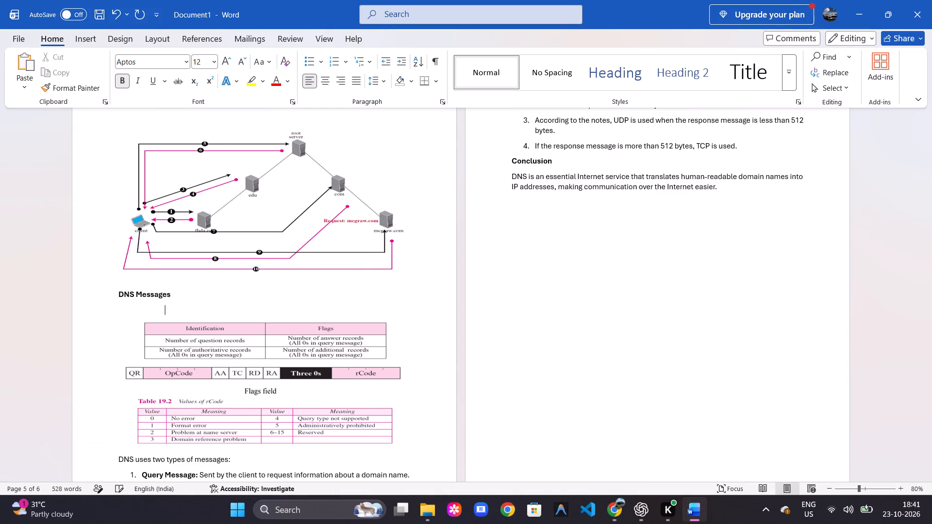
key(Tab)
key(Tab)
text(Hws)
key(BackSpace)
key(BackSpace)
text(ws)
key(BackSpace)
key(BackSpace)
key(BackSpace)
text(EA)
key(BackSpace)
text(eader Format)
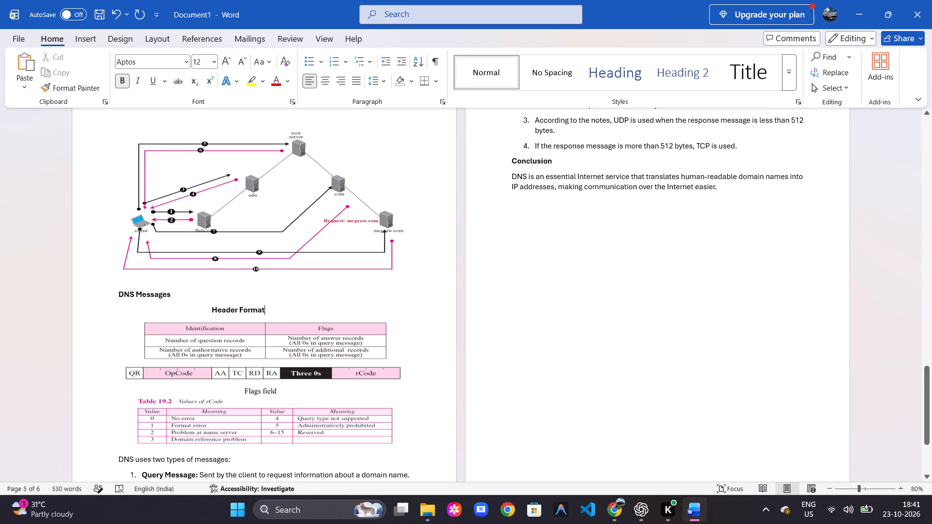
Shift the "Header Format" caption further along its line with spaces so it sits centred above the diagram.
click(213, 311)
key(space)
key(space)
key(space)
key(space)
key(space)
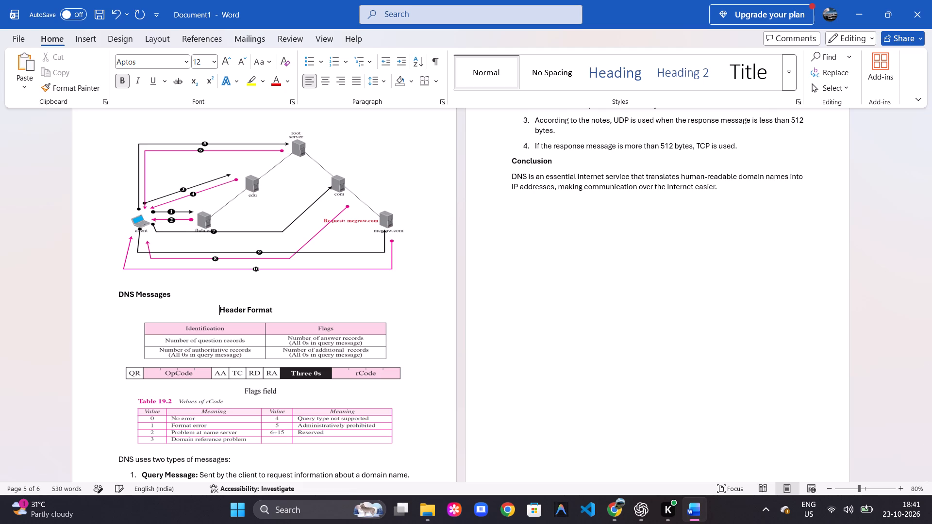
key(space)
key(space)
key(space)
key(space)
key(space)
key(space)
Remove the bold formatting from the "Header Format" caption.
drag(290, 308, 271, 310)
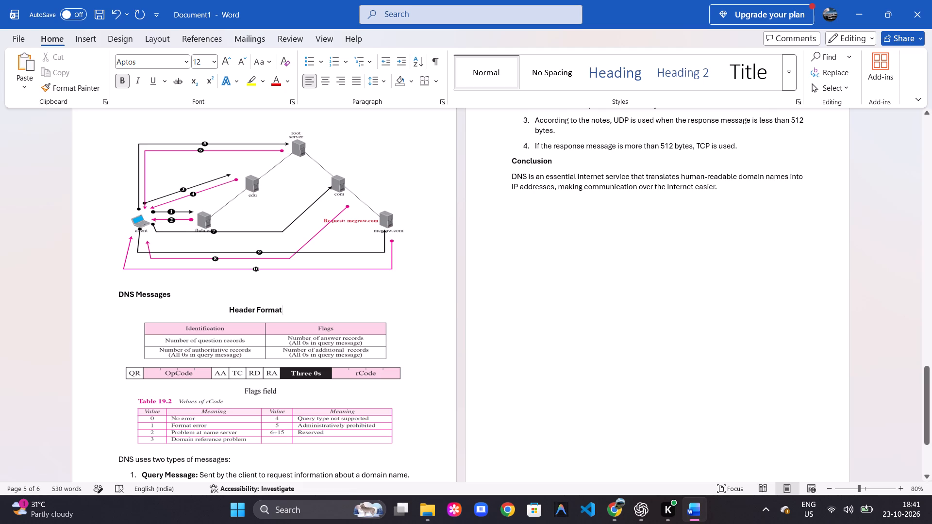
drag(271, 310, 256, 308)
click(296, 312)
drag(281, 308, 201, 318)
click(217, 296)
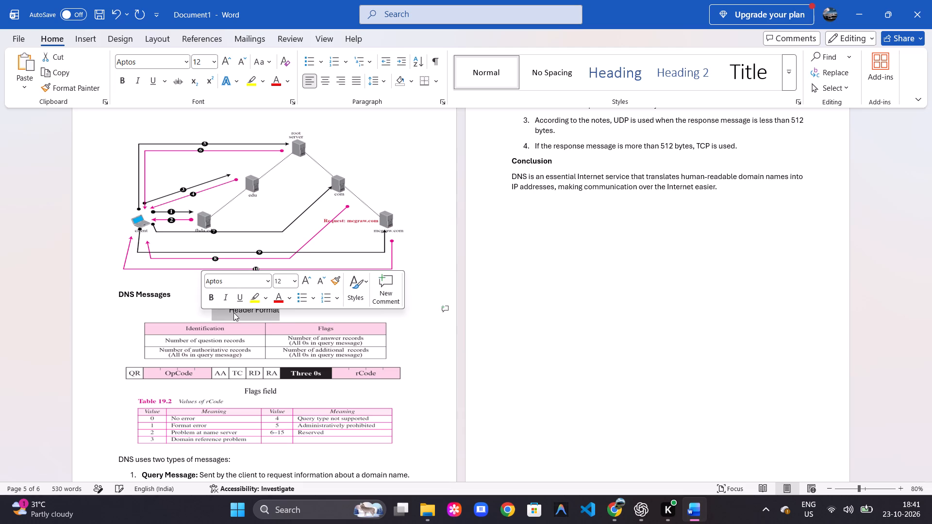
click(234, 316)
click(260, 344)
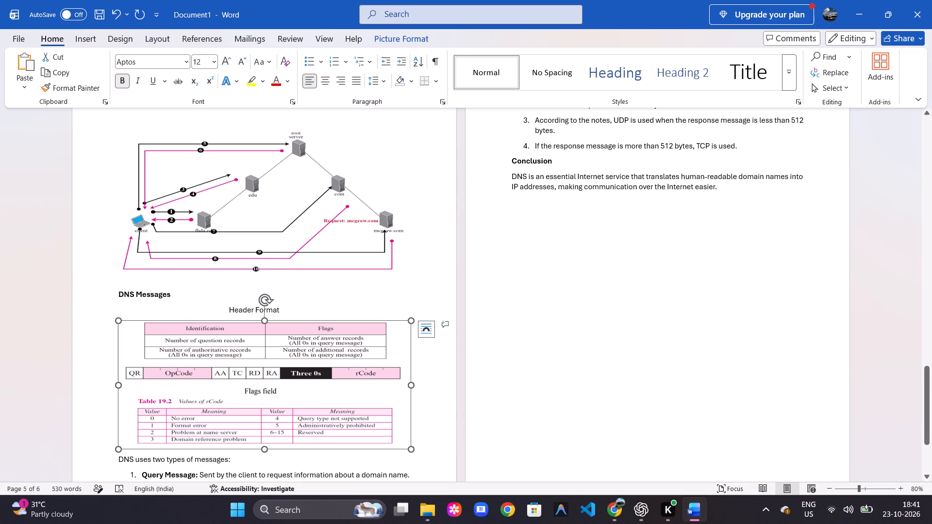
Insert two empty lines before the "DNS Encapsulation" heading to move that section onto the next page.
scroll(261, 344, down, 2)
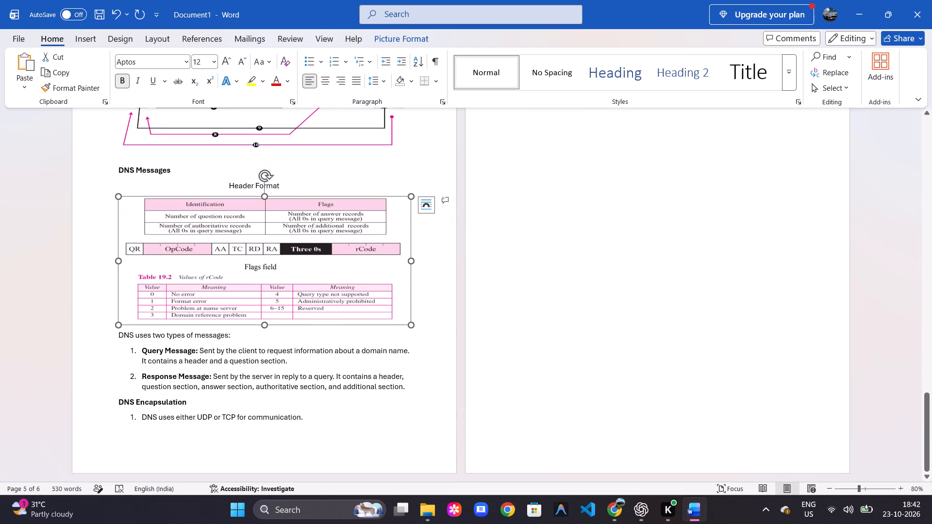
click(116, 404)
key(Return)
key(Return)
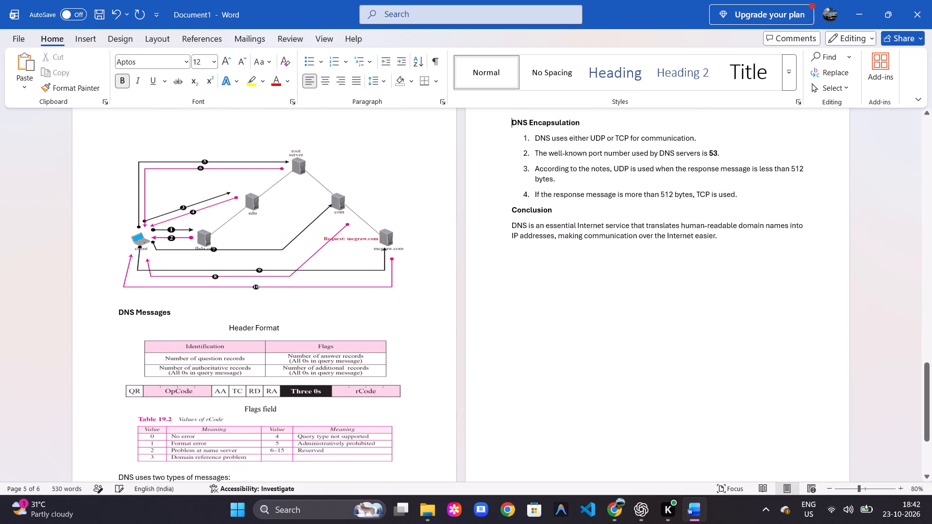
Check the layout of all pages of the notes at 40% zoom.
scroll(516, 338, up, 5)
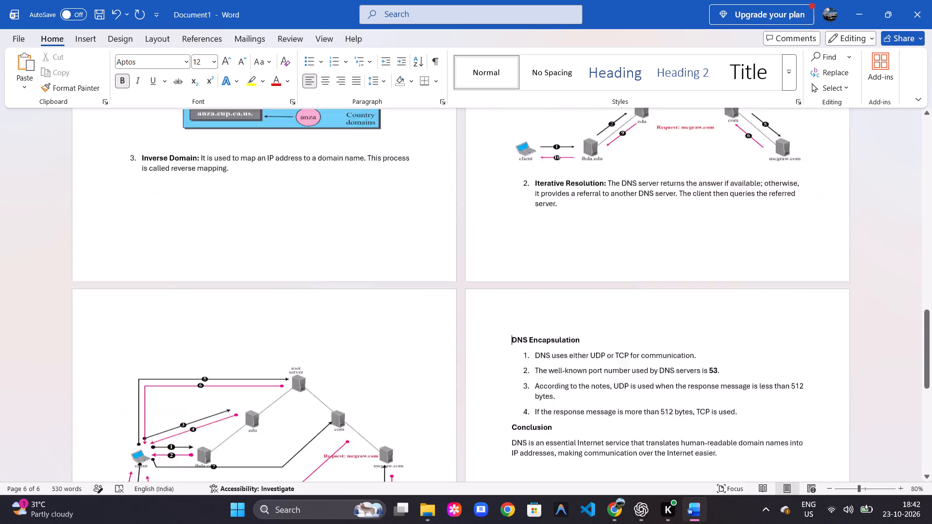
scroll(515, 337, up, 9)
ctrl+scroll(511, 335, down, 4)
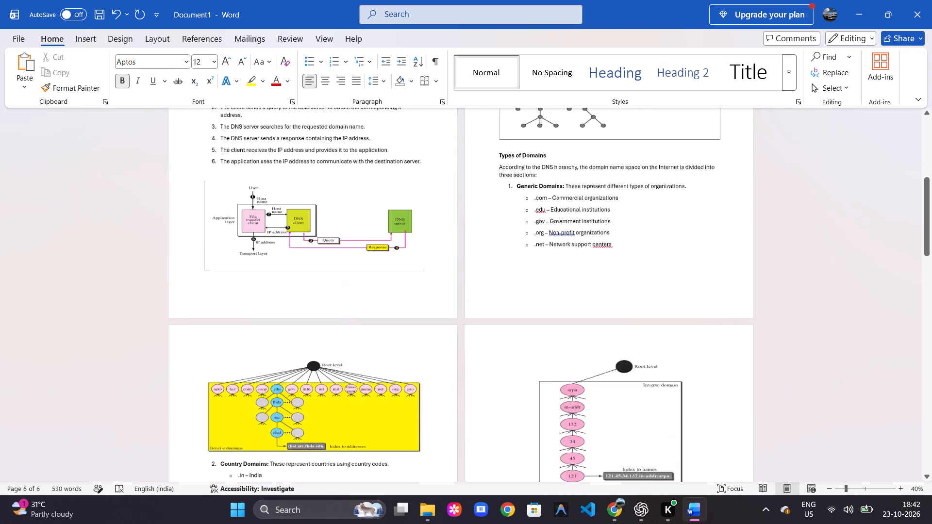
scroll(510, 335, up, 11)
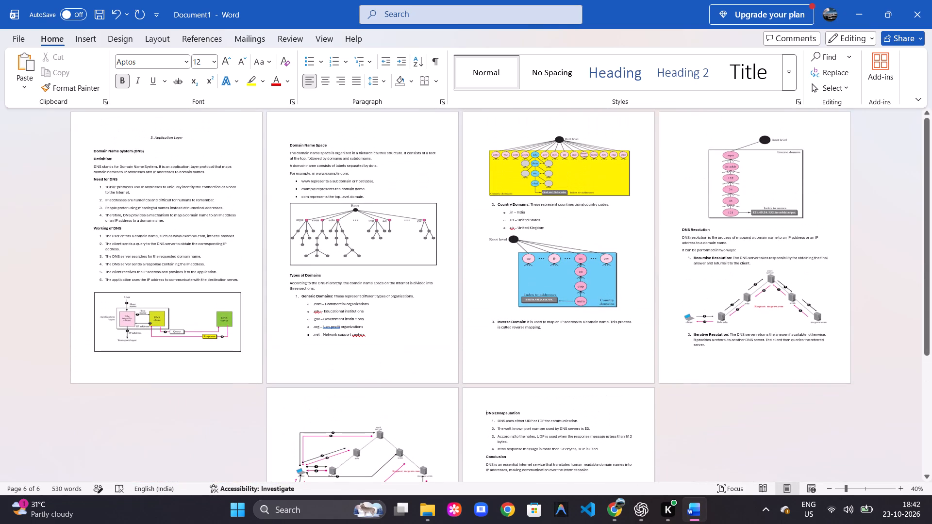
Switch to DNS.pdf in Chrome and examine the remaining slides from Resource record format through Encapsulation, Registrars and DDNS.
scroll(504, 325, down, 4)
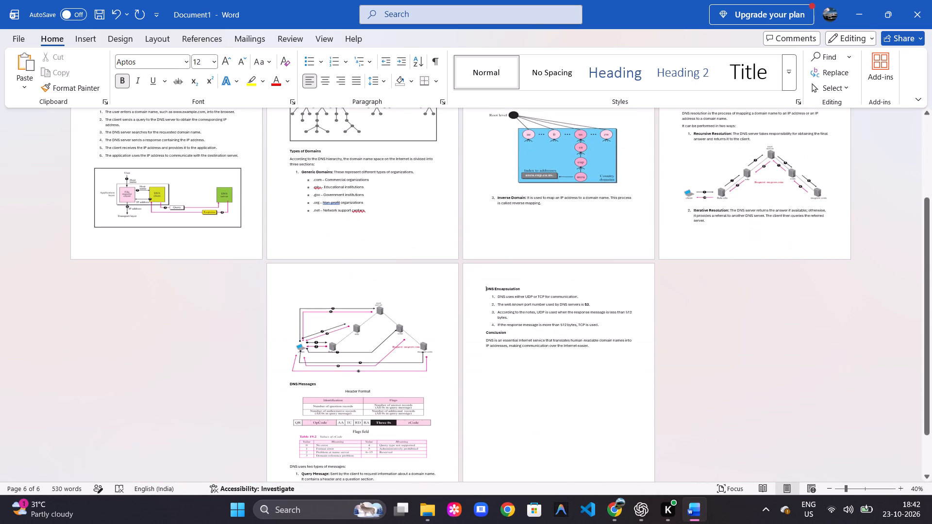
key(alt+Tab)
scroll(516, 319, down, 5)
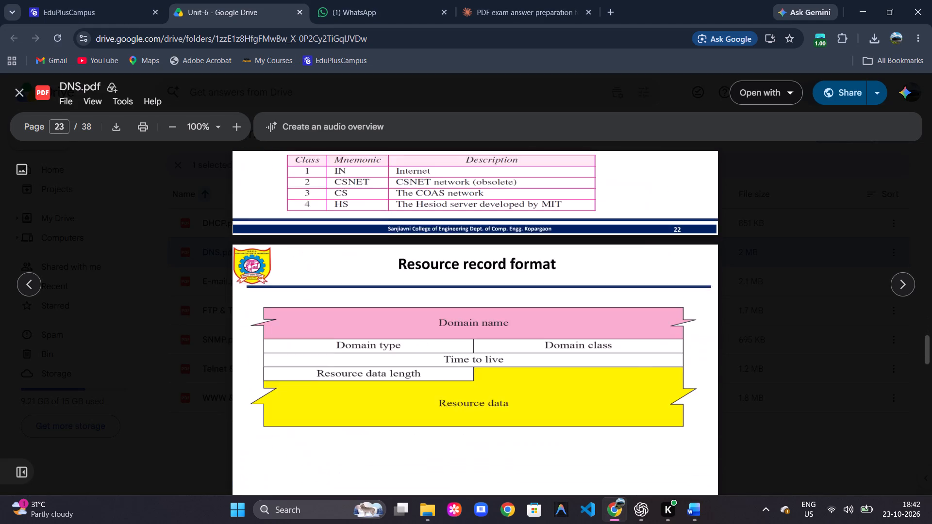
scroll(516, 319, down, 20)
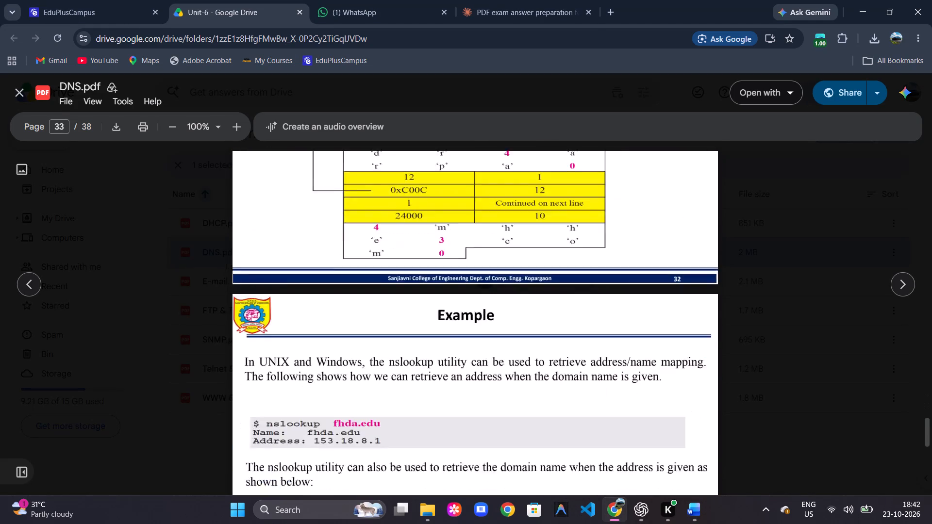
scroll(514, 319, down, 8)
scroll(514, 319, up, 7)
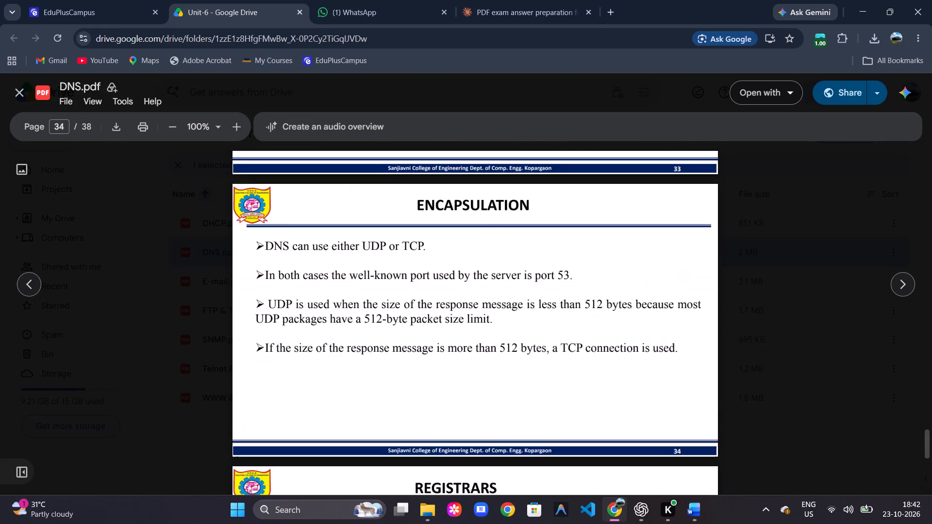
scroll(514, 319, up, 2)
scroll(514, 319, down, 3)
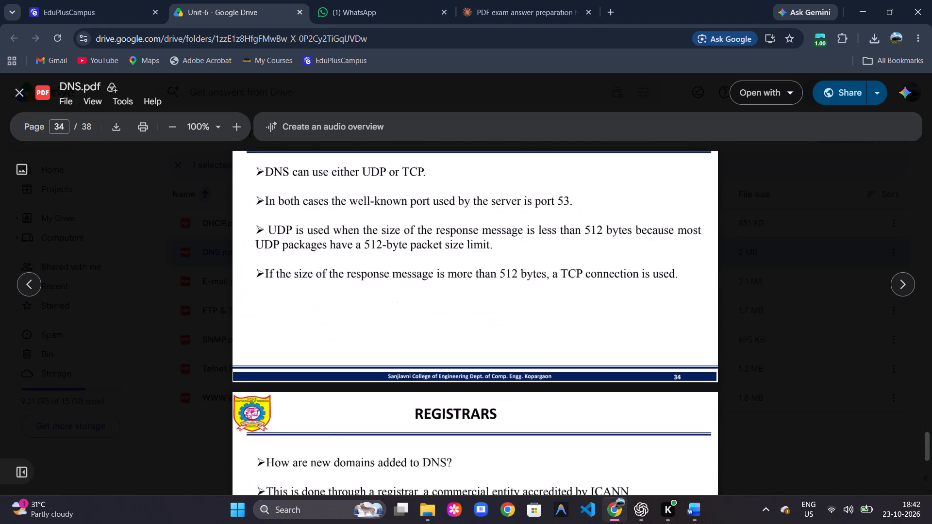
scroll(514, 319, down, 3)
Return to Word and review the page with the DNS Encapsulation and Conclusion sections at 100% zoom.
key(alt+Tab)
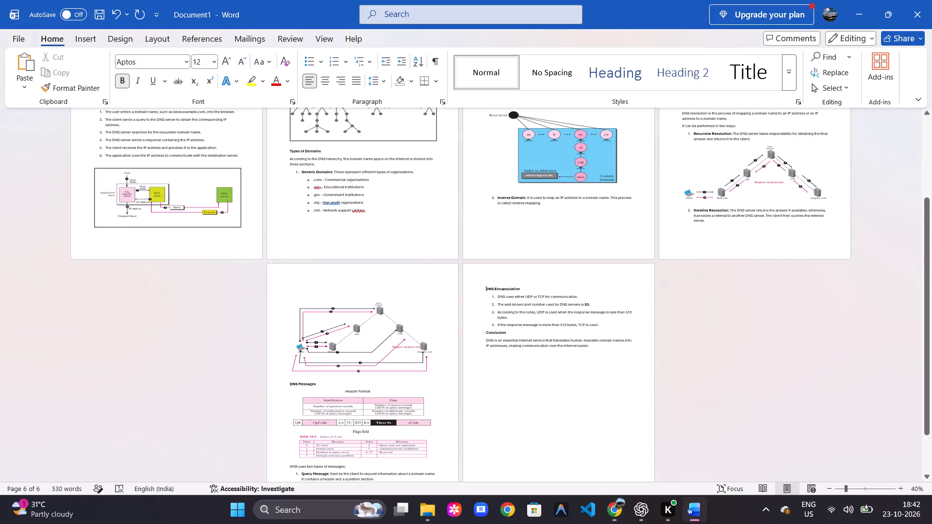
ctrl+scroll(514, 319, up, 2)
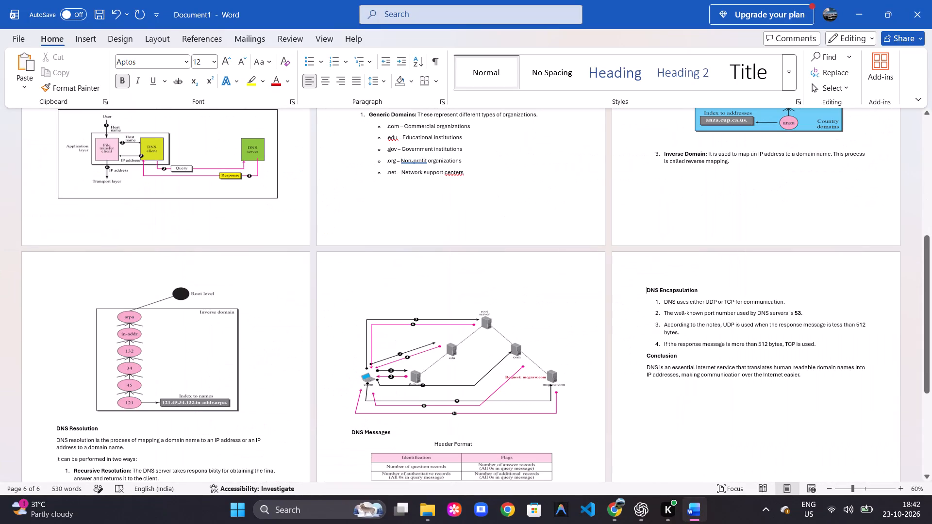
ctrl+scroll(514, 319, up, 2)
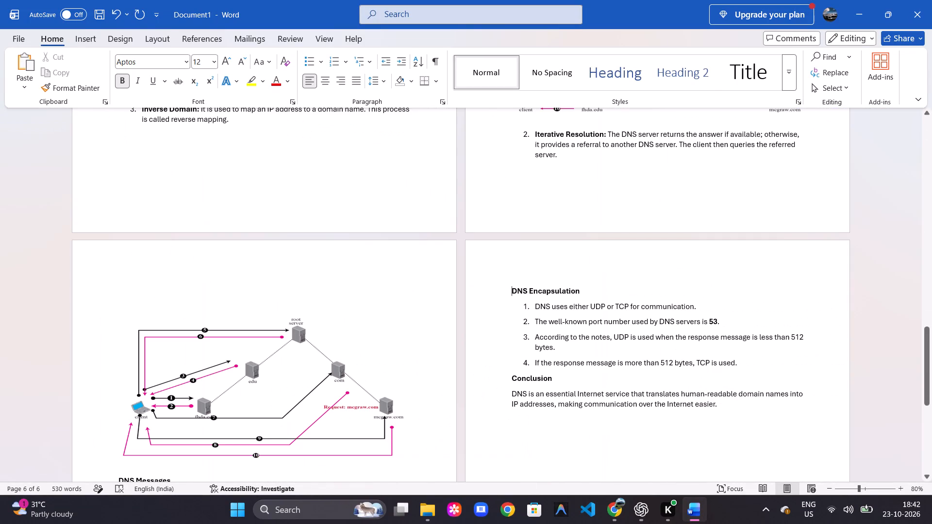
ctrl+scroll(514, 319, up, 2)
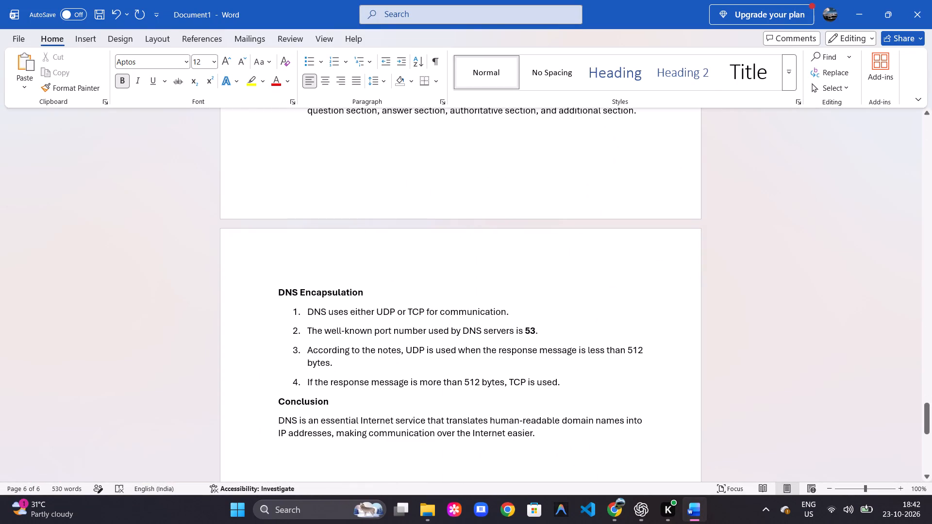
scroll(514, 319, down, 3)
scroll(514, 319, up, 1)
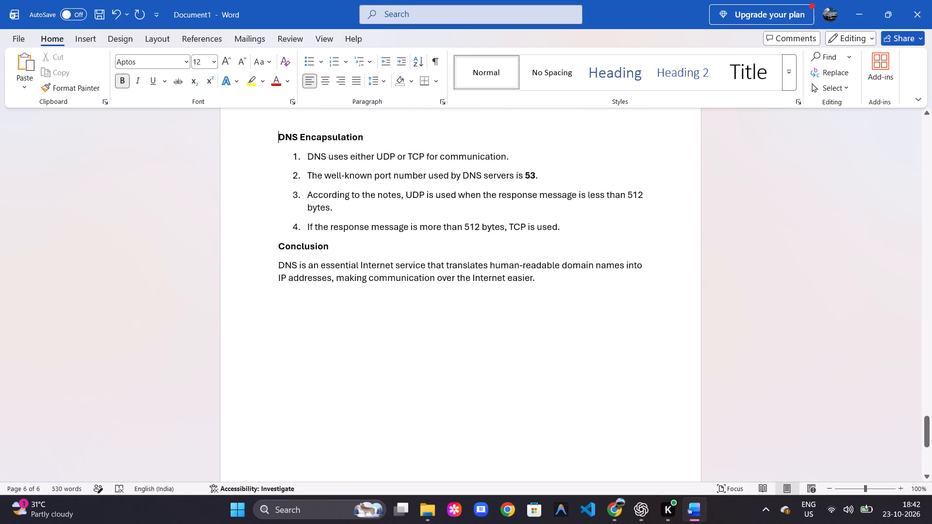
scroll(514, 319, up, 1)
Examine the Encapsulation, Registrars, DDNS and Security of DNS slides of DNS.pdf in Chrome again.
key(alt+Tab)
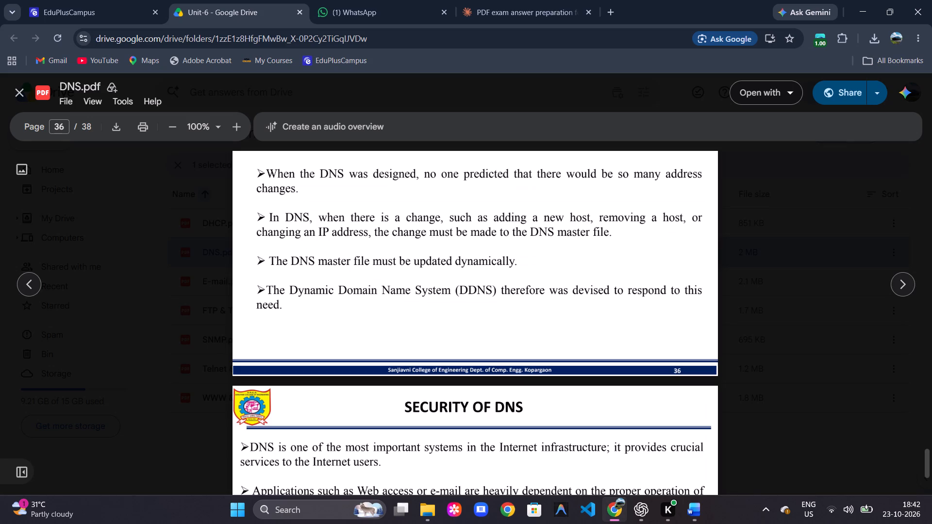
scroll(514, 319, up, 5)
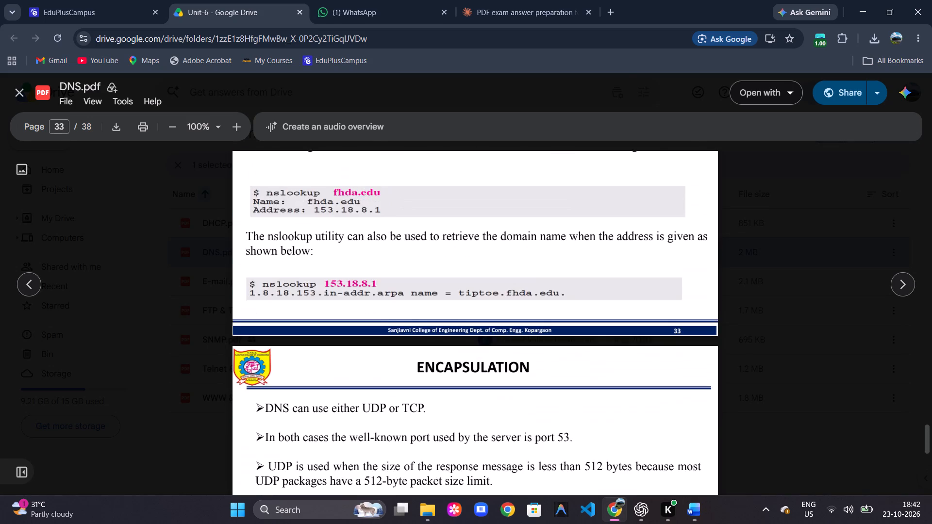
scroll(514, 319, down, 3)
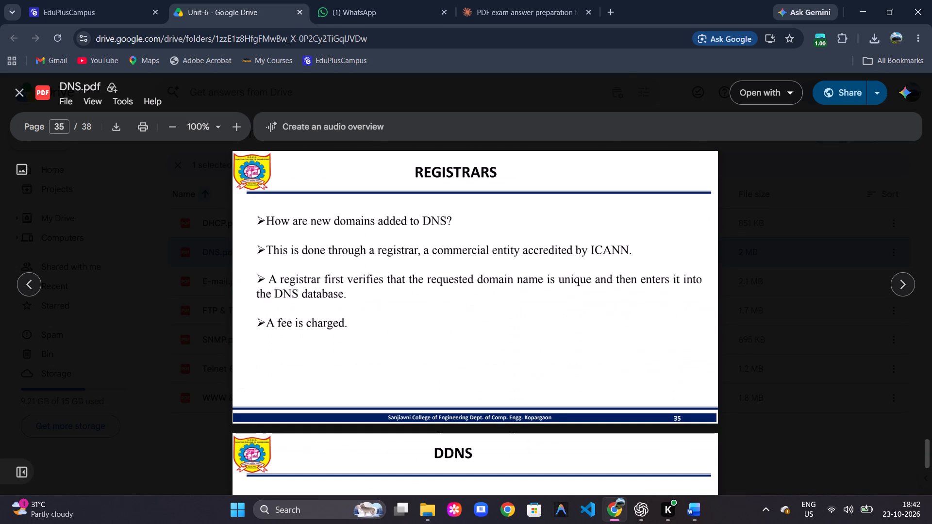
scroll(514, 319, down, 4)
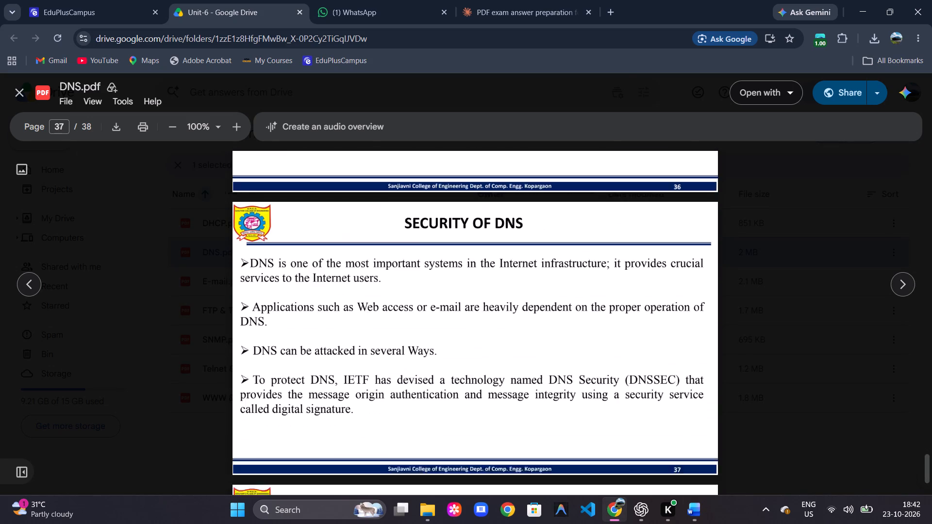
scroll(514, 319, down, 1)
scroll(514, 319, up, 5)
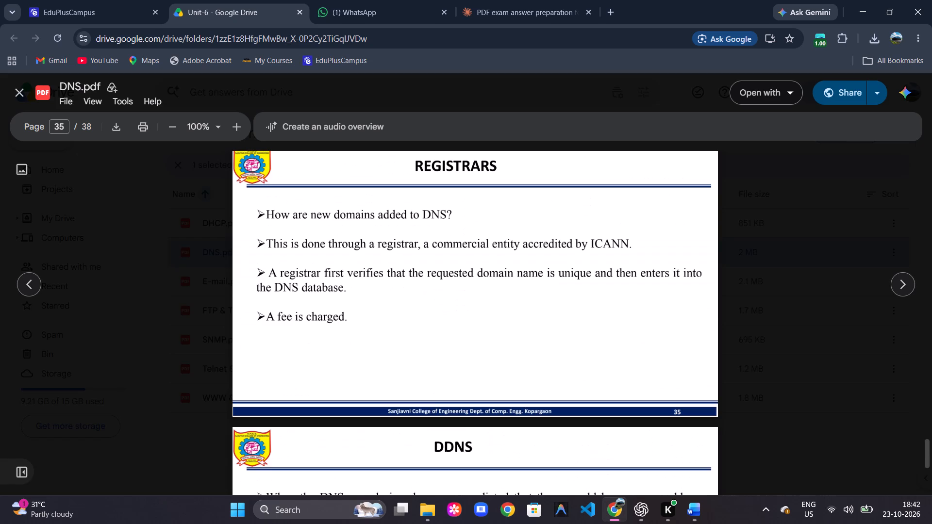
scroll(514, 319, down, 1)
scroll(514, 319, up, 1)
Place the text cursor at the end of the Conclusion paragraph in the Word notes.
key(alt+Tab)
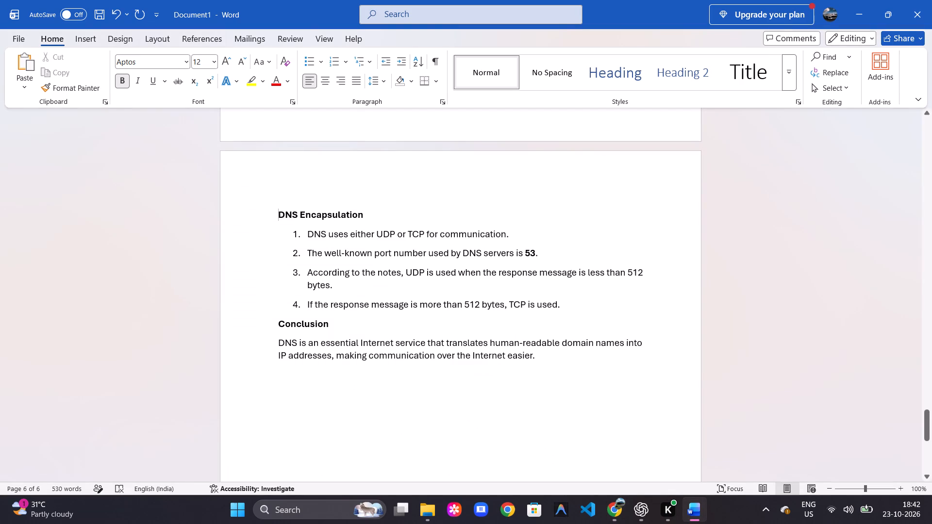
click(567, 362)
Open DHCP.pdf from the Unit-6 Drive folder in Chrome in place of DNS.pdf and download a copy.
key(alt+Tab)
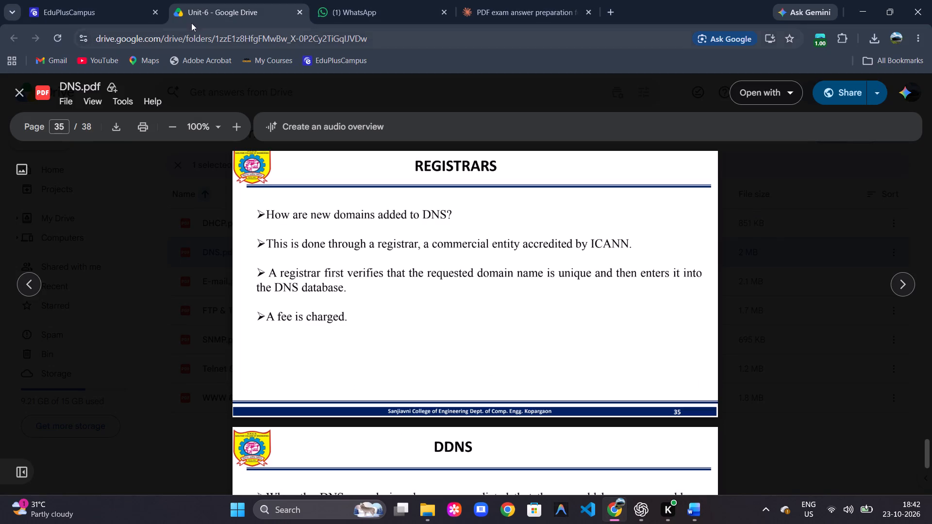
click(19, 82)
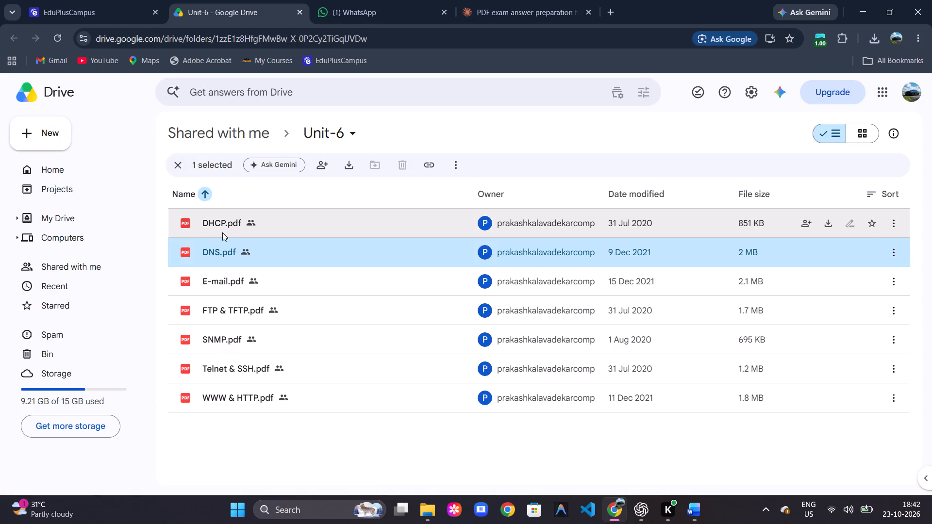
click(223, 232)
double_click(221, 226)
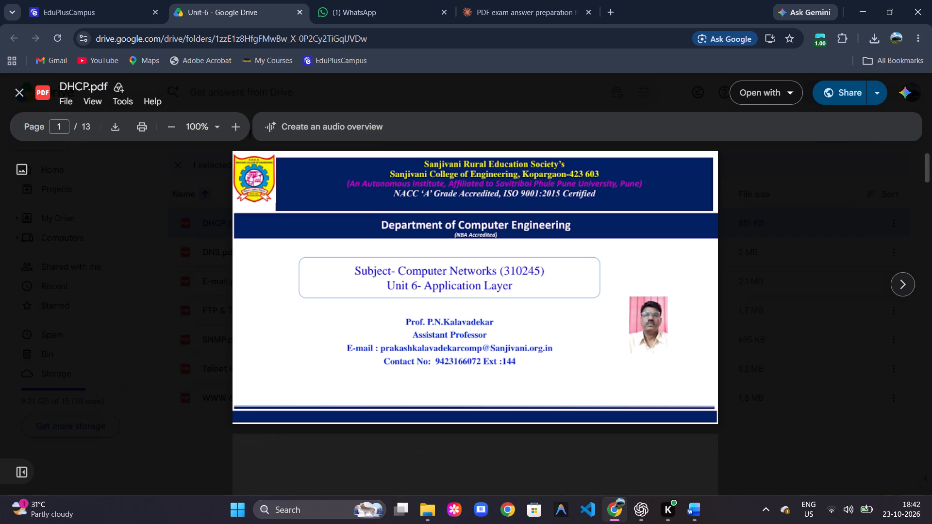
scroll(419, 277, down, 20)
scroll(419, 277, down, 12)
scroll(413, 267, up, 20)
scroll(413, 267, up, 6)
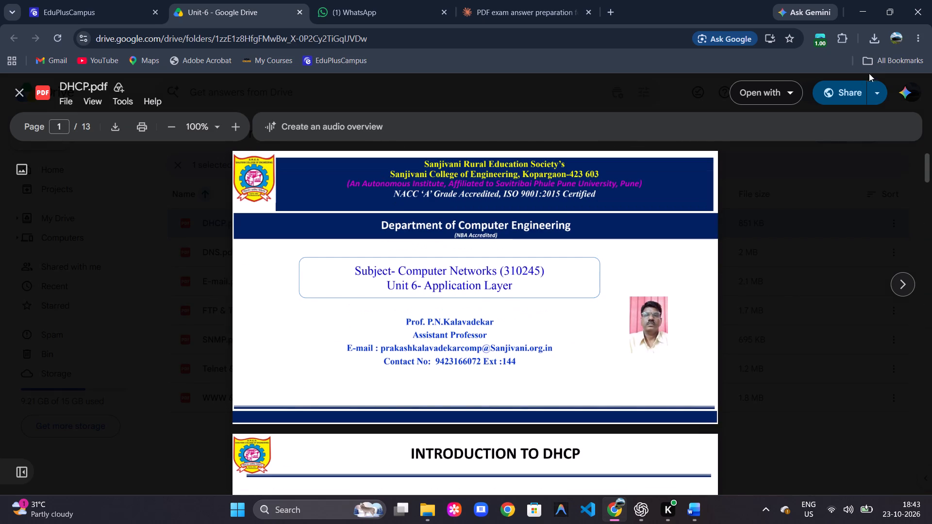
click(112, 136)
scroll(441, 223, down, 3)
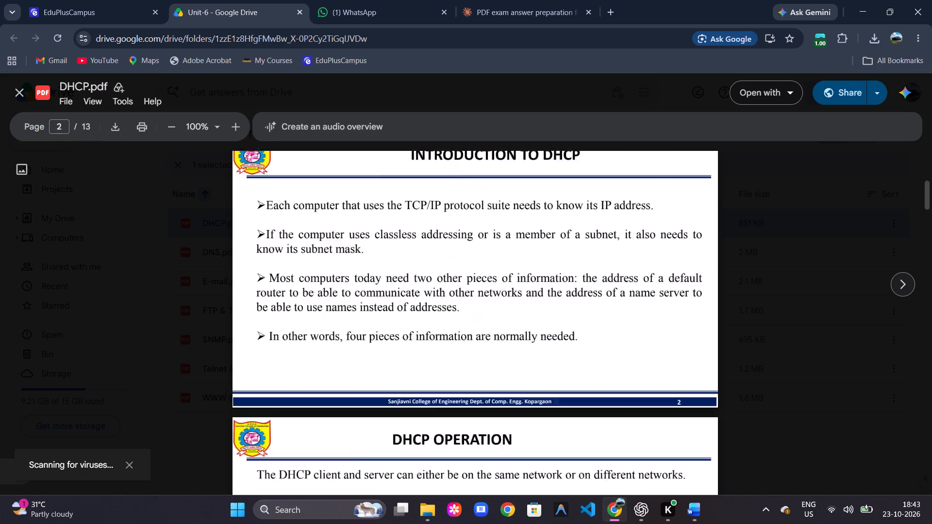
scroll(440, 223, down, 3)
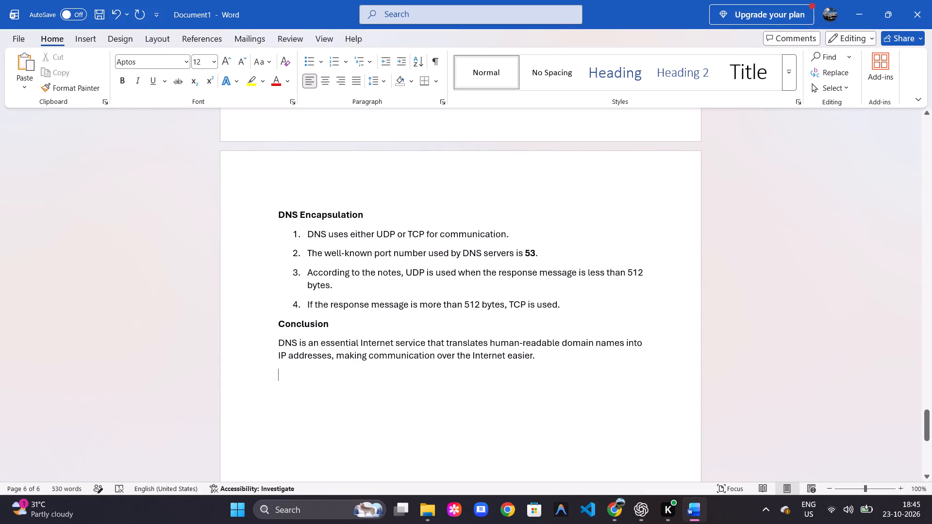
key(ctrl+v)
scroll(423, 390, up, 15)
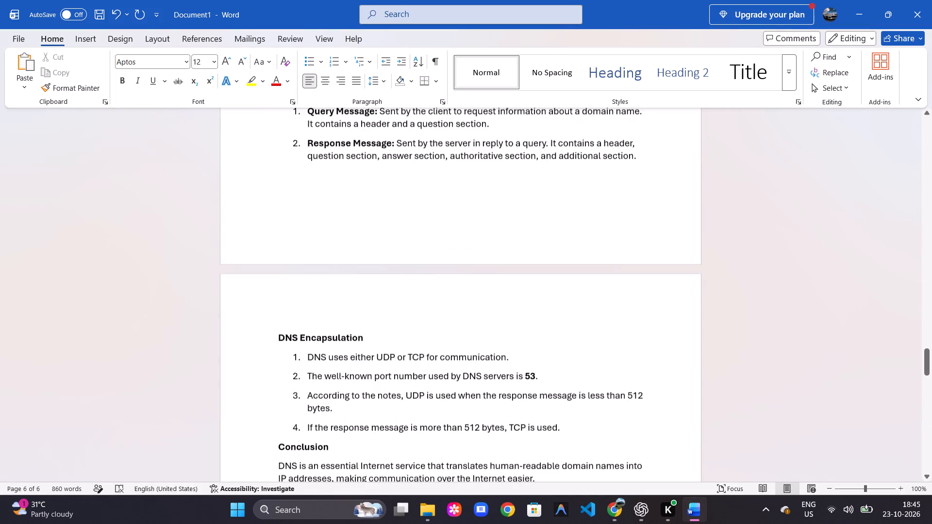
Look through the pasted DHCP answer in the notes, from the DNS conclusion to the diagram placeholders and their PDF page references.
scroll(421, 390, up, 1)
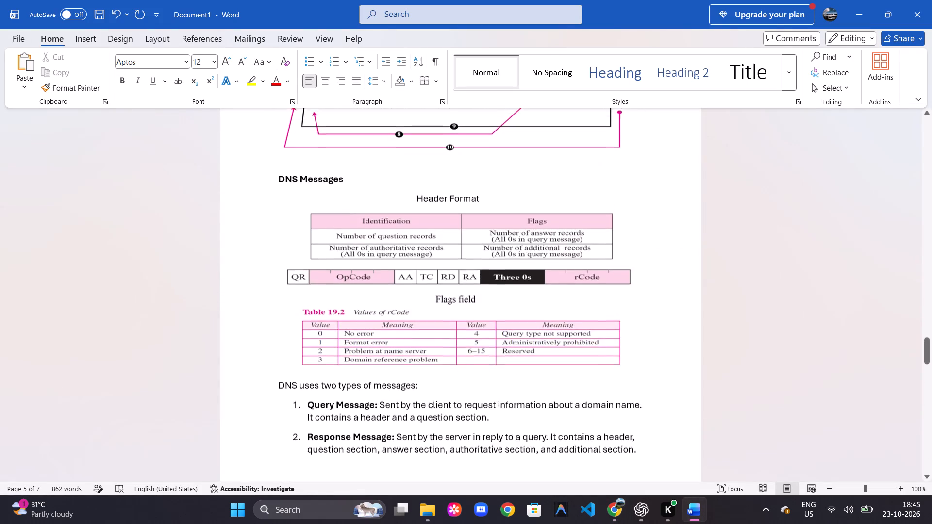
scroll(421, 390, down, 7)
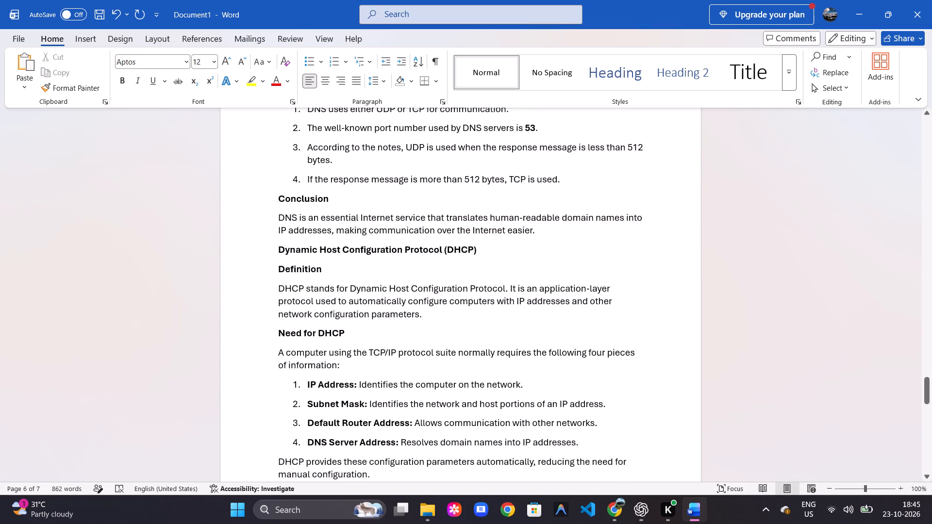
click(279, 250)
ctrl+scroll(277, 251, down, 9)
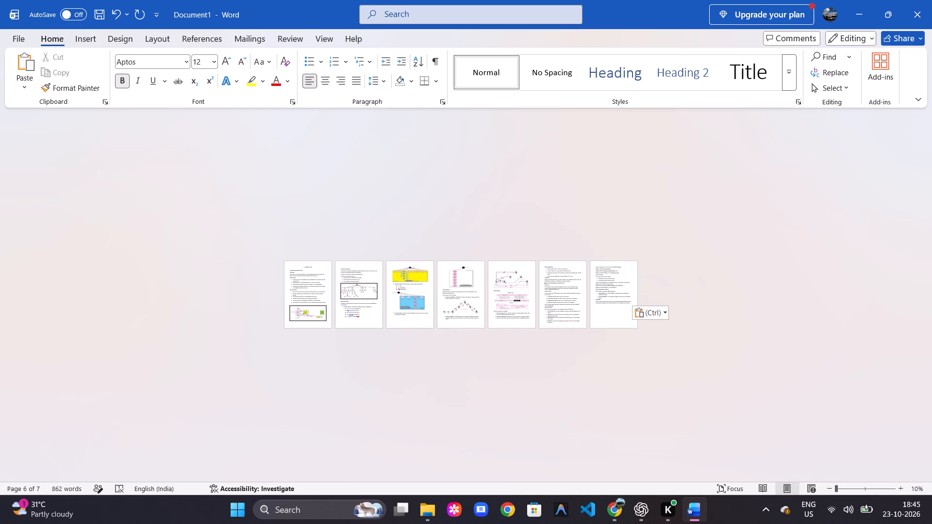
ctrl+scroll(458, 315, up, 3)
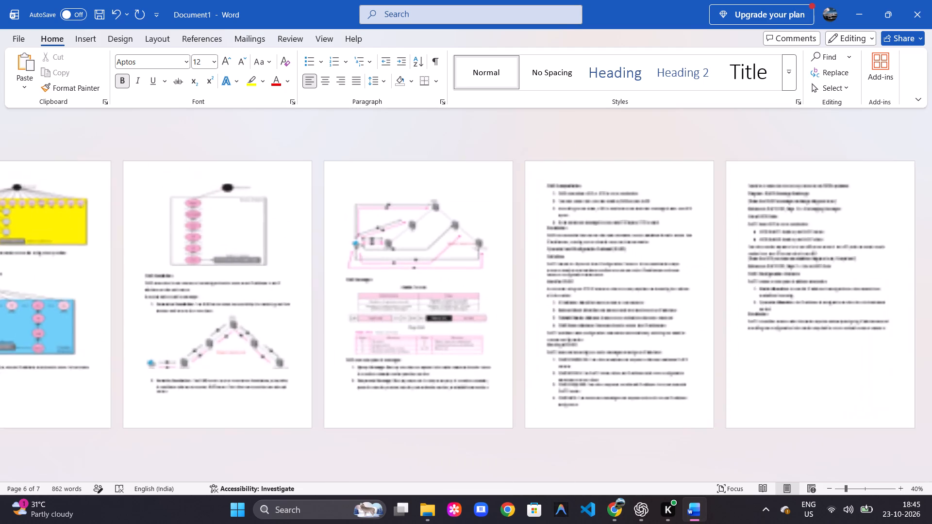
ctrl+scroll(454, 314, up, 2)
scroll(448, 313, down, 2)
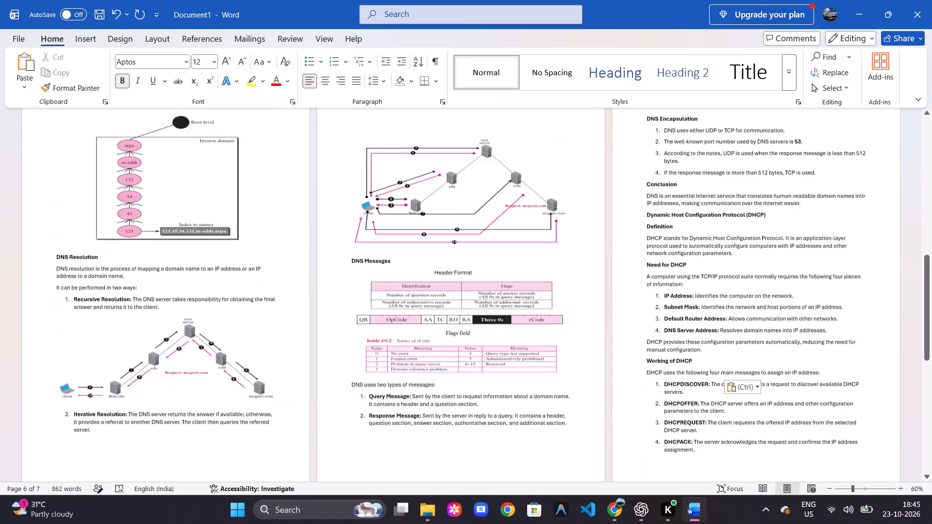
scroll(447, 313, down, 7)
scroll(443, 312, up, 3)
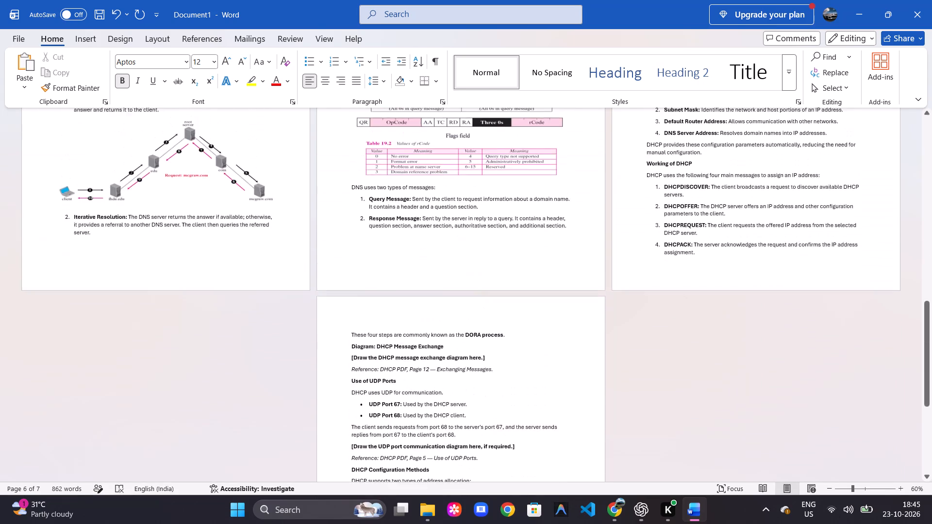
scroll(441, 311, up, 3)
ctrl+scroll(441, 311, up, 3)
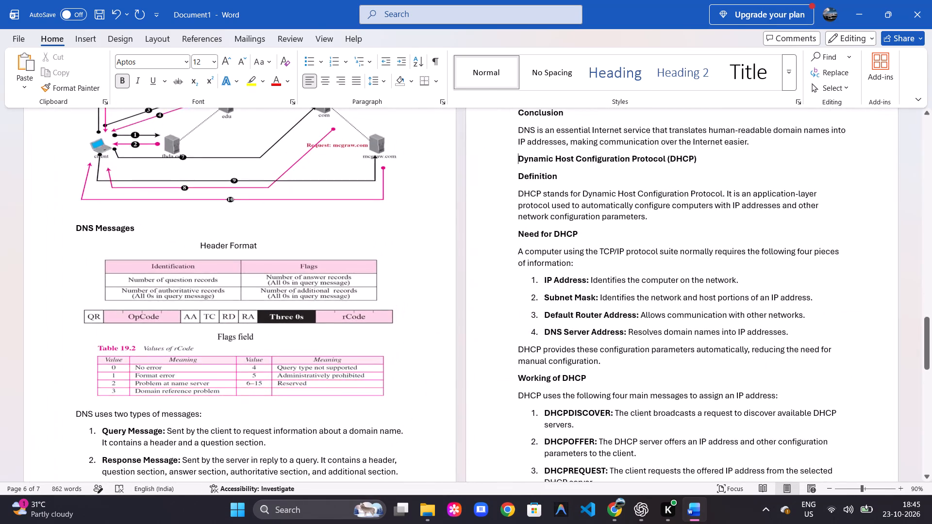
ctrl+scroll(441, 311, up, 2)
scroll(441, 311, up, 1)
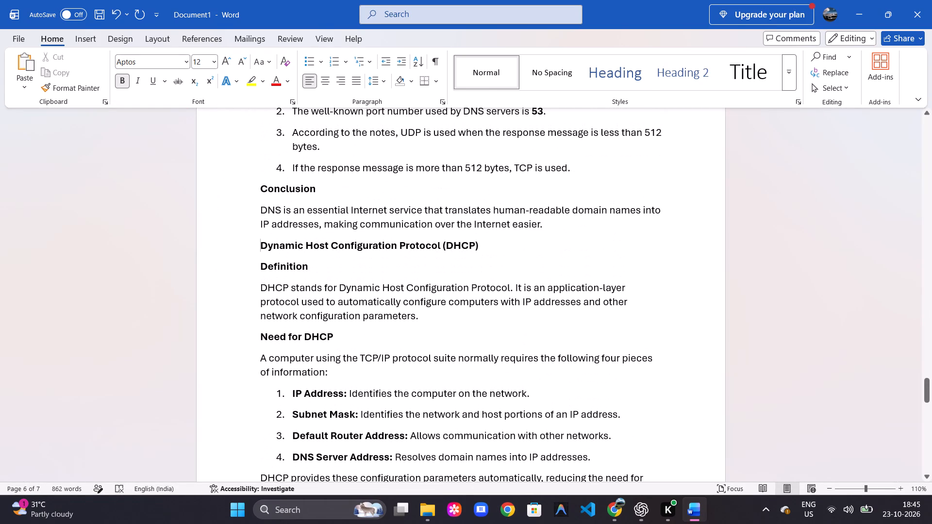
scroll(261, 246, down, 1)
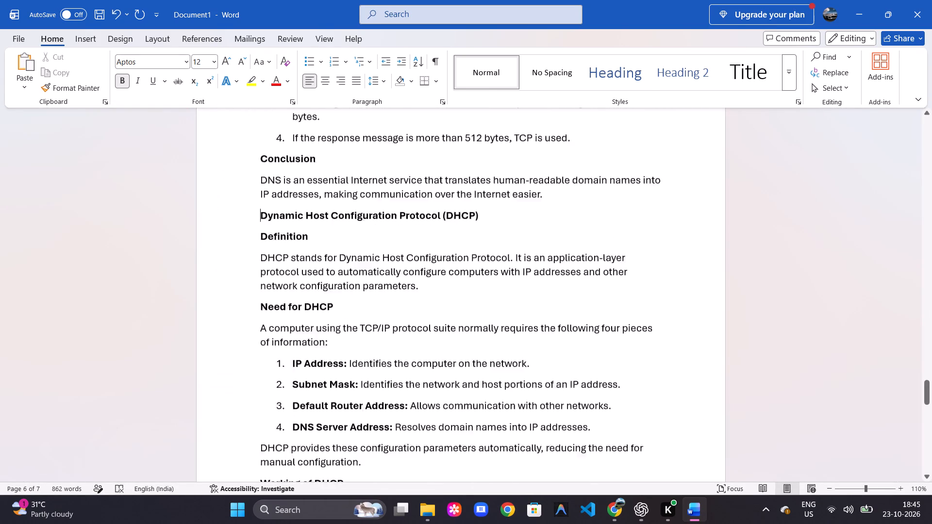
scroll(261, 246, down, 1)
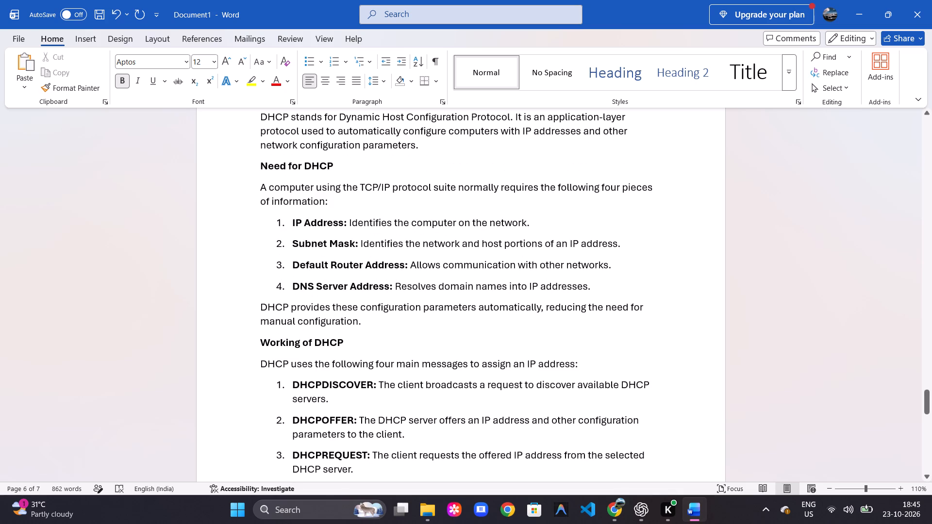
scroll(261, 246, down, 5)
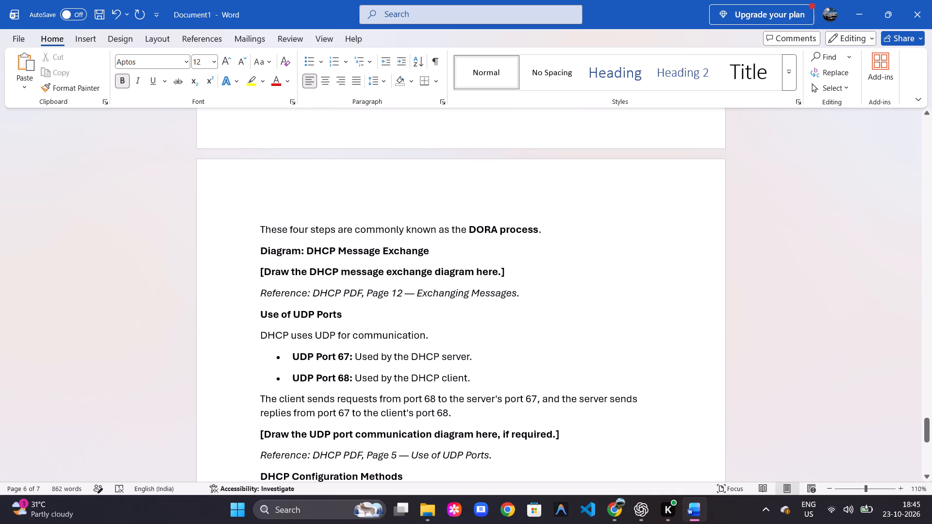
Switch to DHCP.pdf in Chrome and snip the "Exchanging Messages" diagram on page 12.
key(alt+Tab)
scroll(458, 258, up, 2)
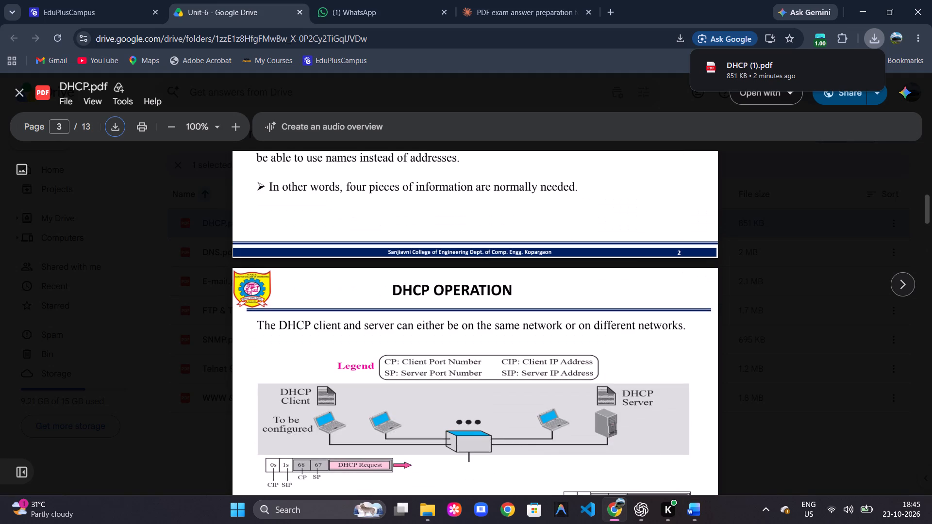
scroll(455, 257, up, 1)
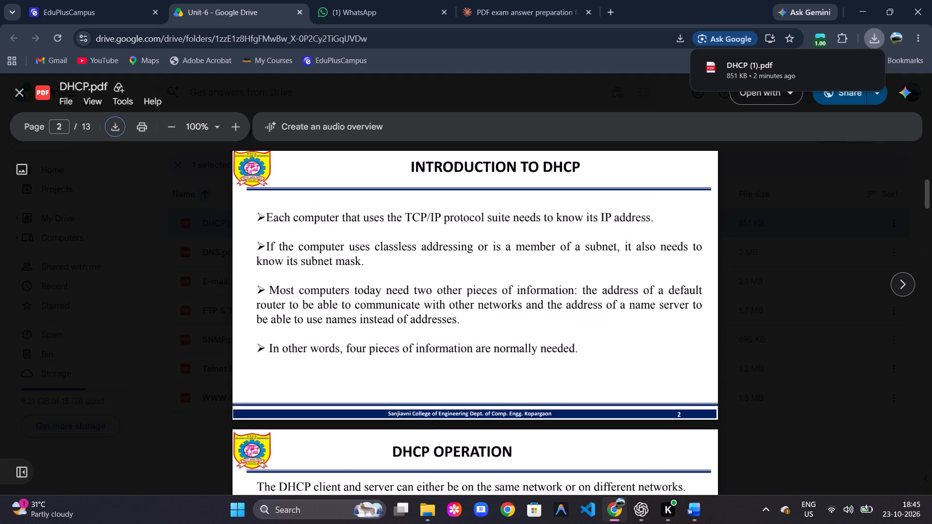
scroll(453, 255, down, 2)
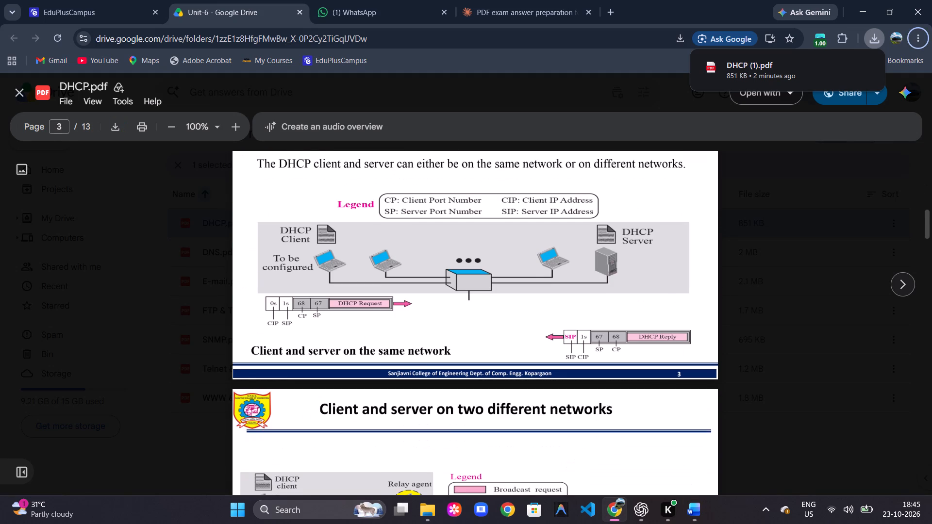
scroll(453, 255, down, 1)
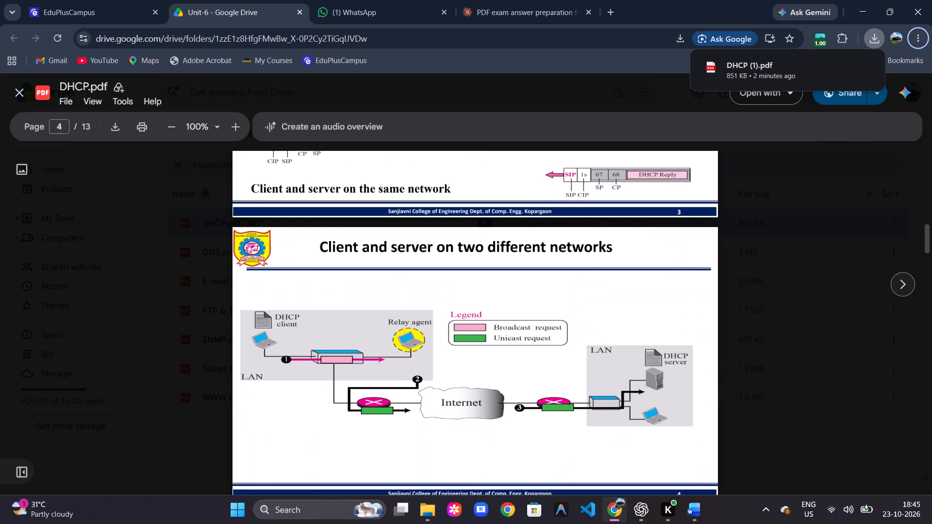
scroll(453, 255, down, 2)
key(alt+Tab)
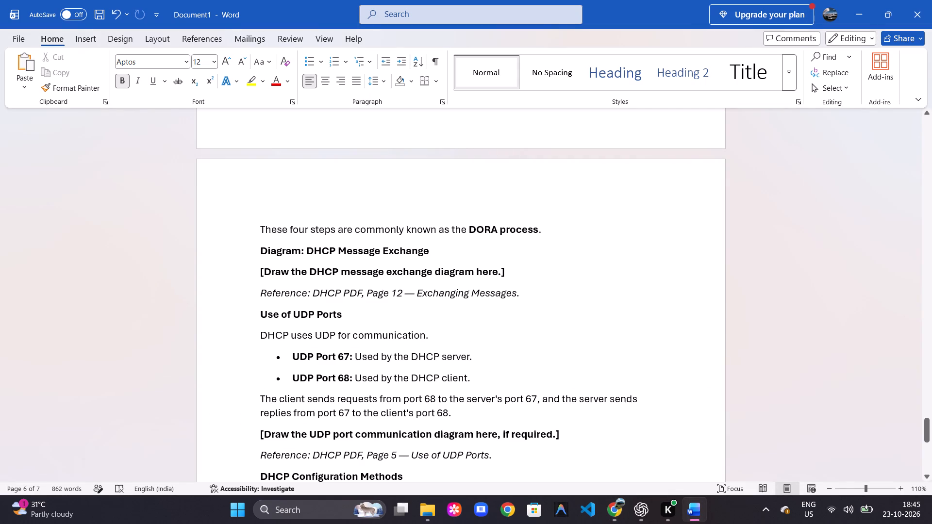
key(alt+Tab)
scroll(390, 300, down, 4)
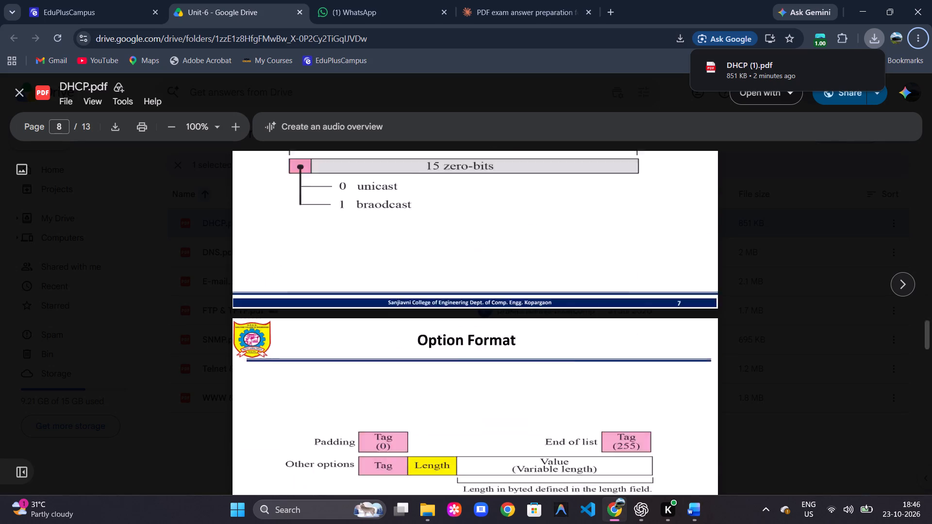
scroll(389, 298, down, 18)
scroll(384, 293, up, 2)
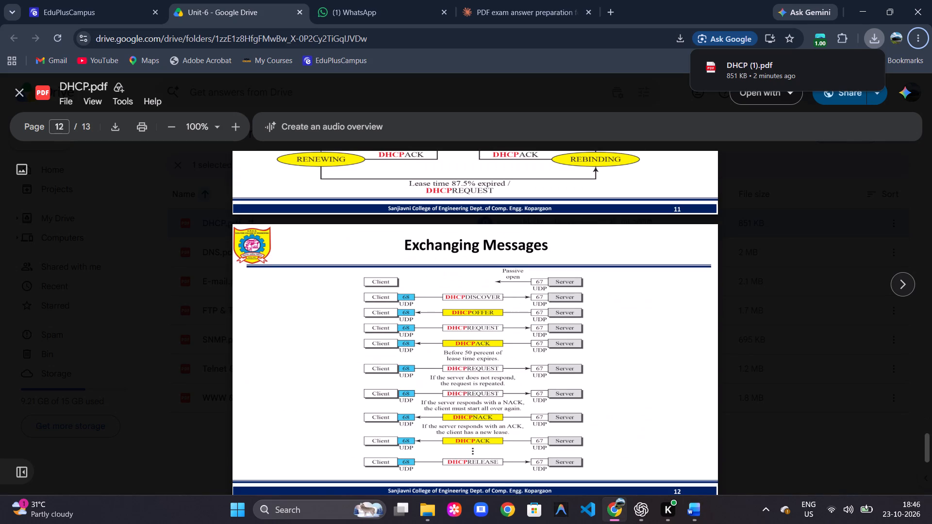
key(Print)
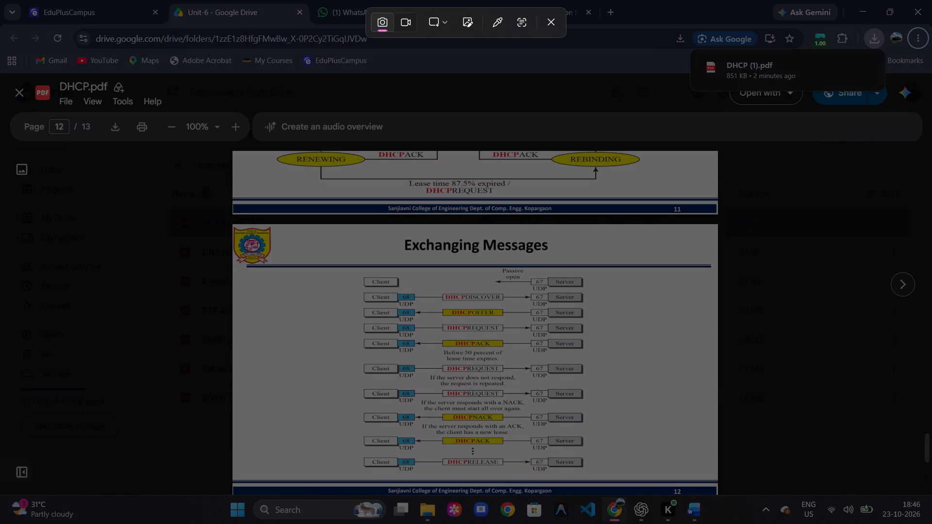
drag(356, 266, 600, 434)
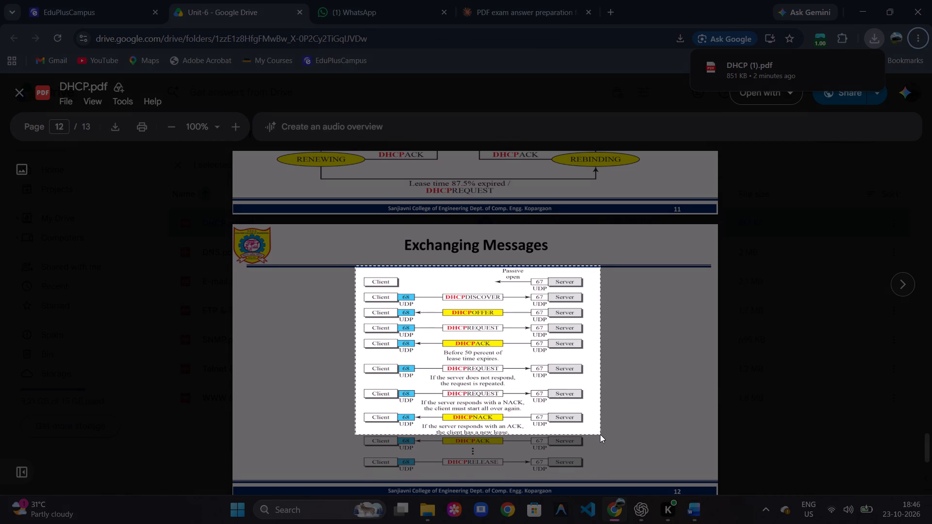
drag(600, 434, 594, 479)
In the Word notes, replace the placeholder and reference lines under "Diagram: DHCP Message Exchange" with the snipped diagram.
key(alt+Tab)
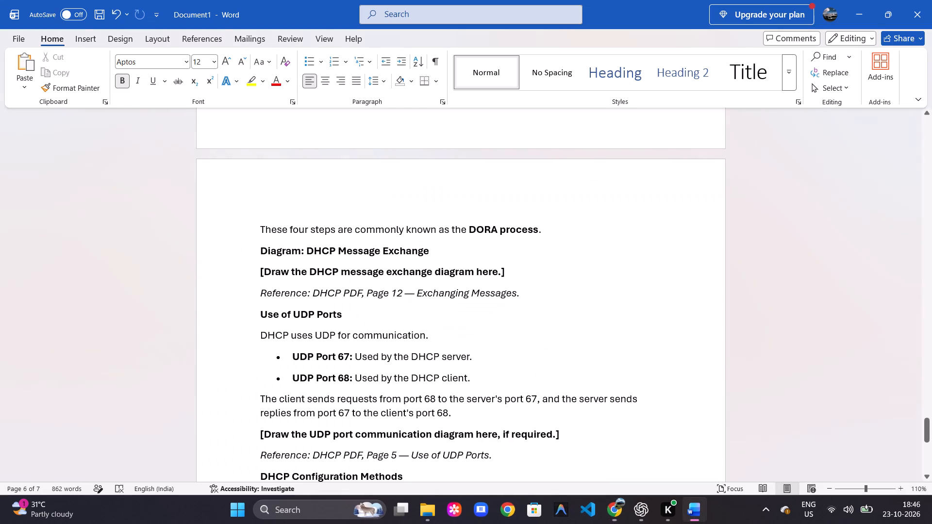
click(538, 288)
drag(536, 294, 260, 269)
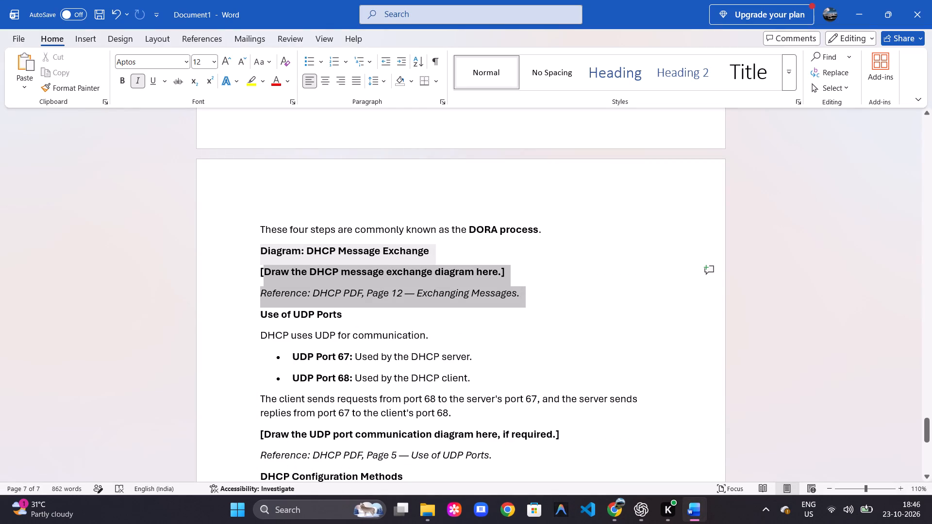
drag(260, 269, 258, 269)
key(BackSpace)
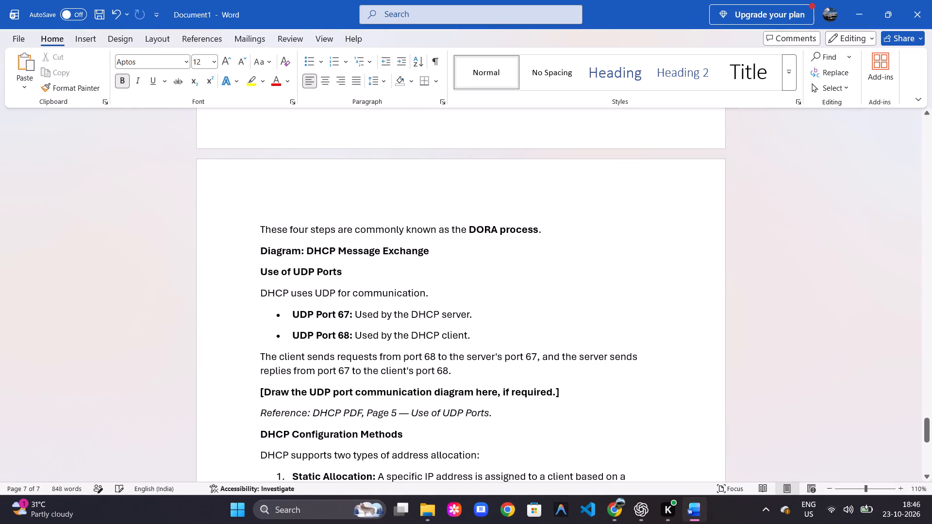
click(461, 251)
key(Return)
key(ctrl+v)
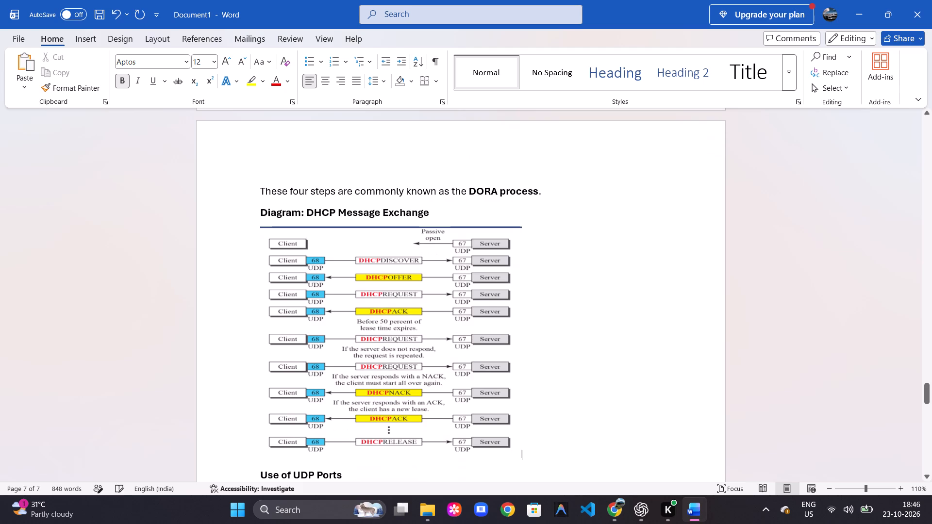
Give the message exchange diagram a text-wrapping layout and centre it horizontally on the page below its heading.
click(404, 281)
drag(410, 286, 493, 281)
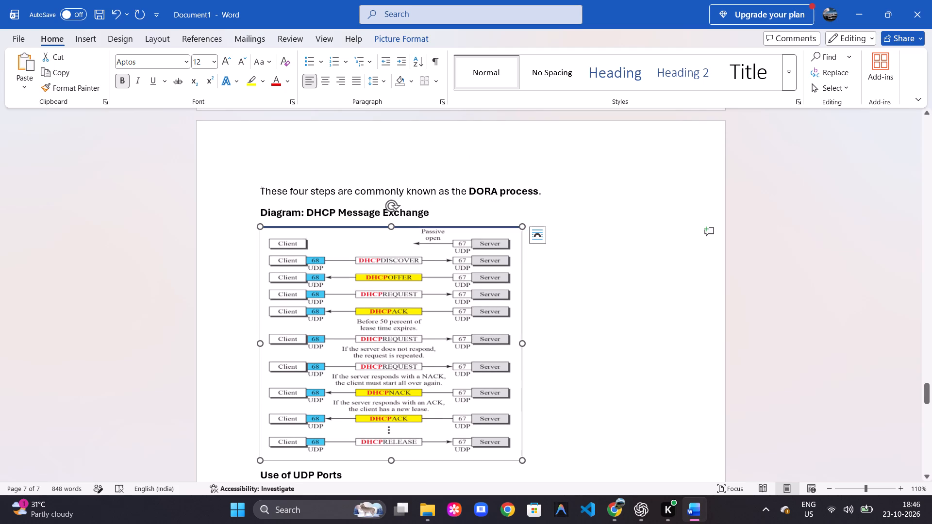
click(540, 236)
click(569, 343)
drag(470, 323, 536, 324)
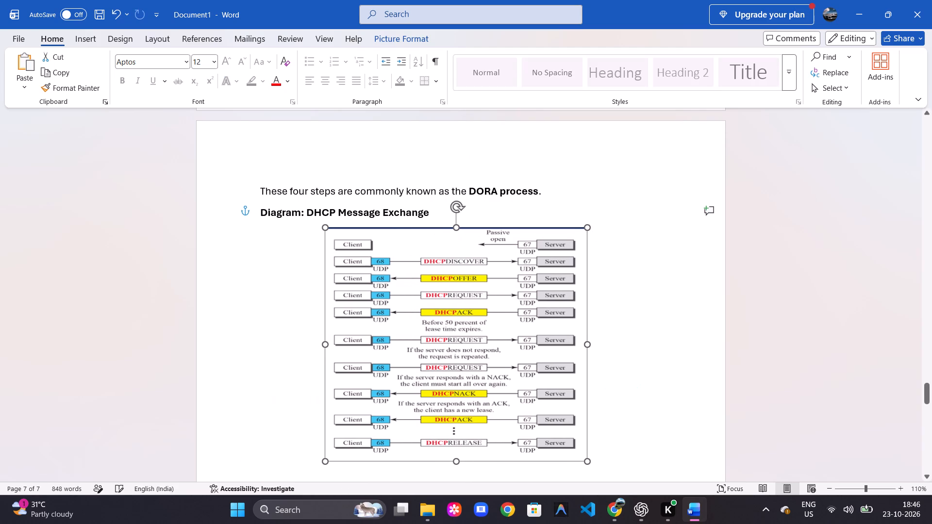
drag(536, 324, 543, 324)
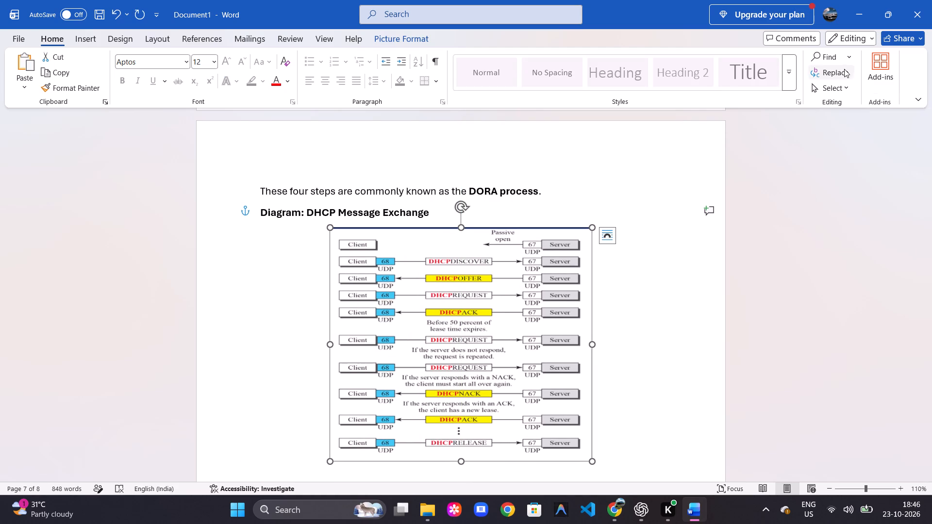
Crop the blue line off the top edge of the DHCP message exchange diagram, leaving it about 9.13 cm high.
click(861, 41)
click(782, 145)
click(385, 45)
click(826, 82)
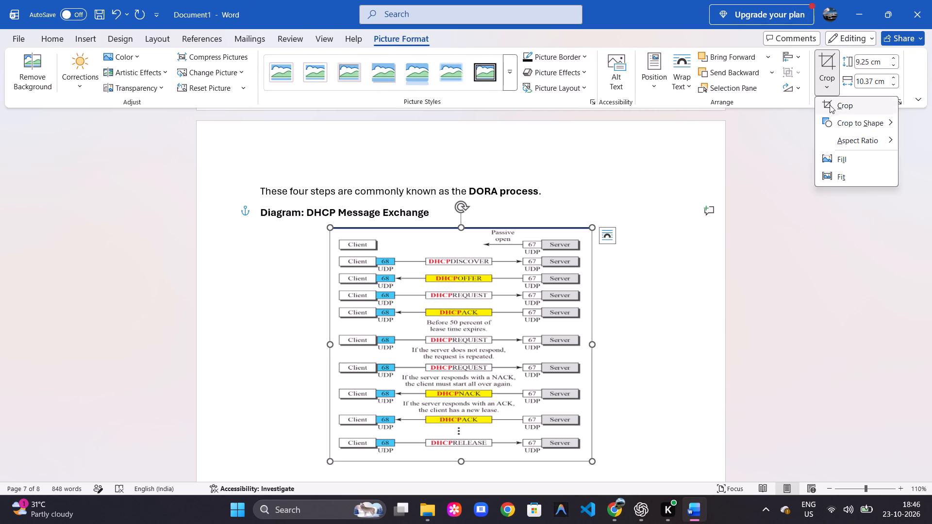
click(829, 106)
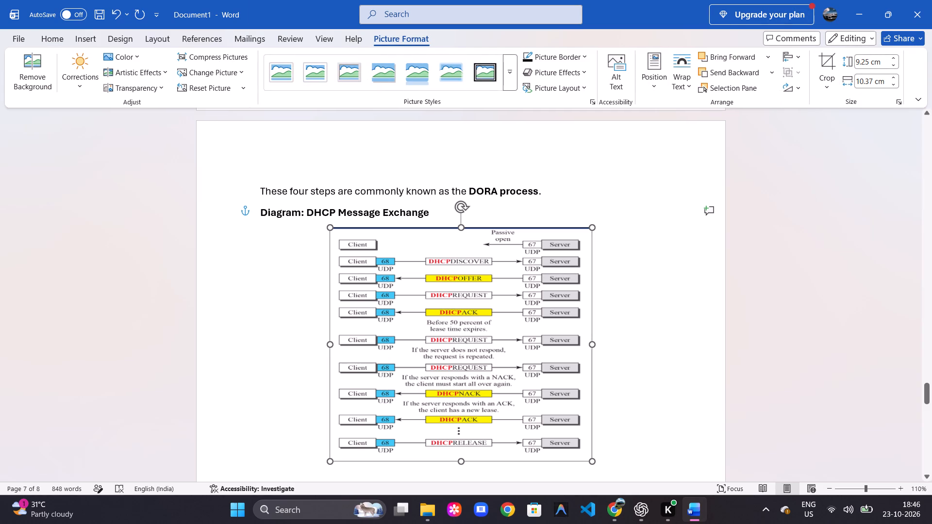
click(462, 229)
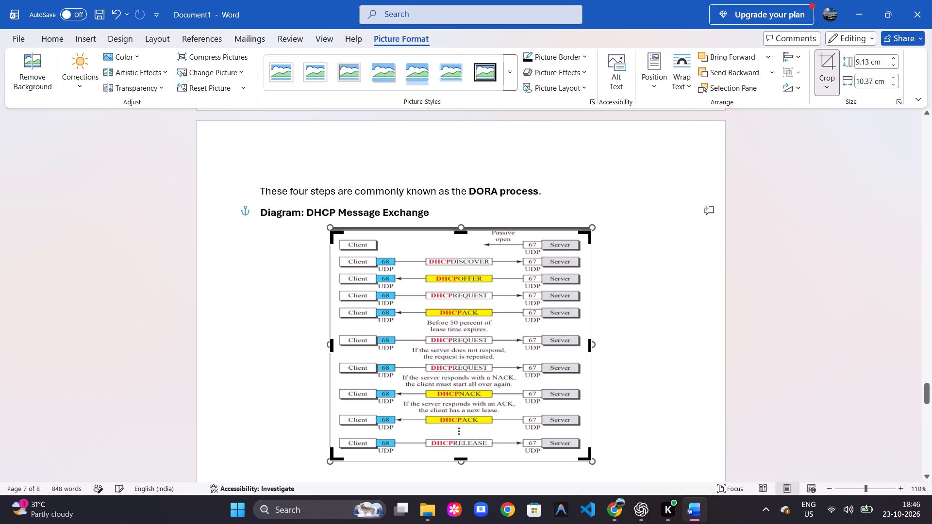
click(828, 188)
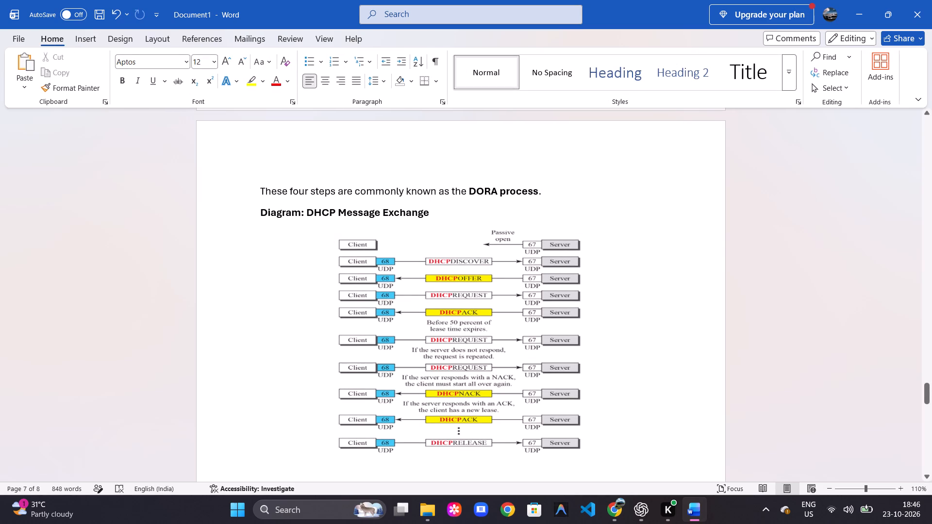
click(476, 266)
click(660, 251)
scroll(552, 235, down, 3)
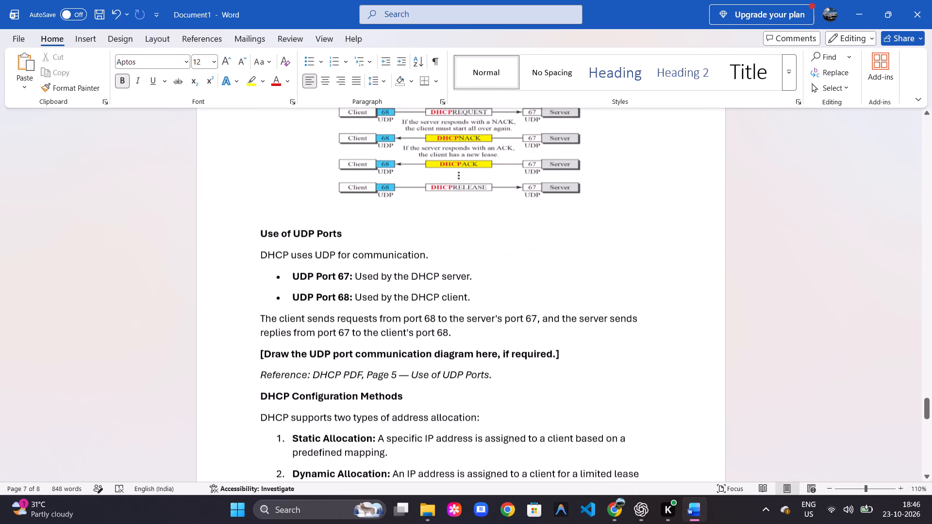
Switch to DHCP.pdf in Chrome and snip the "Use of UDP ports" client-server diagram on page 5.
scroll(550, 233, down, 1)
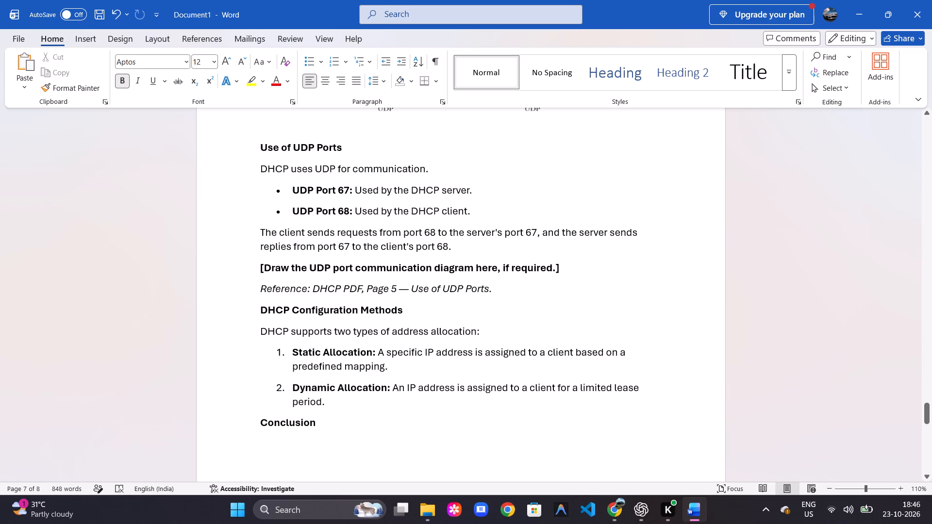
key(alt+Tab)
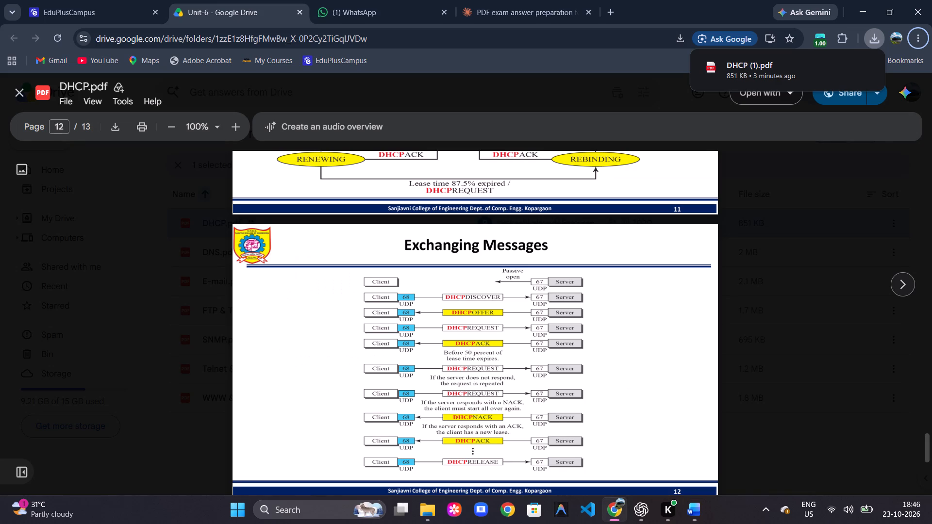
scroll(444, 312, up, 6)
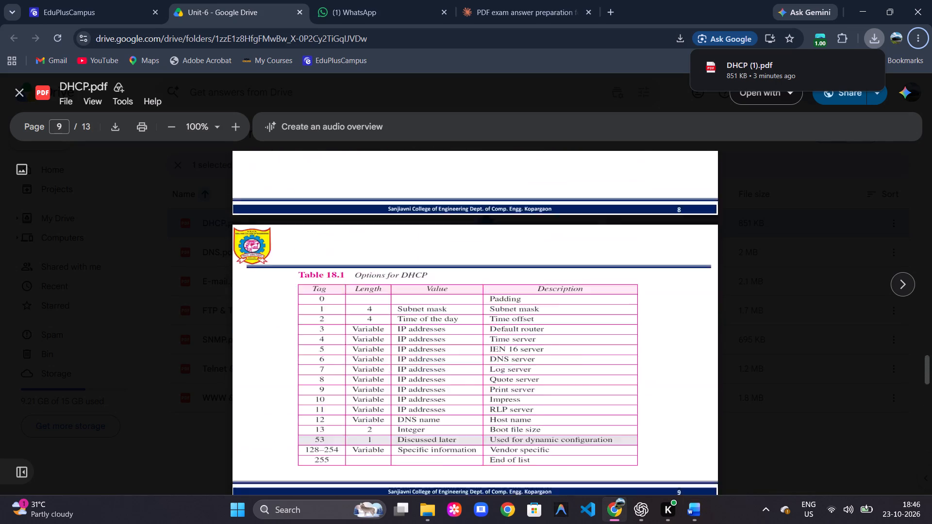
scroll(443, 311, up, 5)
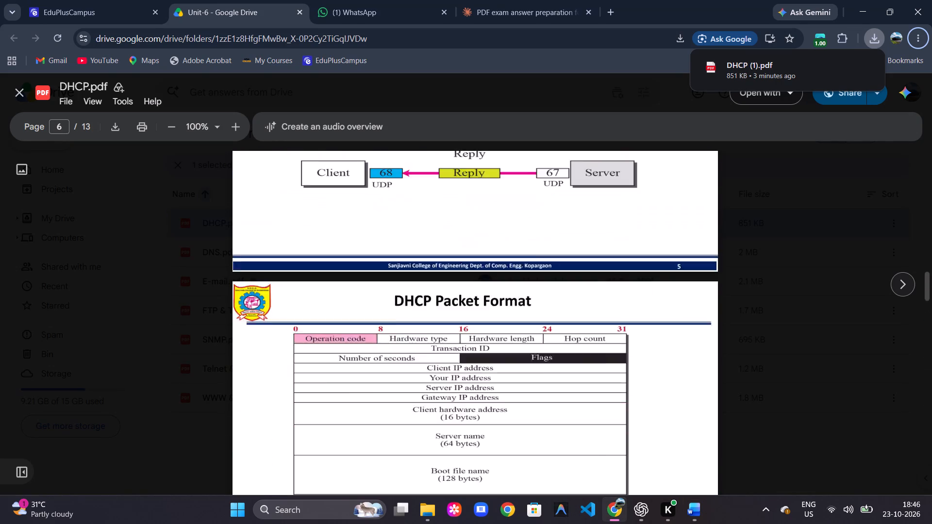
scroll(442, 308, up, 1)
key(Print)
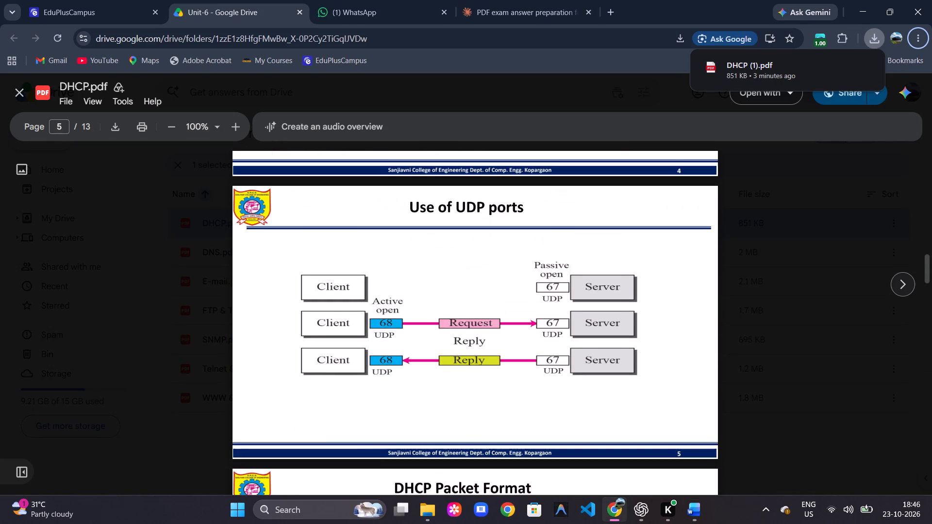
drag(274, 248, 585, 391)
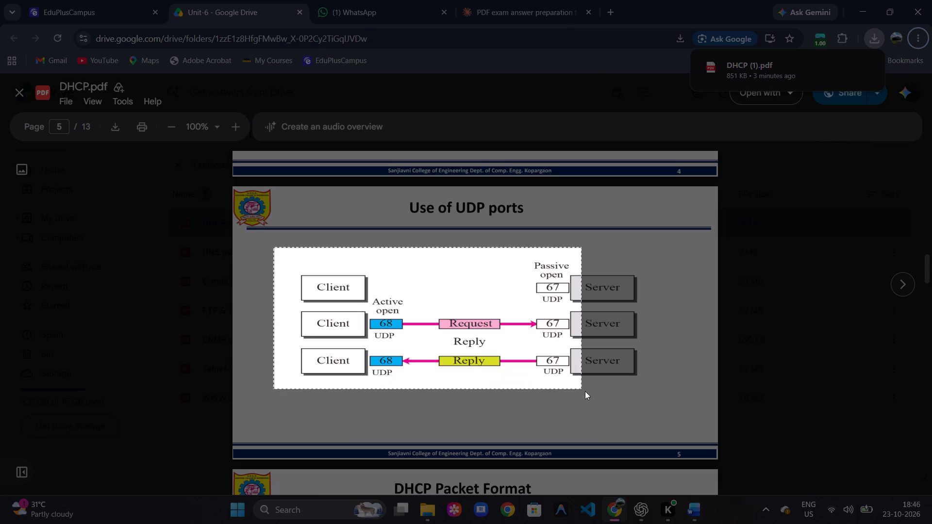
drag(585, 391, 662, 416)
In the Word notes, replace the UDP port diagram placeholder and its reference line with the snipped diagram.
key(alt+Tab)
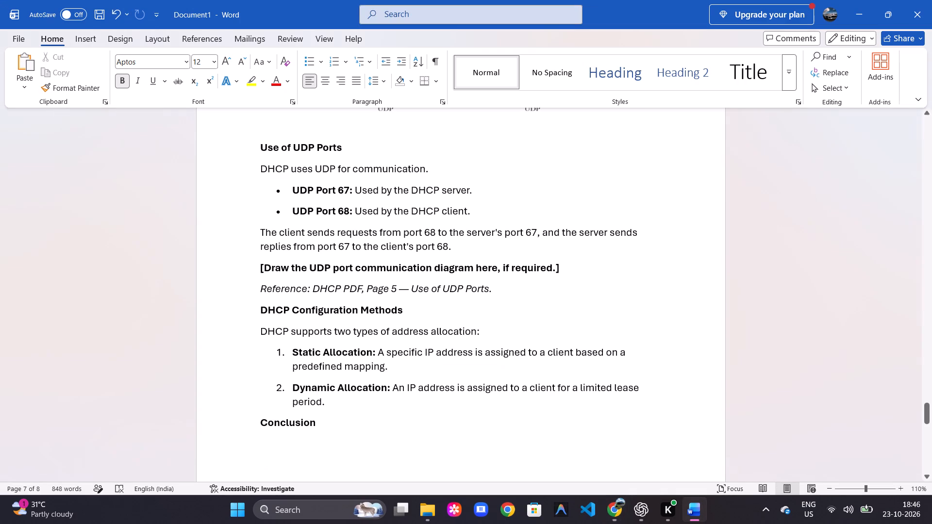
drag(587, 266, 272, 263)
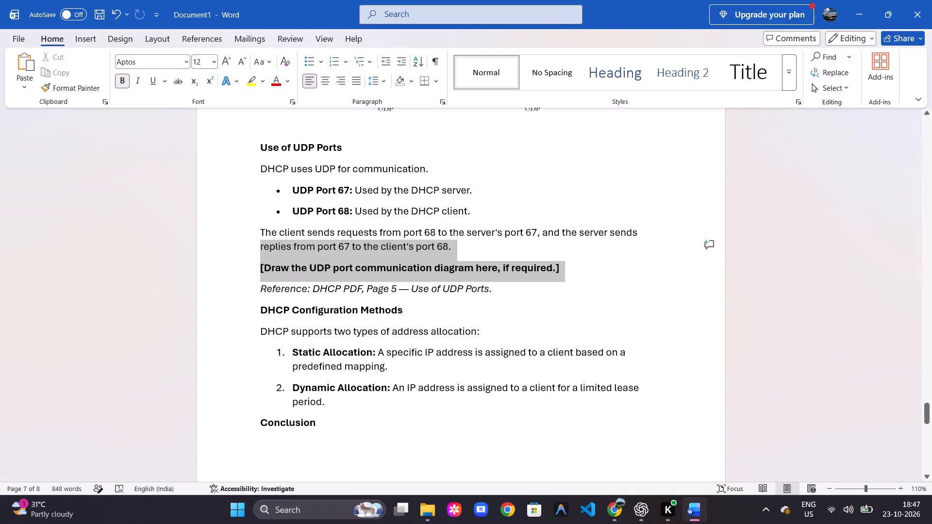
drag(272, 263, 259, 276)
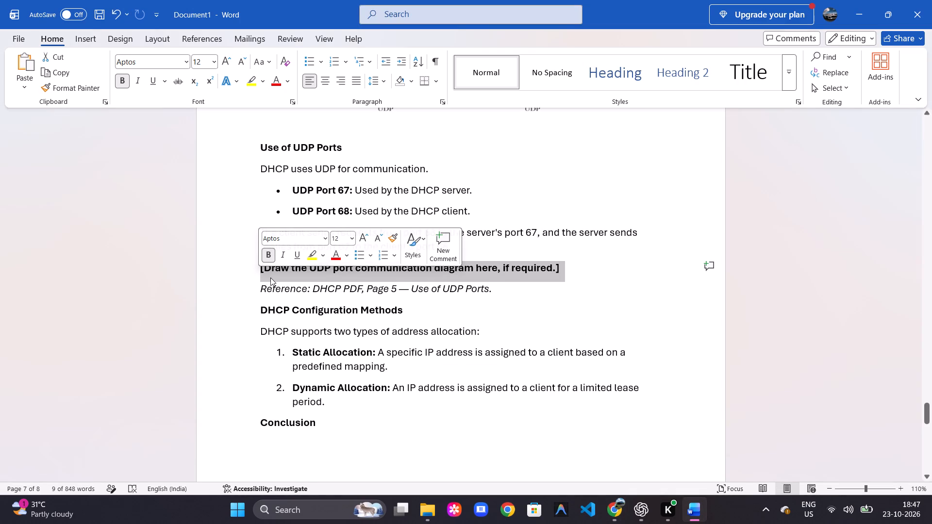
key(BackSpace)
drag(497, 265, 289, 269)
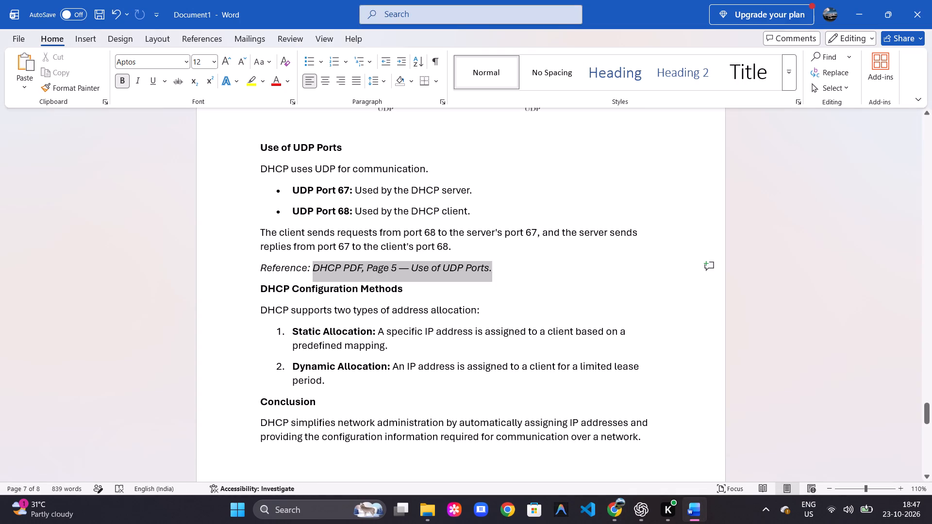
drag(289, 269, 271, 270)
key(BackSpace)
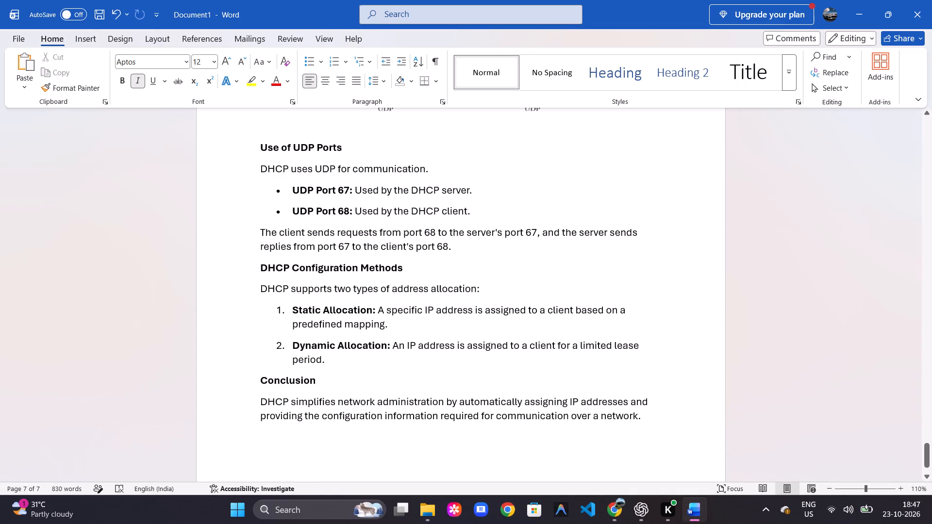
click(466, 246)
key(Return)
key(ctrl+v)
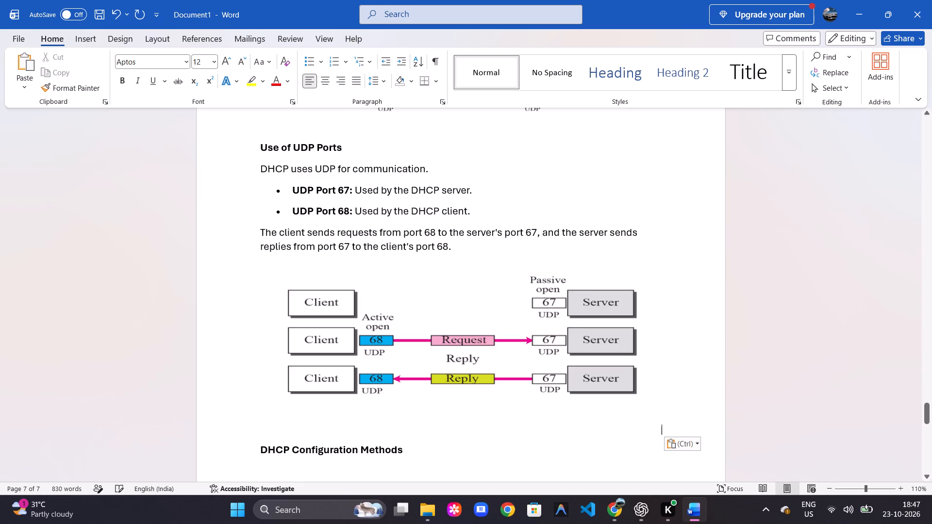
click(457, 319)
click(459, 319)
Insert an empty paragraph before the "DHCP Configuration Methods" heading so it starts on the following page with its text.
scroll(459, 323, down, 1)
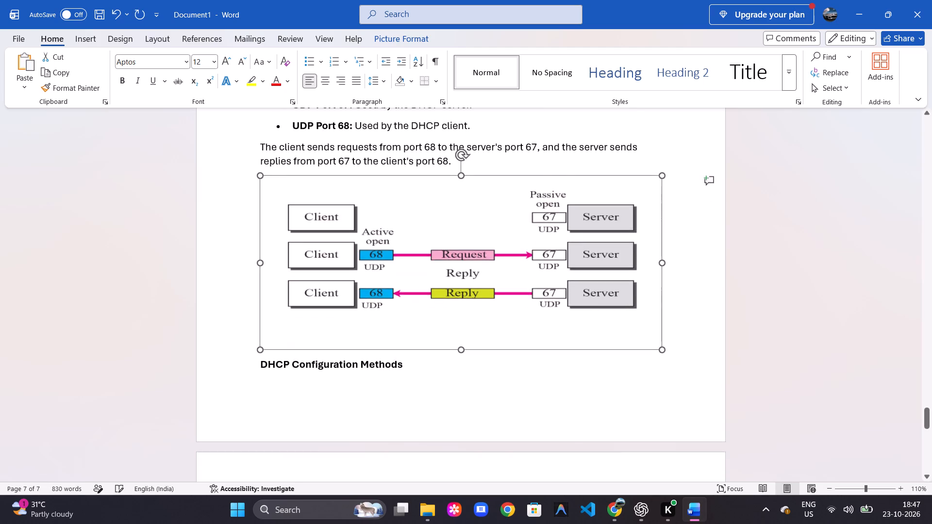
scroll(447, 321, down, 2)
click(260, 195)
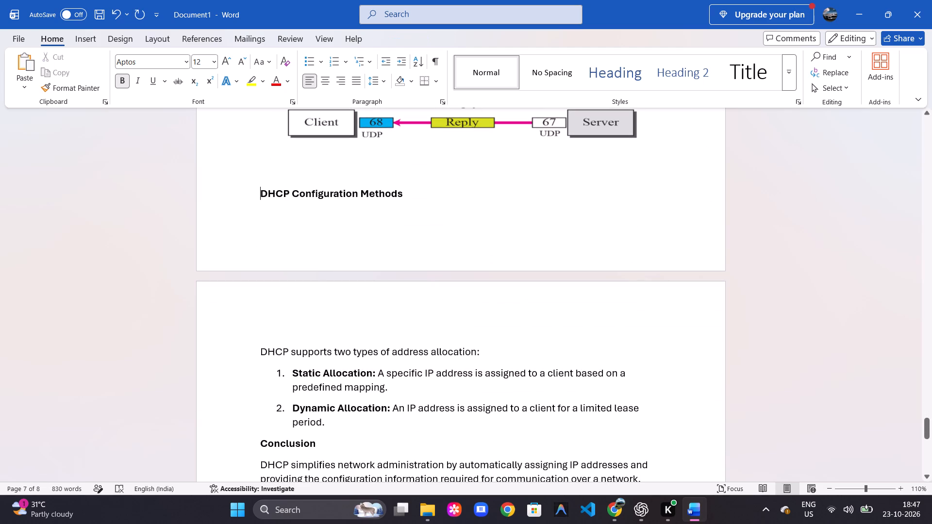
key(Return)
scroll(287, 240, down, 1)
scroll(316, 282, down, 1)
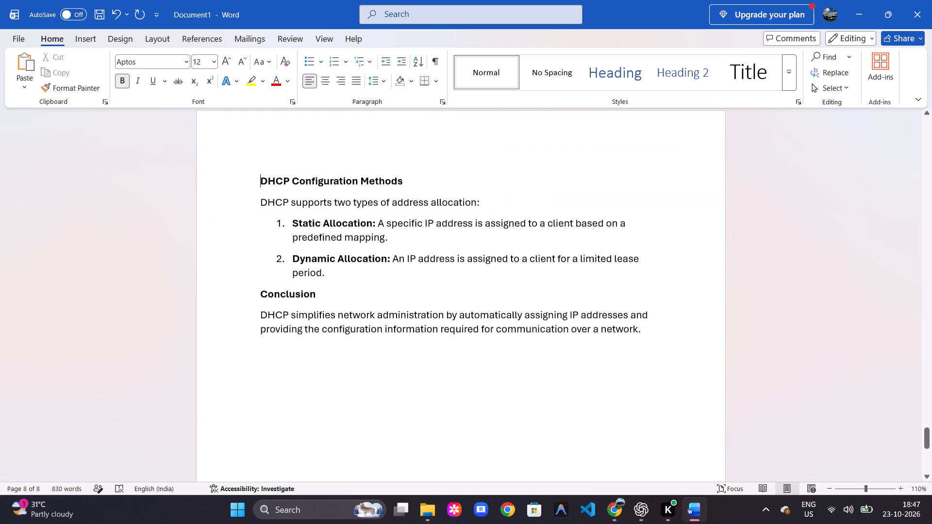
Switch to DHCP.pdf in Chrome and snip the "DHCP Packet Format" table diagram on page 6.
key(alt+Tab)
scroll(395, 305, down, 2)
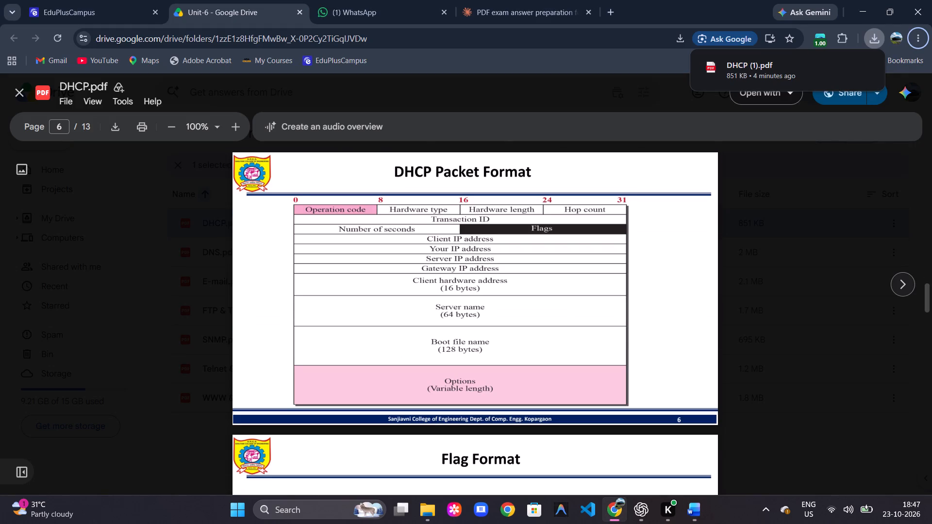
key(Print)
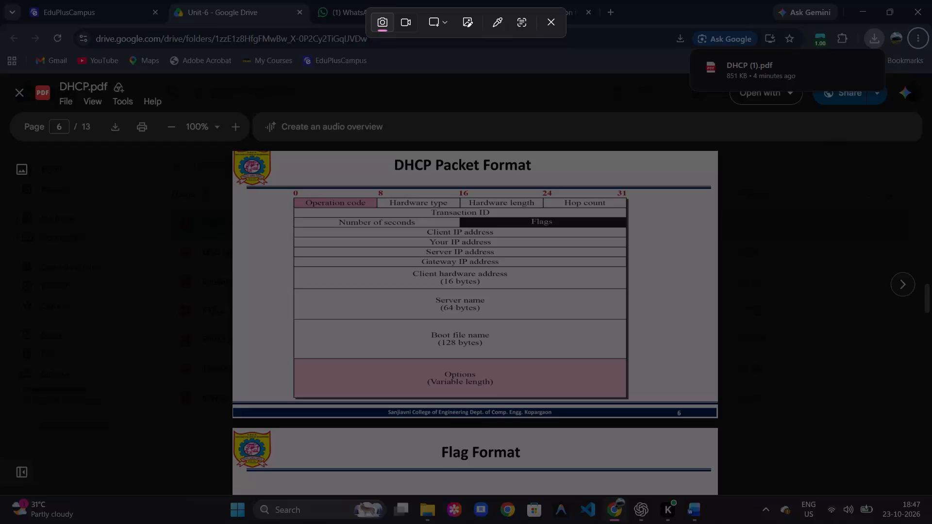
drag(287, 188, 579, 373)
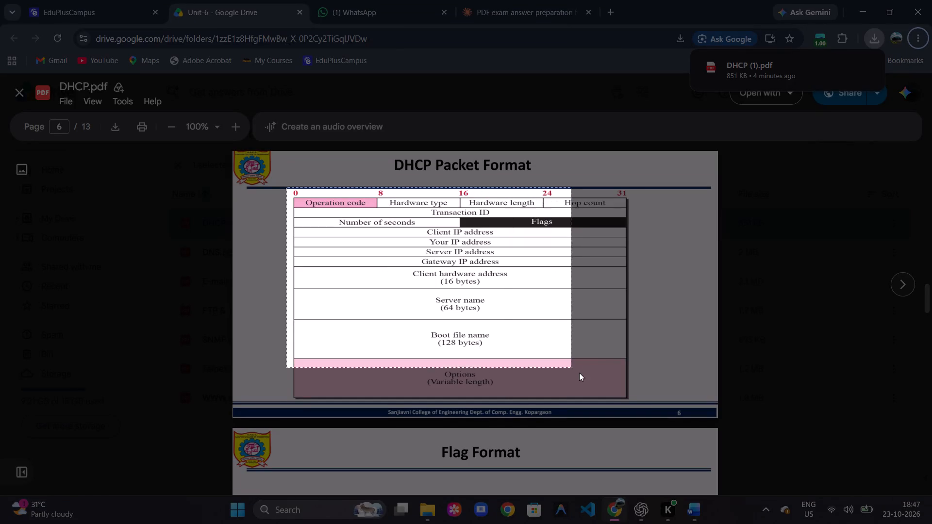
drag(579, 373, 637, 401)
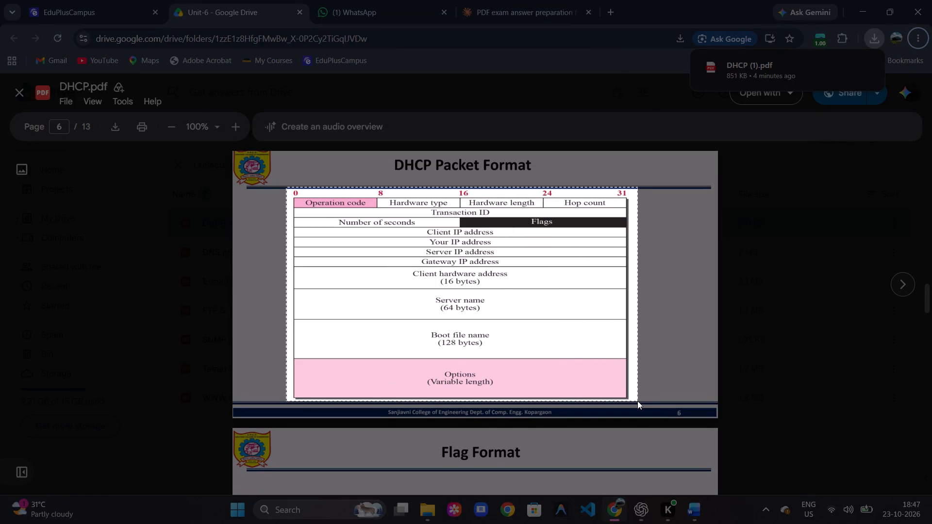
drag(637, 401, 635, 403)
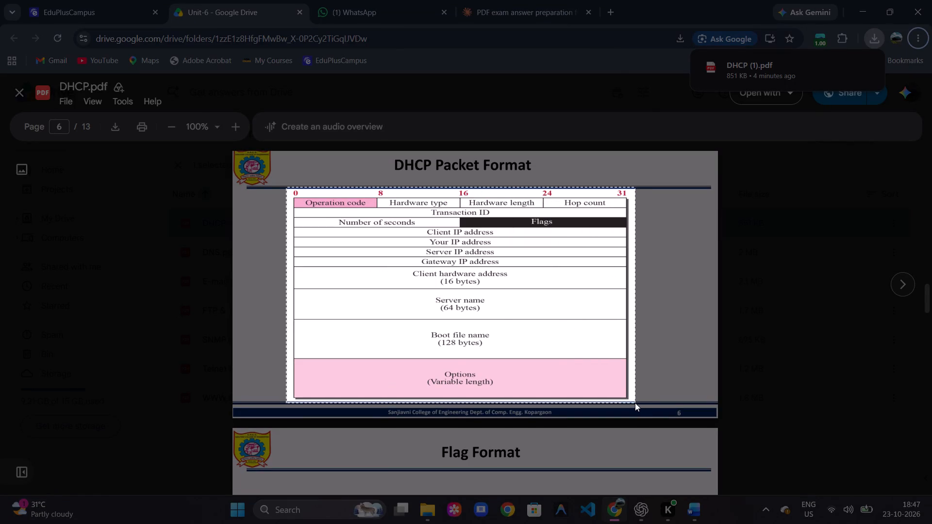
drag(635, 403, 635, 401)
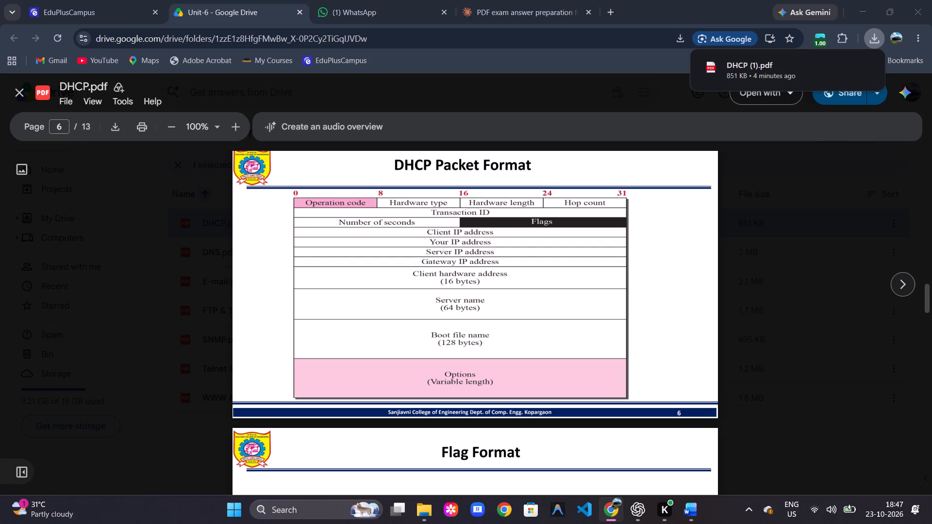
In the Word notes, add three new lines after the DHCP Definition paragraph and paste the packet format diagram on the last one.
key(alt+Tab)
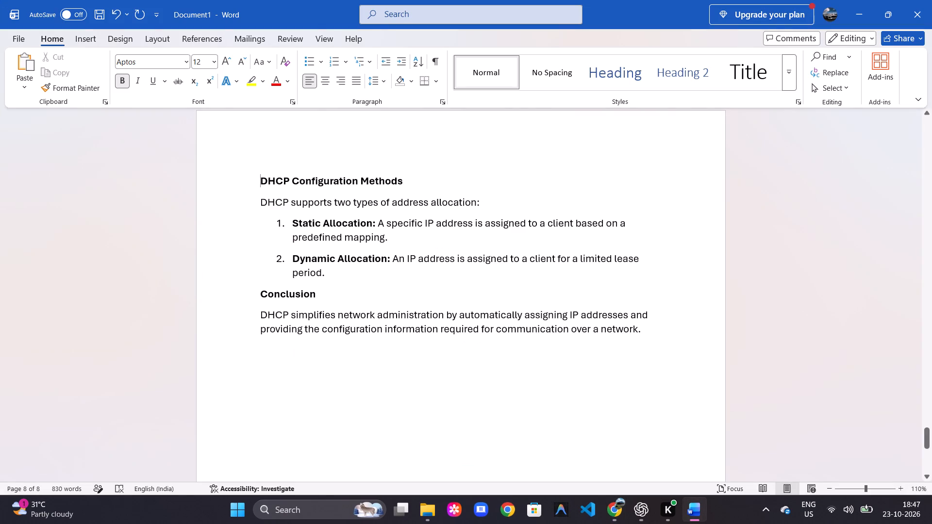
scroll(469, 321, up, 12)
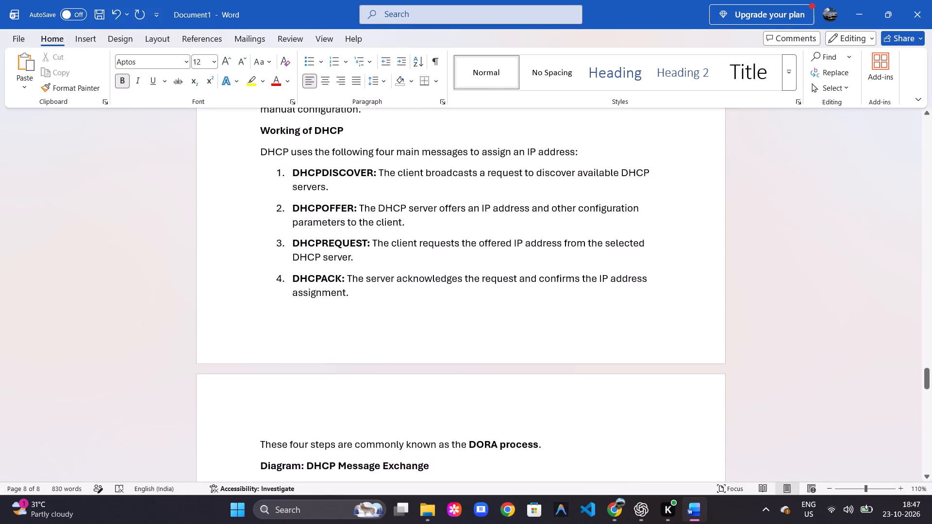
scroll(467, 321, up, 4)
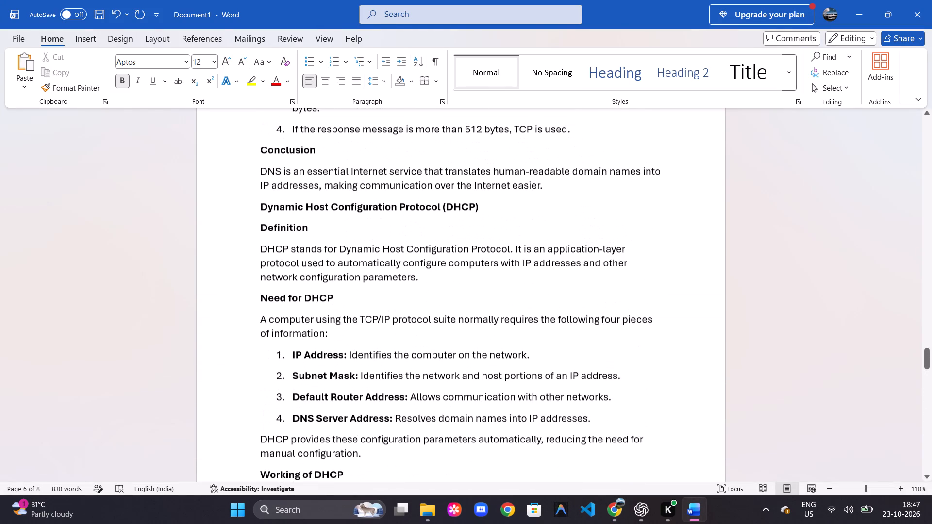
scroll(454, 284, down, 1)
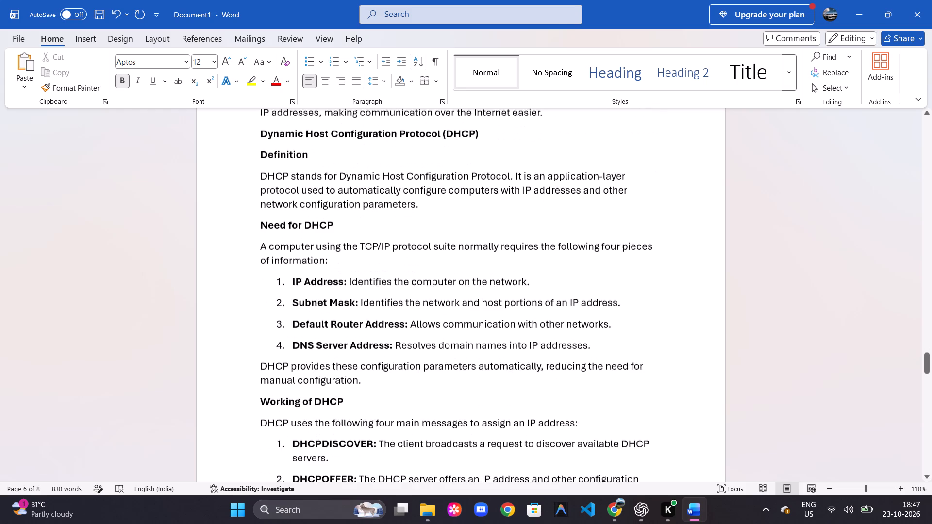
scroll(453, 284, down, 2)
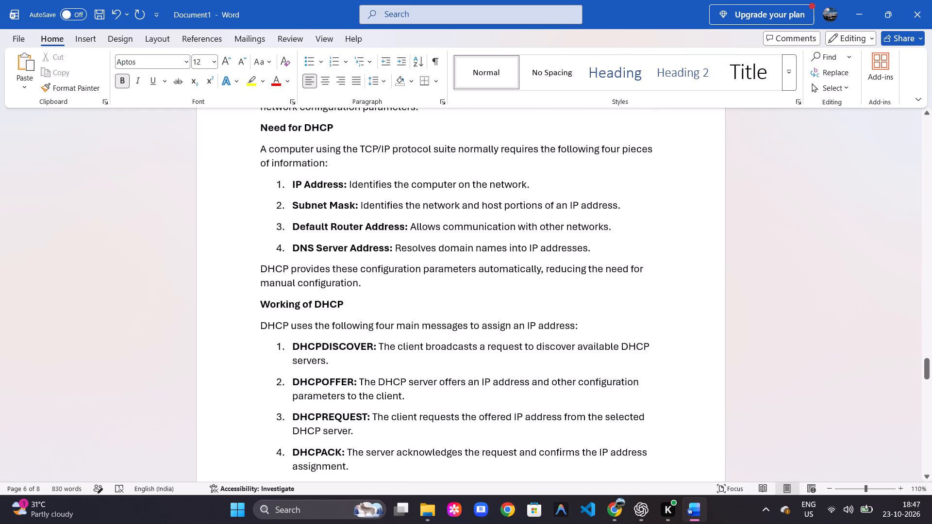
scroll(451, 284, down, 9)
scroll(450, 284, up, 5)
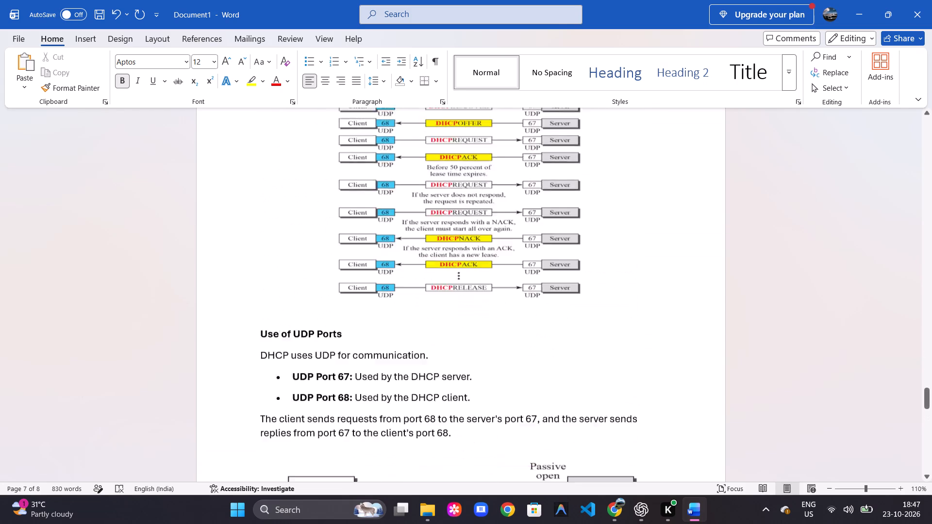
scroll(449, 284, up, 6)
click(459, 196)
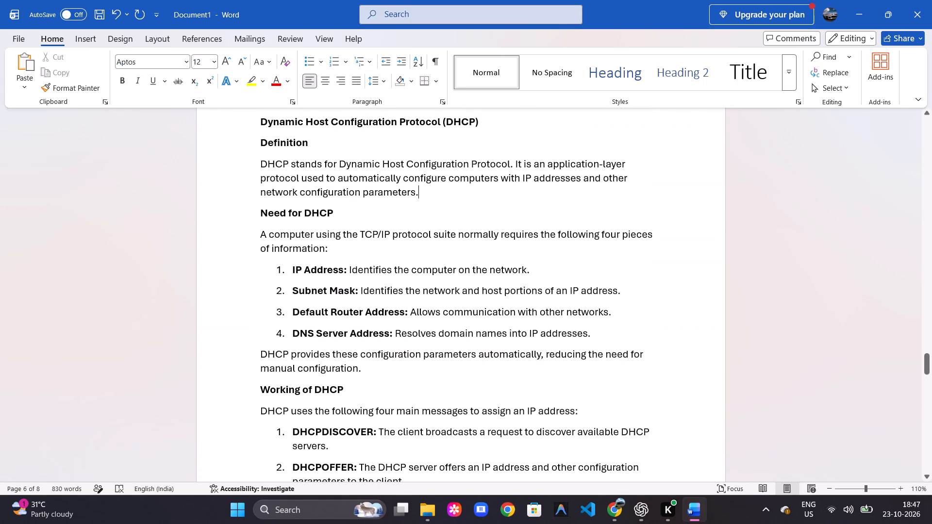
key(Return)
key(Return)
key(Return)
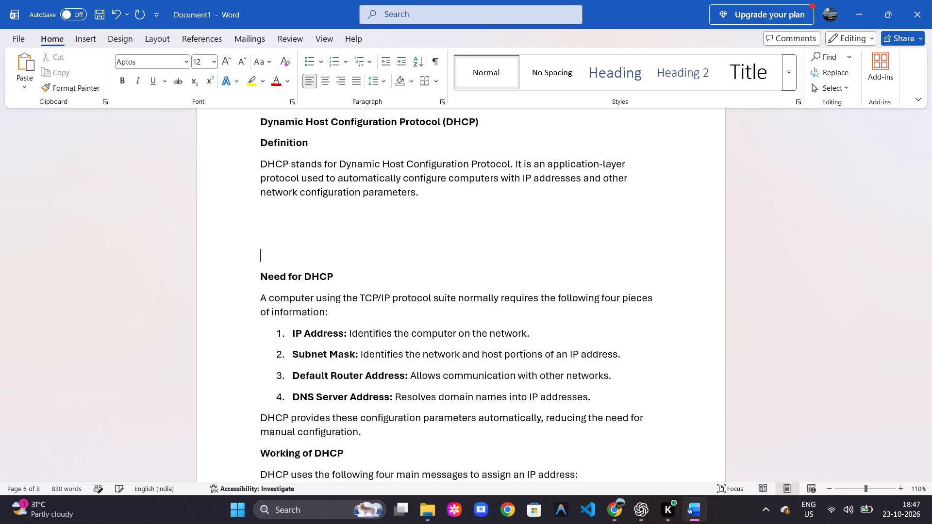
key(ctrl+v)
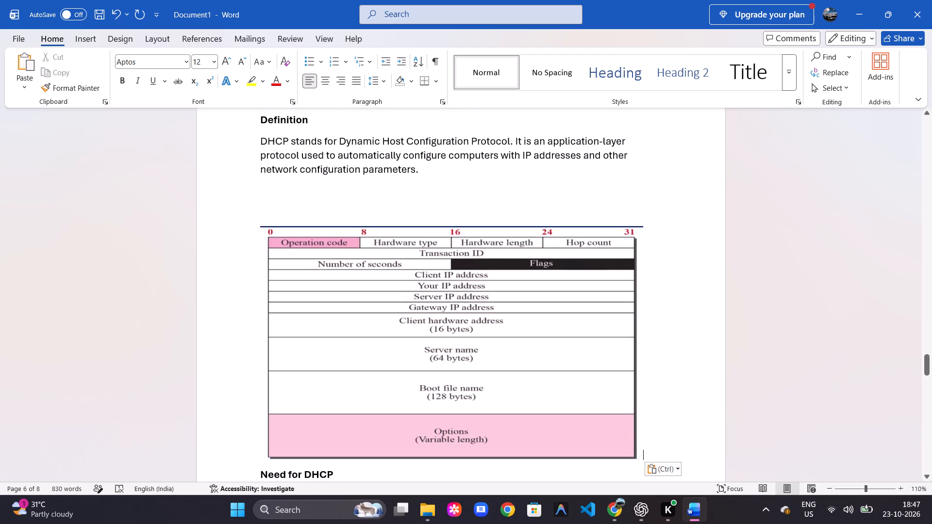
Crop the blue line off the top edge of the DHCP packet format diagram.
click(483, 279)
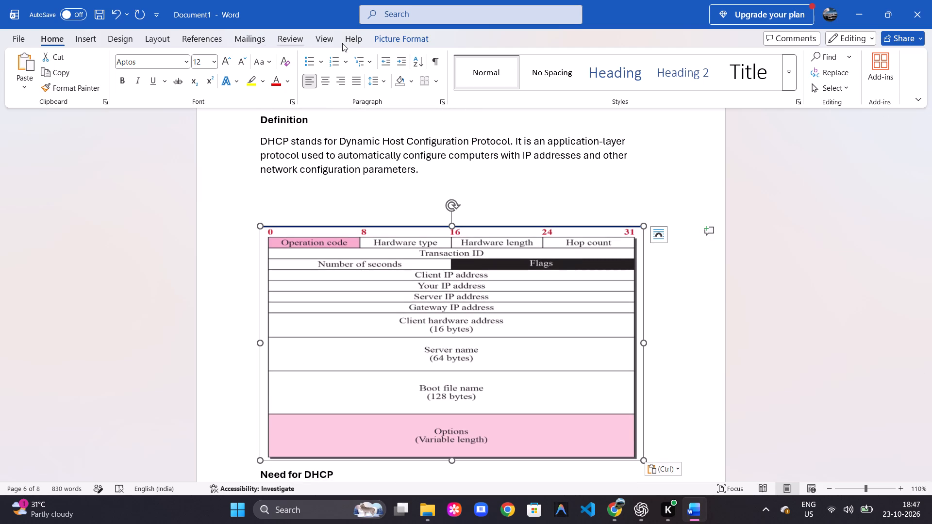
click(395, 43)
click(829, 67)
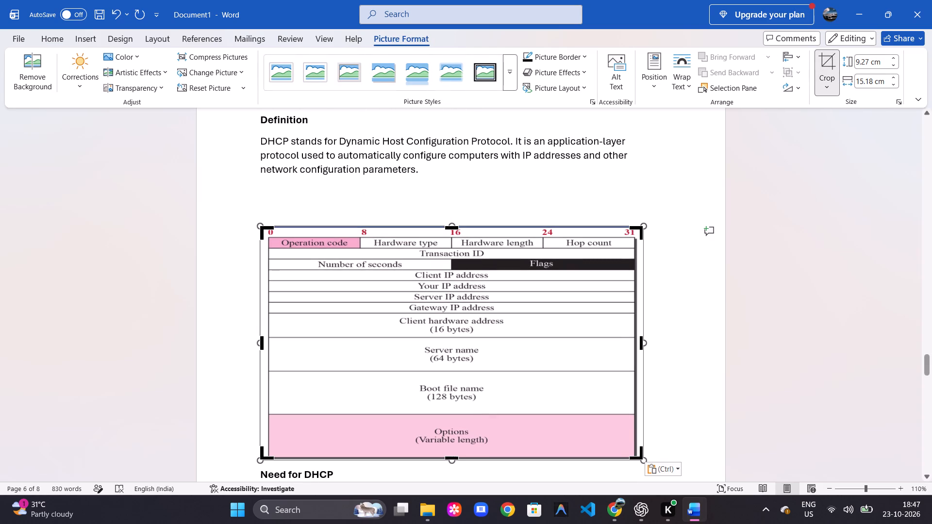
click(453, 227)
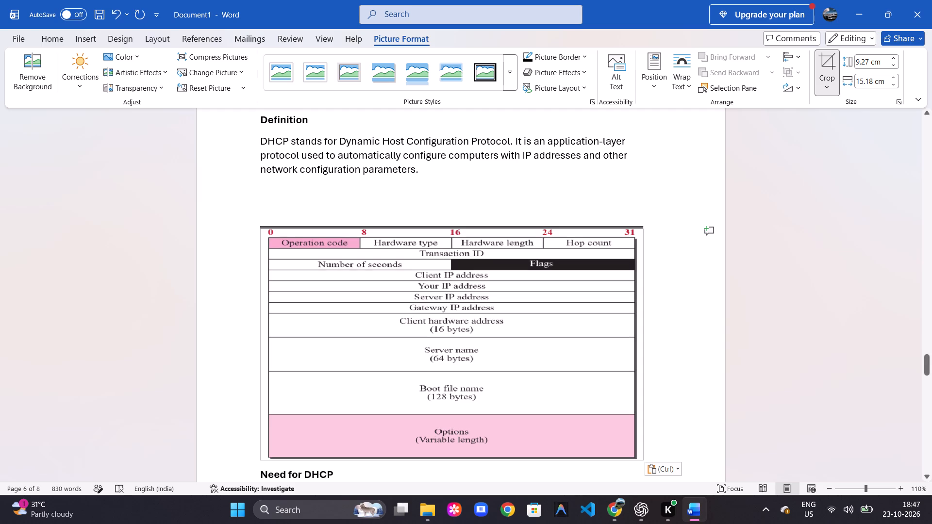
click(760, 180)
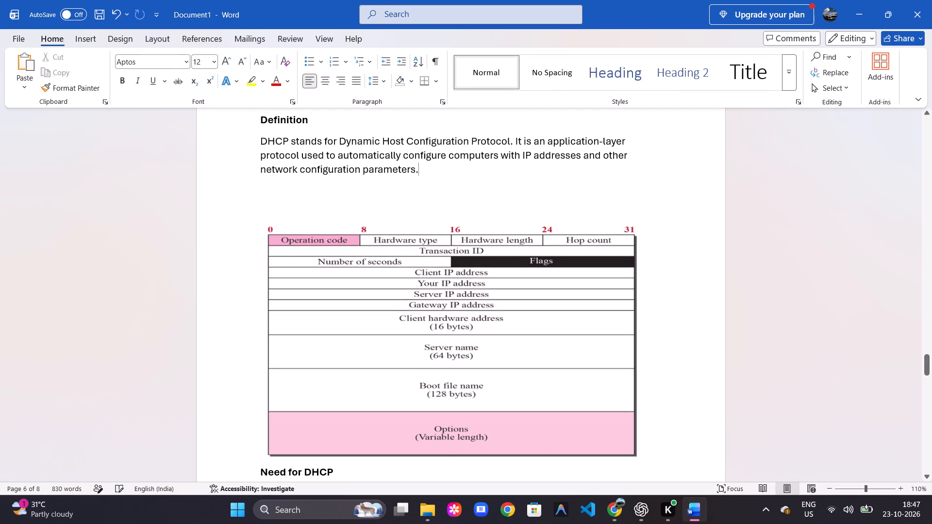
Remove the extra blank line above the DHCP packet format diagram, leaving one empty line under the Definition paragraph.
click(503, 271)
click(408, 211)
key(Tab)
key(BackSpace)
key(space)
key(space)
key(space)
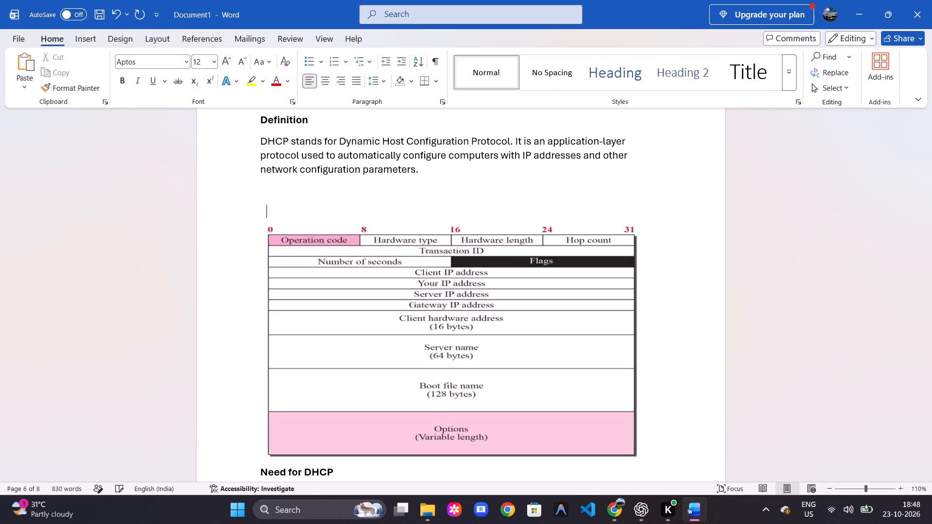
text(Pa)
key(BackSpace)
key(BackSpace)
key(BackSpace)
key(BackSpace)
key(BackSpace)
key(BackSpace)
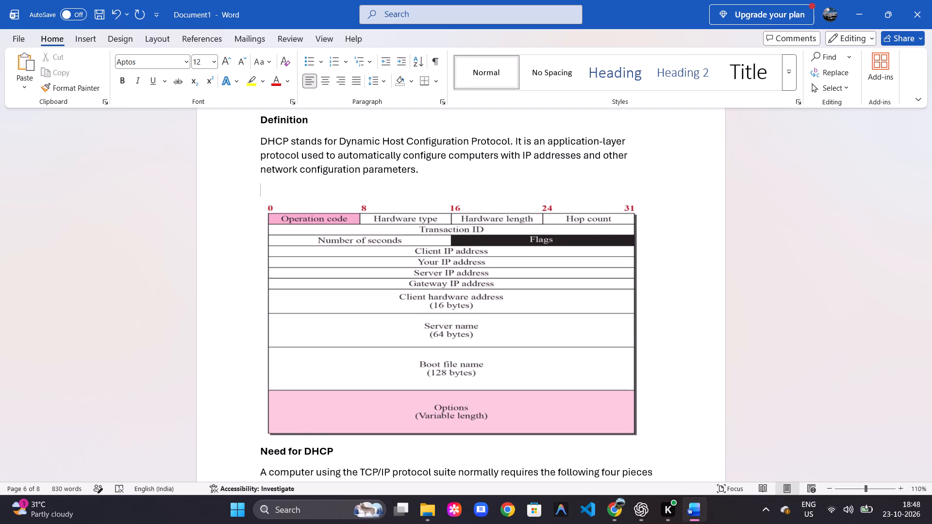
Add the bold label "DHCP Packet Format :" on the empty line directly above the packet format diagram.
text(Dh)
key(BackSpace)
text(HCP Packet Format)
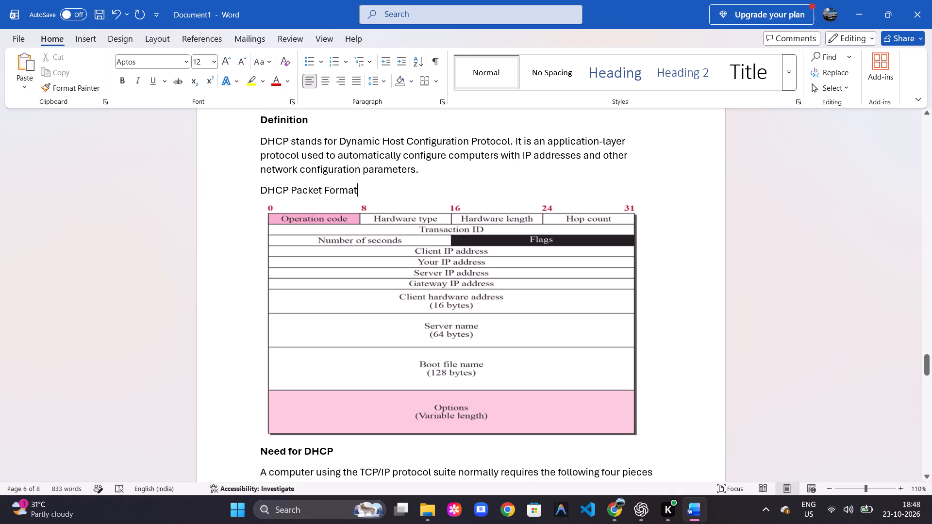
key(space)
text(:)
drag(367, 191, 242, 190)
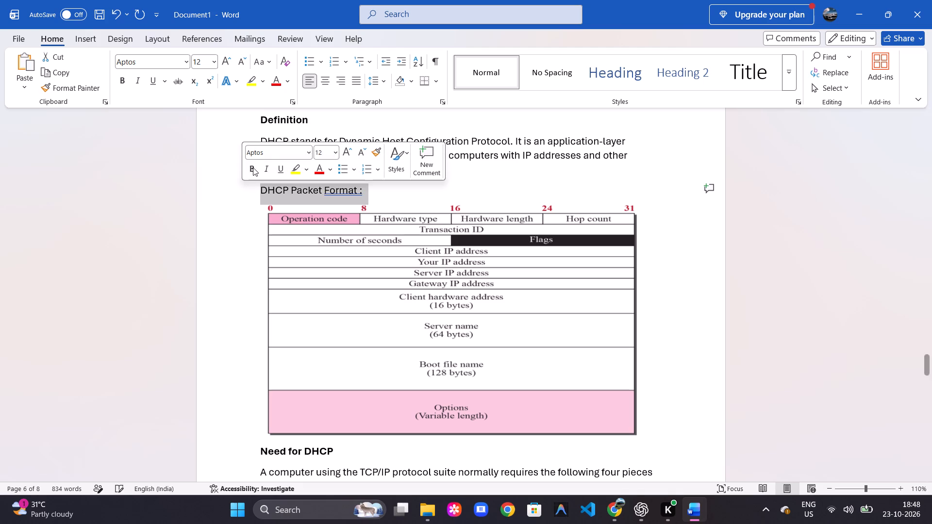
click(251, 166)
click(377, 267)
click(702, 299)
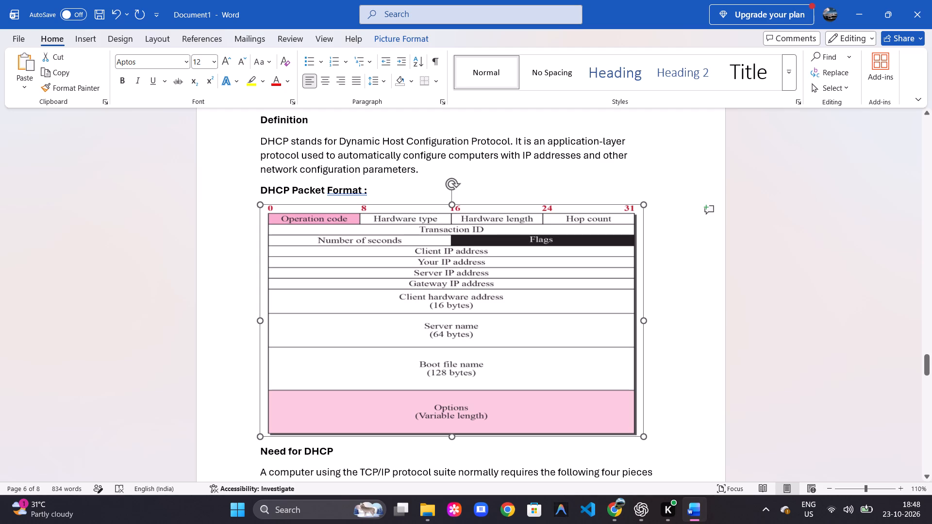
Insert four empty paragraphs before the "Need for DHCP" heading so it starts on the following page.
scroll(396, 301, down, 4)
scroll(388, 299, up, 2)
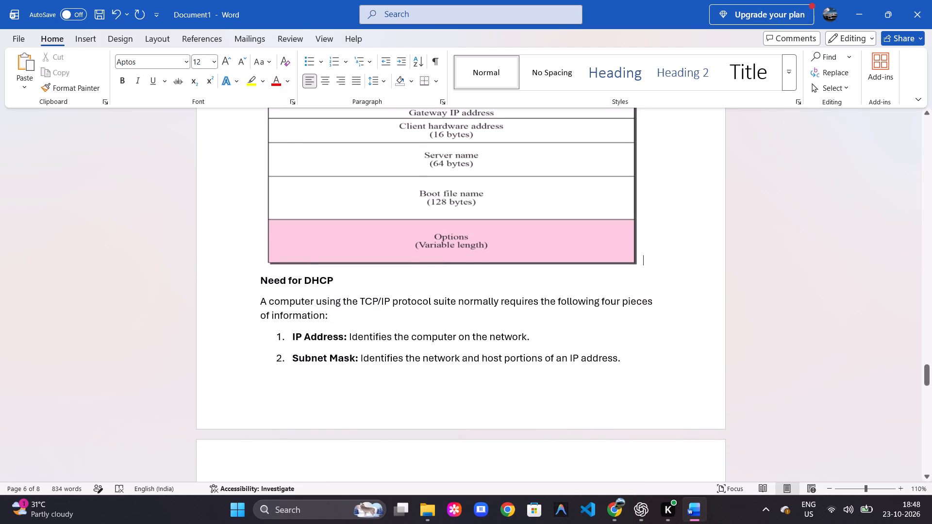
click(261, 280)
key(Return)
key(Return)
key(Return)
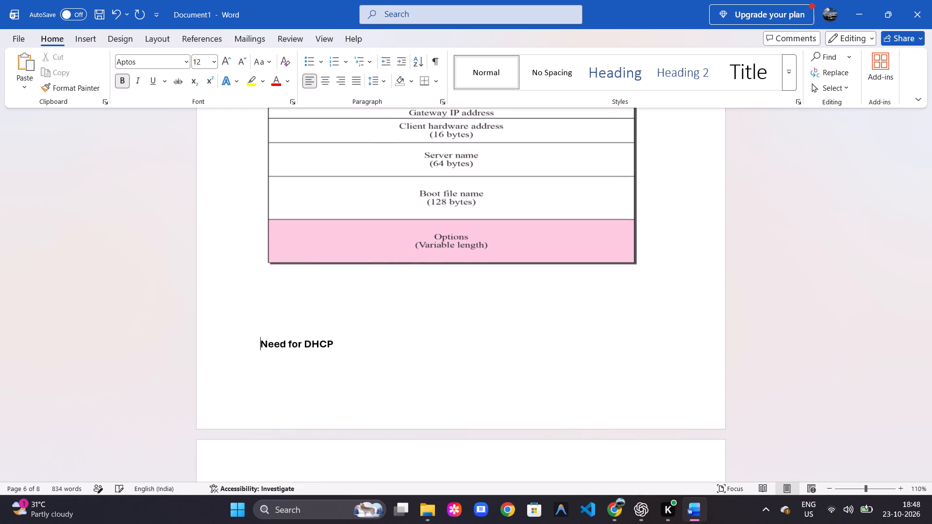
key(Return)
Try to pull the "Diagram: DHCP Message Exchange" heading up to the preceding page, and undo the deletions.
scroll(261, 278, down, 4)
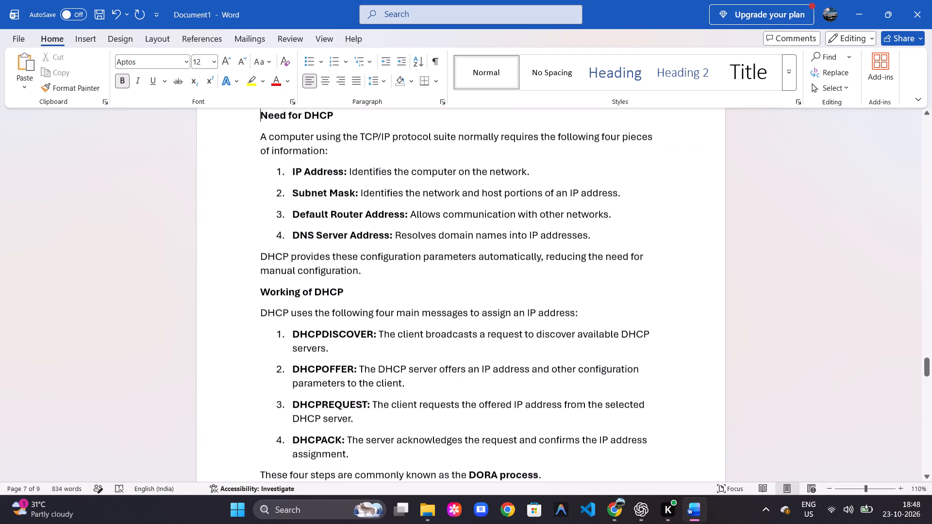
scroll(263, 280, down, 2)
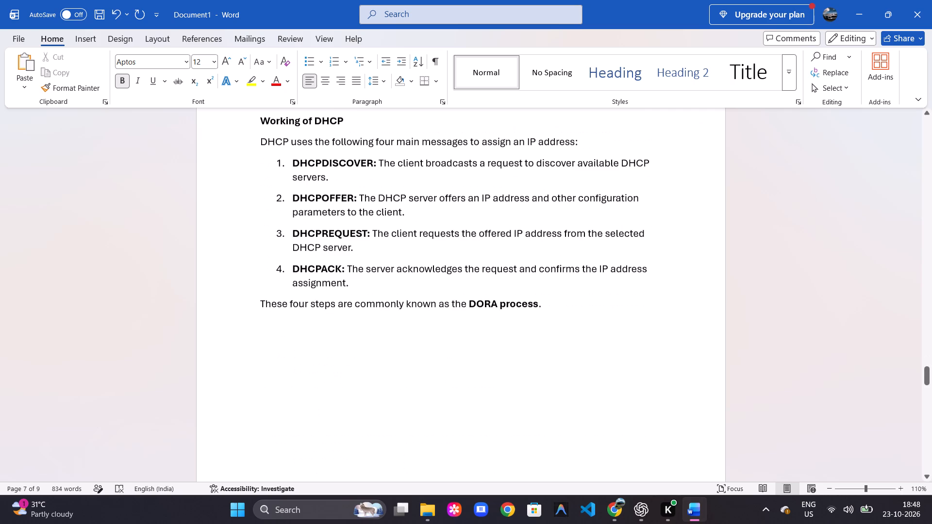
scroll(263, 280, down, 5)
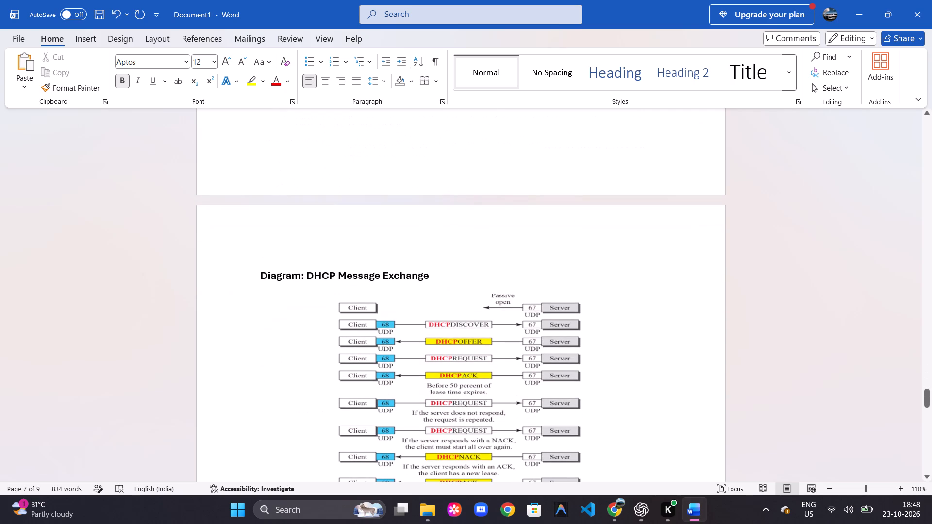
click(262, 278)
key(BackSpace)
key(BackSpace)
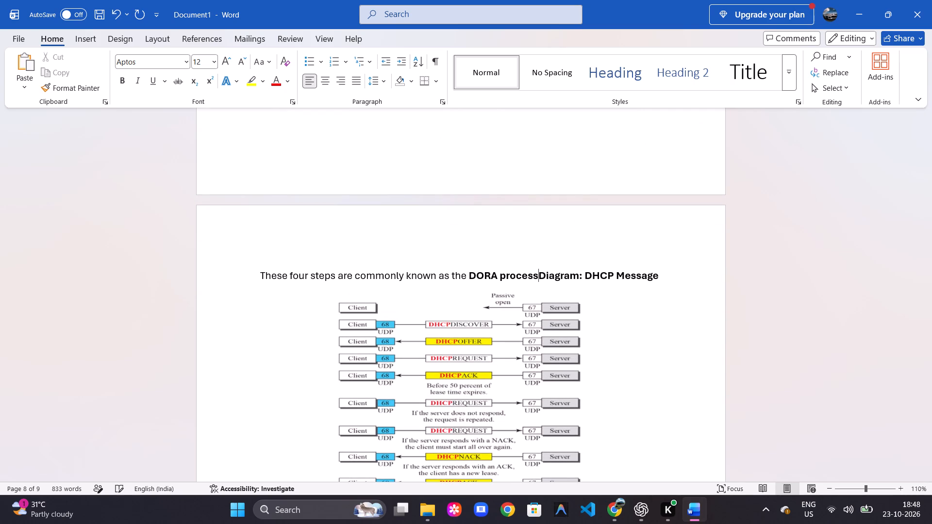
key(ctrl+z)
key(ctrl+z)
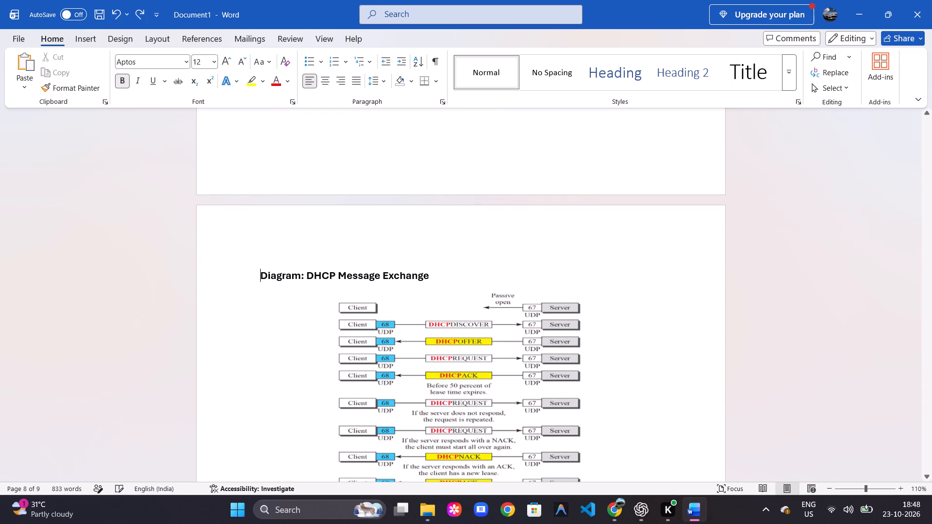
Move the DHCP message exchange diagram up to the preceding page, centred below the "DORA process" sentence.
click(465, 358)
drag(465, 369, 467, 283)
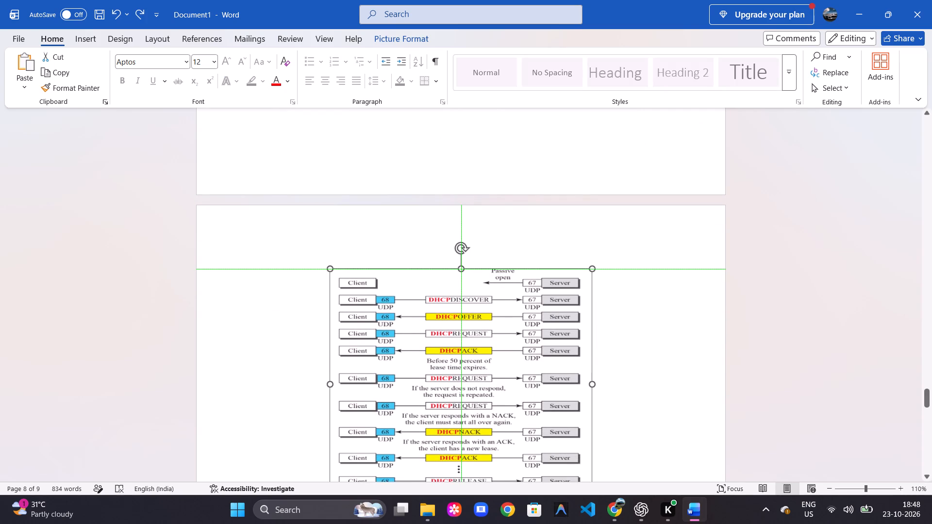
drag(467, 283, 454, 160)
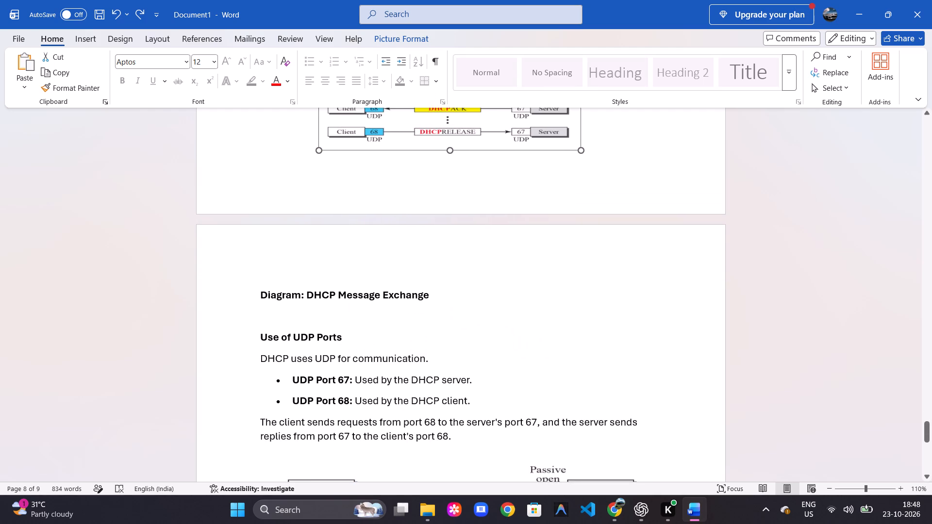
drag(454, 160, 457, 171)
scroll(457, 171, up, 2)
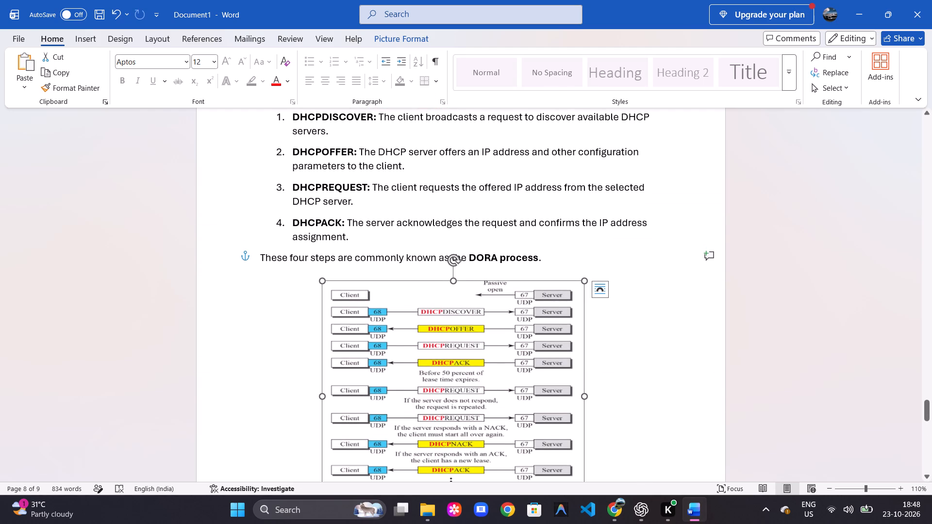
drag(437, 327, 439, 373)
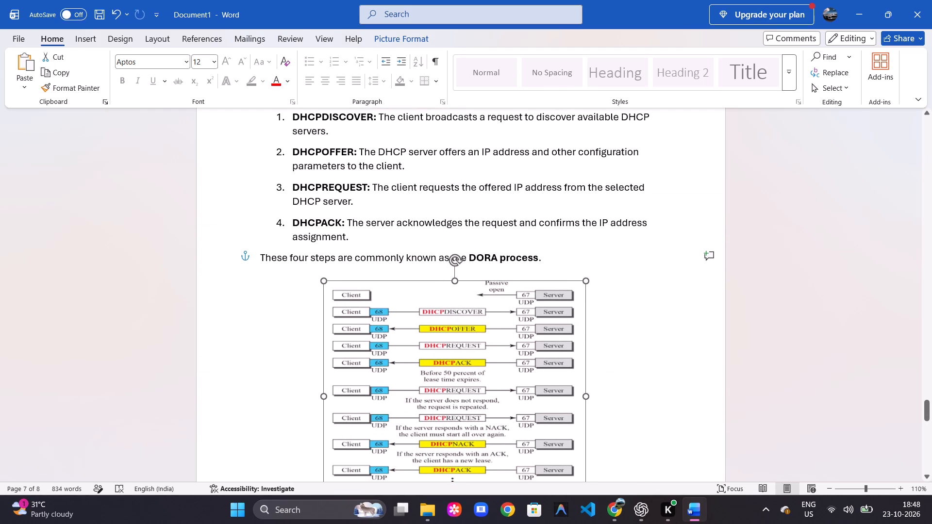
drag(439, 373, 445, 374)
click(706, 363)
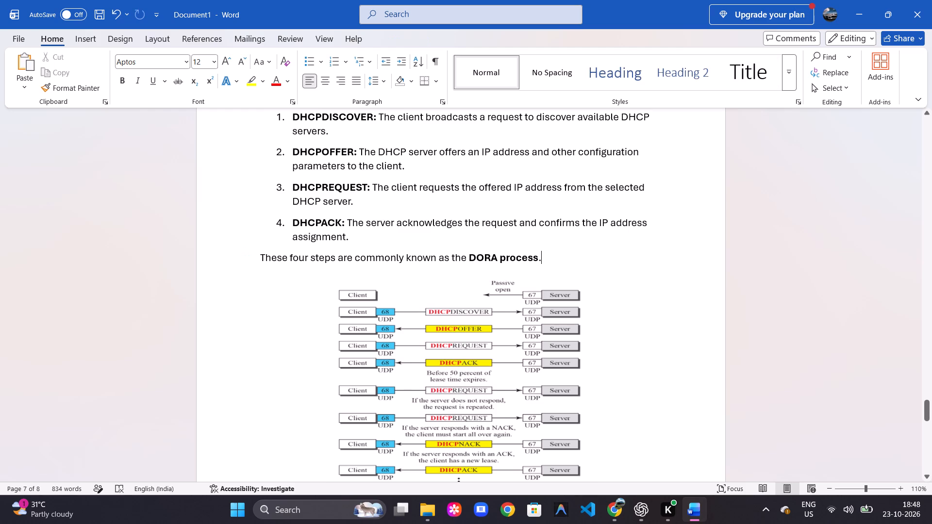
Delete the "Diagram: DHCP Message Exchange" heading and the empty line beneath it.
scroll(662, 352, down, 5)
drag(424, 255, 358, 251)
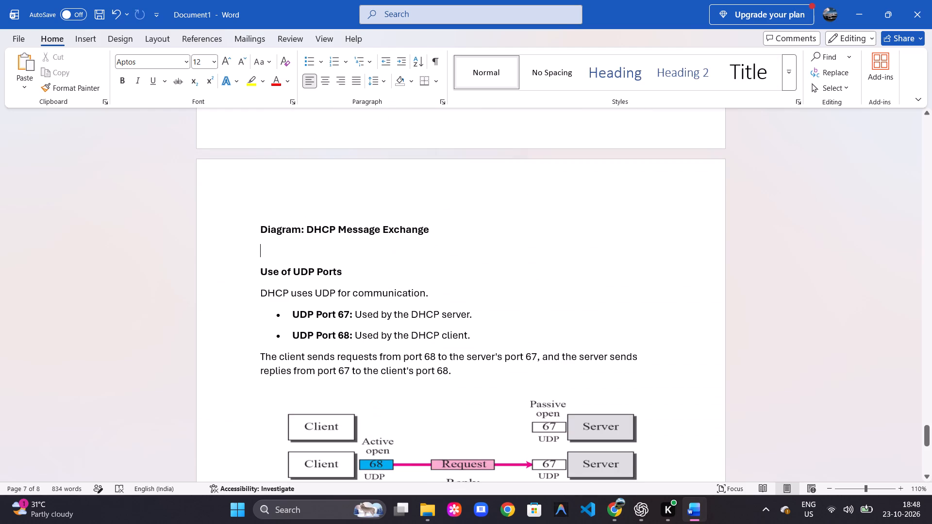
drag(358, 251, 233, 205)
key(BackSpace)
key(BackSpace)
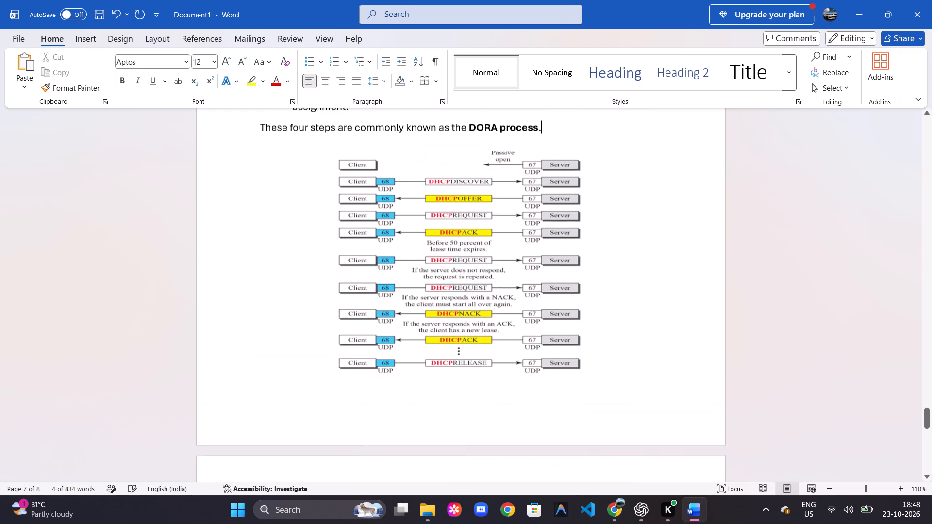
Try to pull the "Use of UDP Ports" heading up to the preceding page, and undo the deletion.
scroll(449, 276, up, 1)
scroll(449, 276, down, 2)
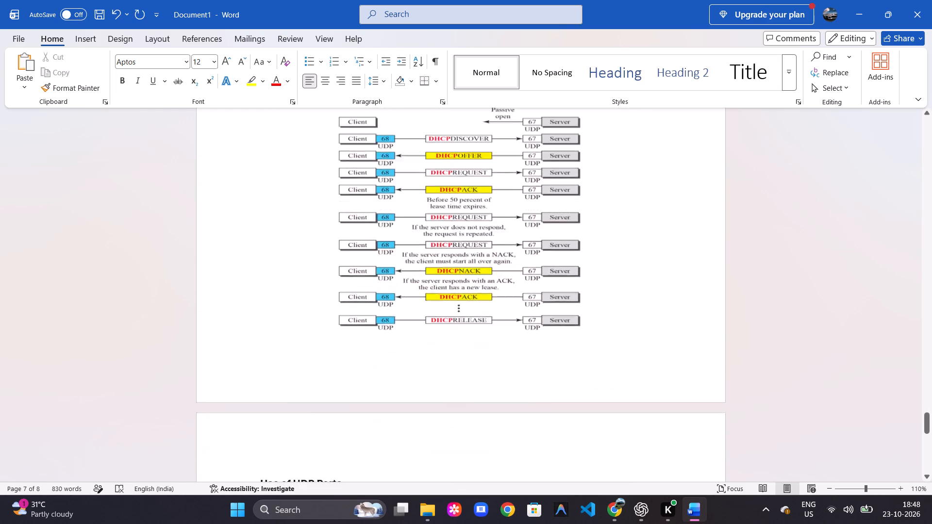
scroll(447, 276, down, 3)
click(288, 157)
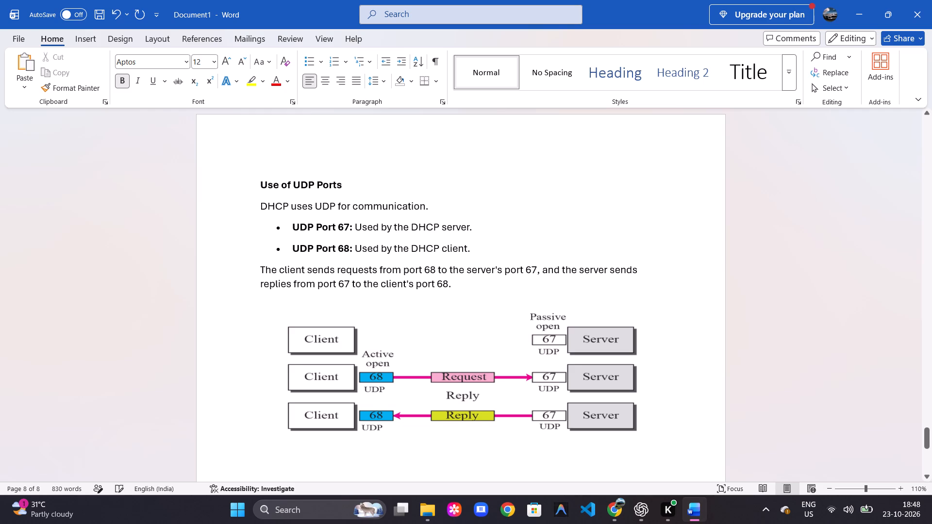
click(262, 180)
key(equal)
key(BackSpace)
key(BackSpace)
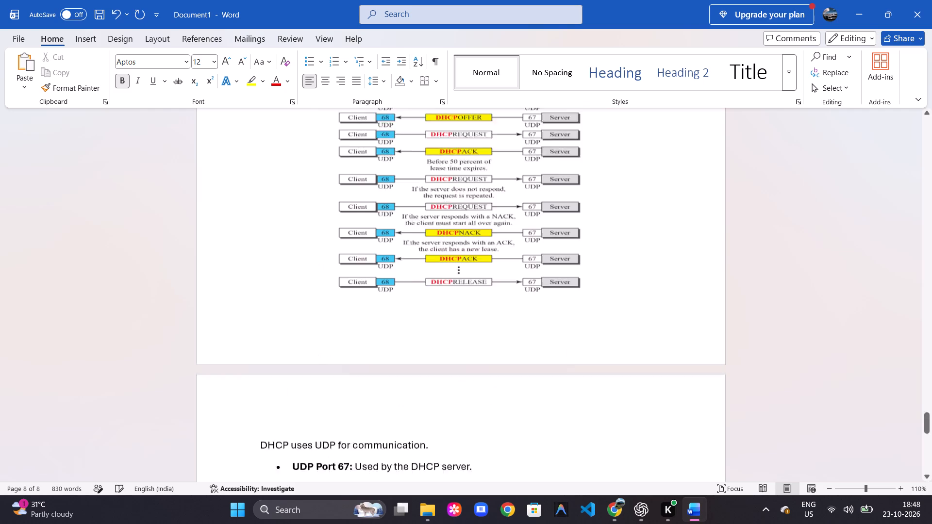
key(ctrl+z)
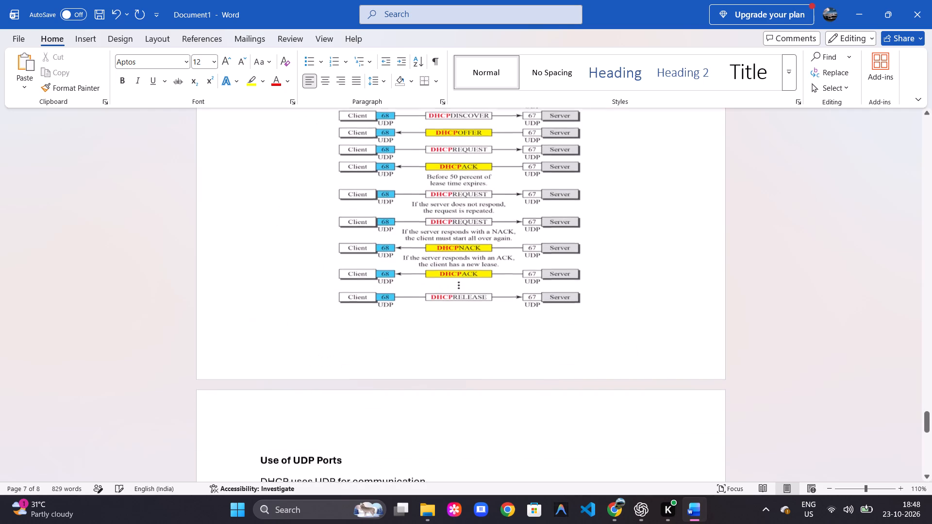
Remove the extra blank space between the UDP ports diagram and the "DHCP Configuration Methods" heading.
scroll(283, 328, down, 3)
scroll(424, 310, down, 4)
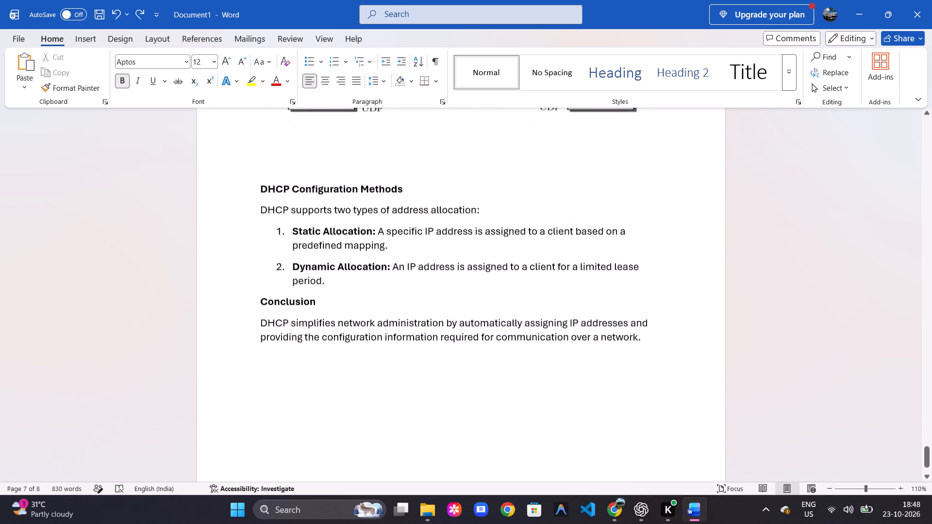
click(259, 180)
key(BackSpace)
key(BackSpace)
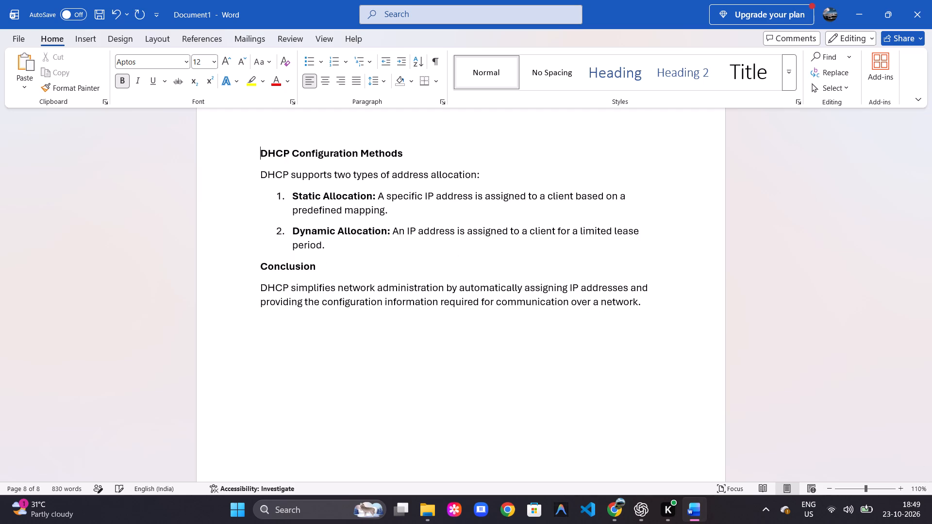
Look through pages 6 to 10 of DHCP.pdf in Chrome for more diagrams and check the "DHCP Configuration Methods" section in Word.
scroll(273, 197, up, 2)
key(alt+Tab)
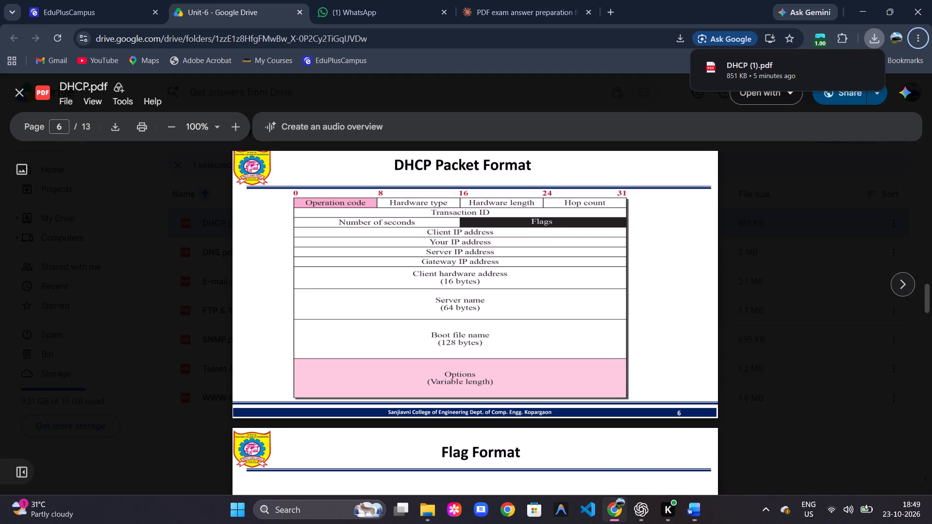
scroll(406, 270, down, 4)
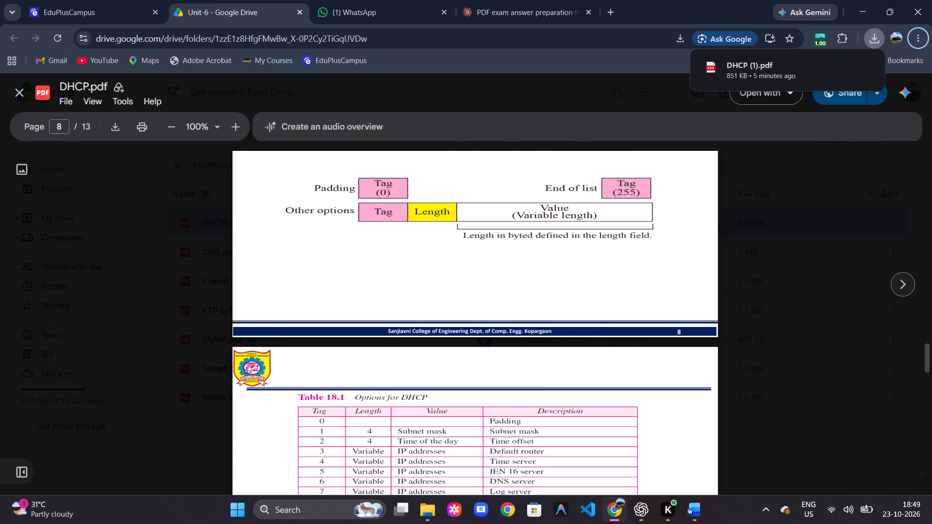
scroll(405, 269, down, 3)
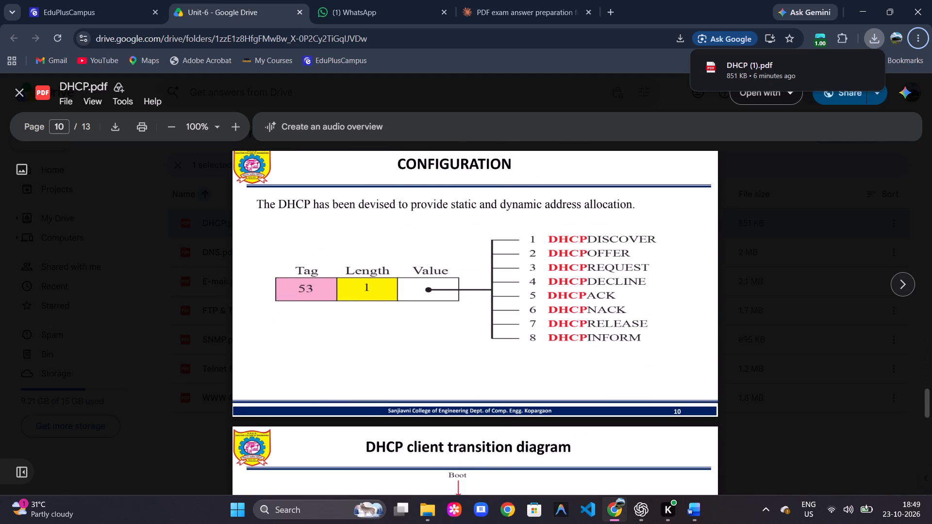
key(alt+Tab)
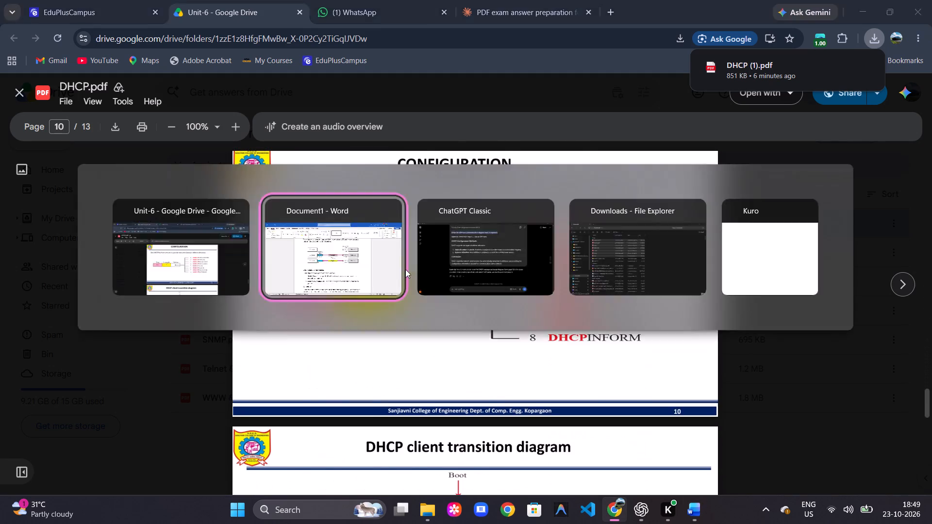
scroll(405, 269, down, 1)
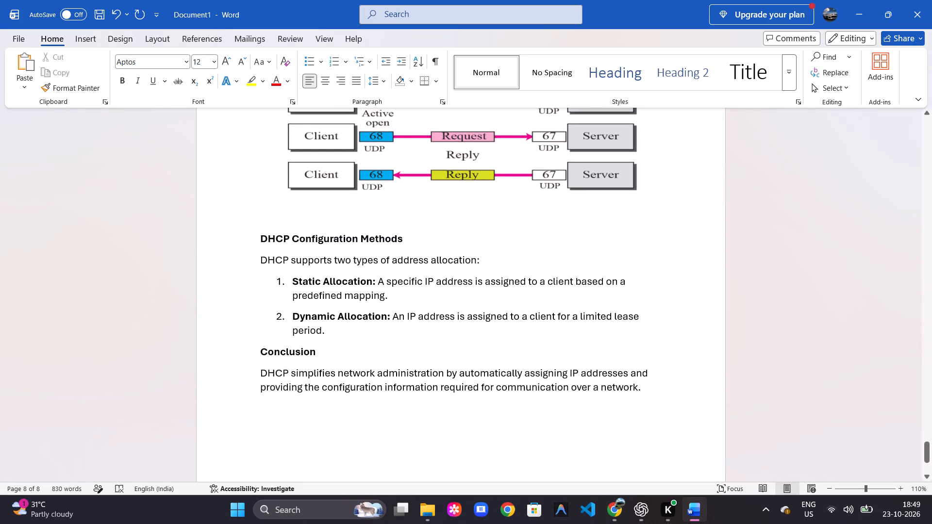
Find the DHCP client transition diagram on page 11 of DHCP.pdf in Chrome and snip it.
key(alt+Tab)
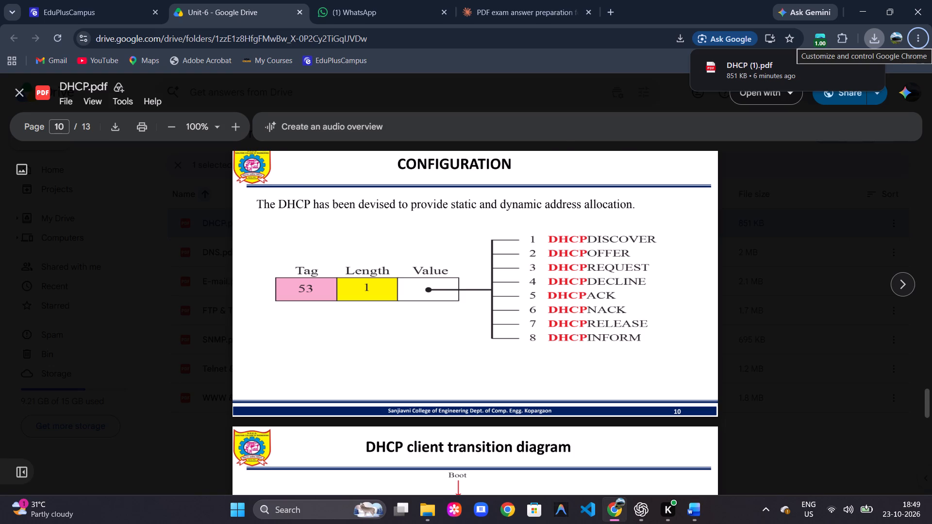
scroll(405, 269, down, 3)
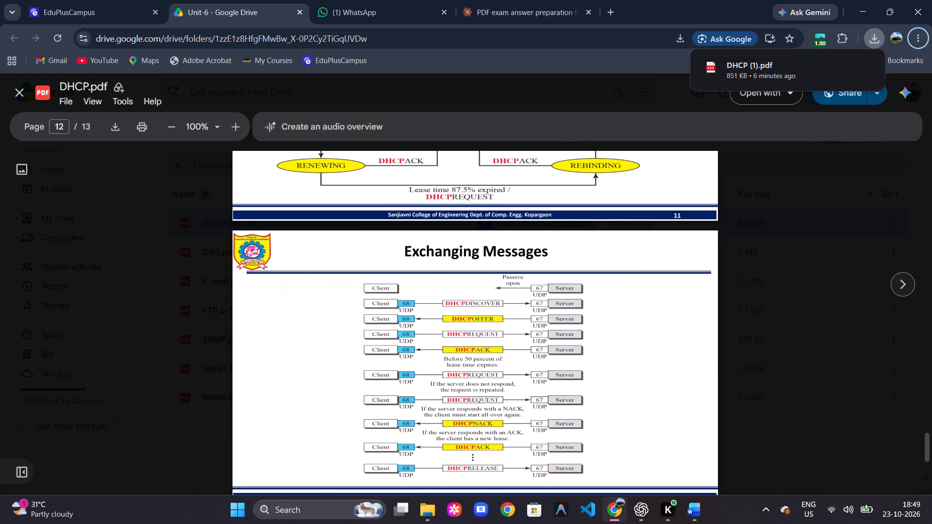
scroll(405, 269, down, 3)
scroll(405, 269, up, 4)
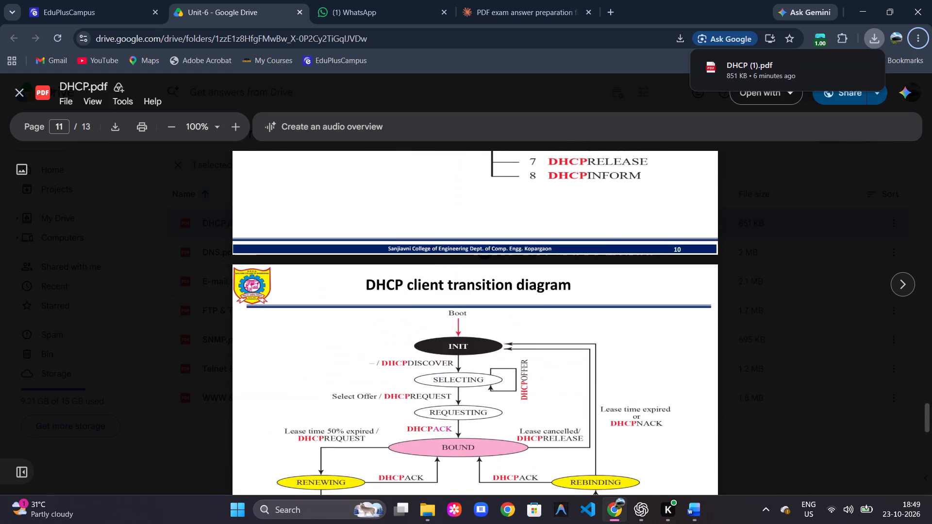
scroll(405, 269, down, 1)
scroll(405, 269, up, 1)
scroll(405, 269, down, 1)
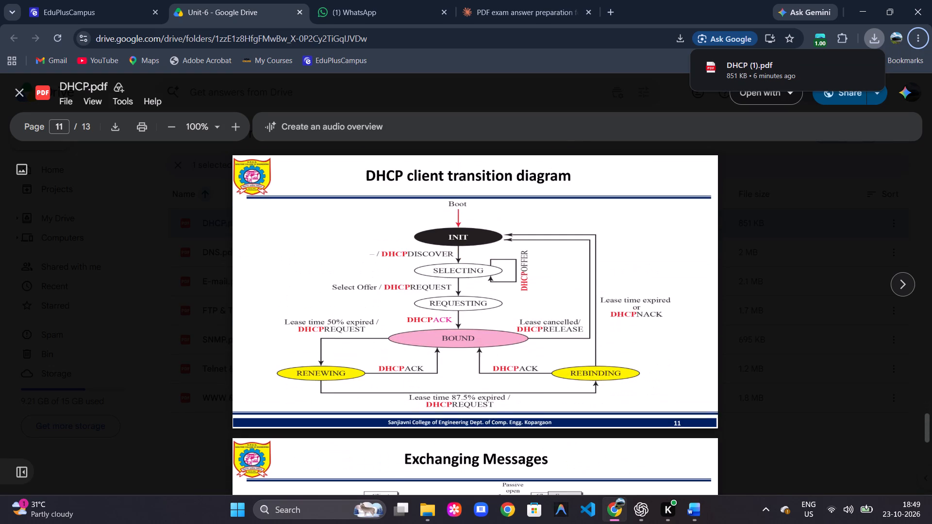
scroll(405, 269, up, 1)
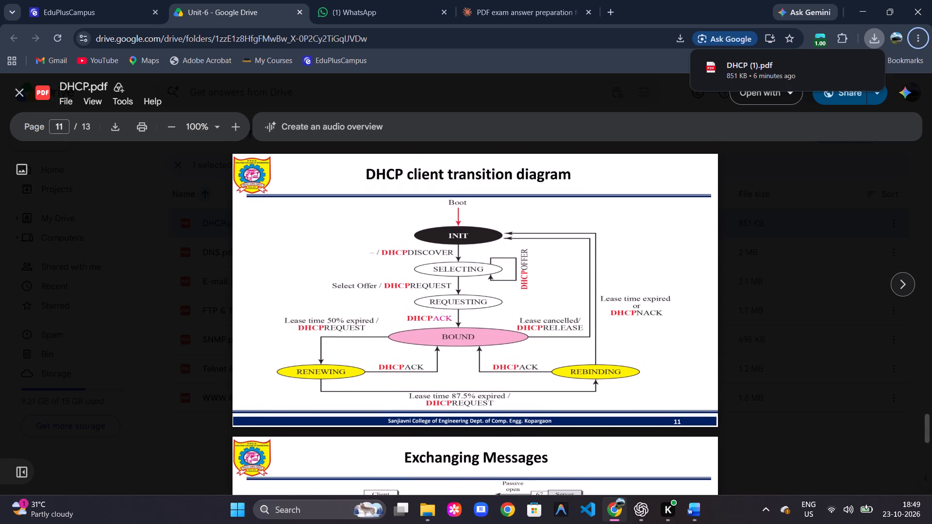
key(Print)
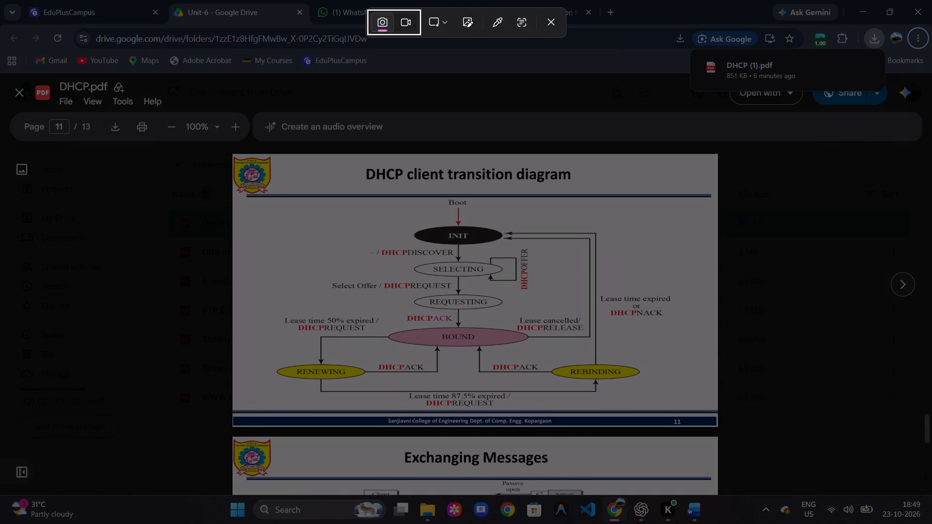
drag(263, 202, 688, 411)
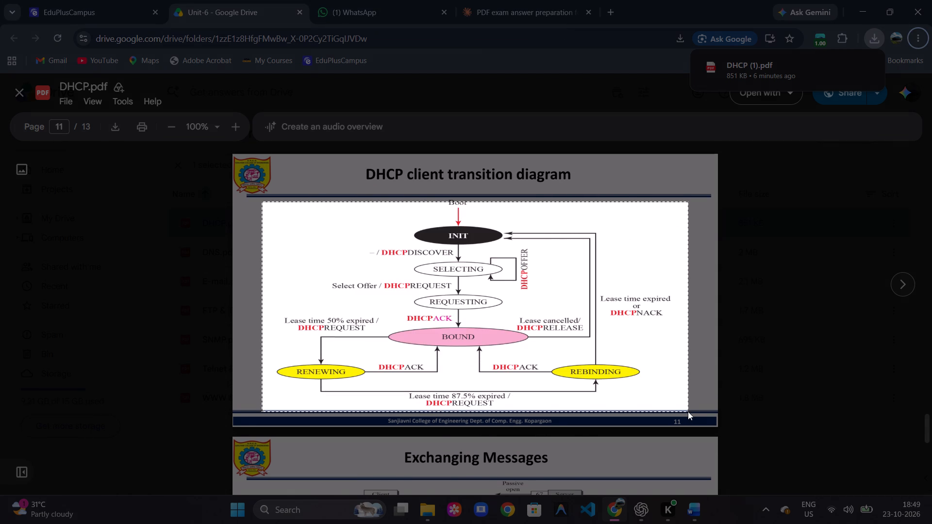
drag(688, 411, 688, 407)
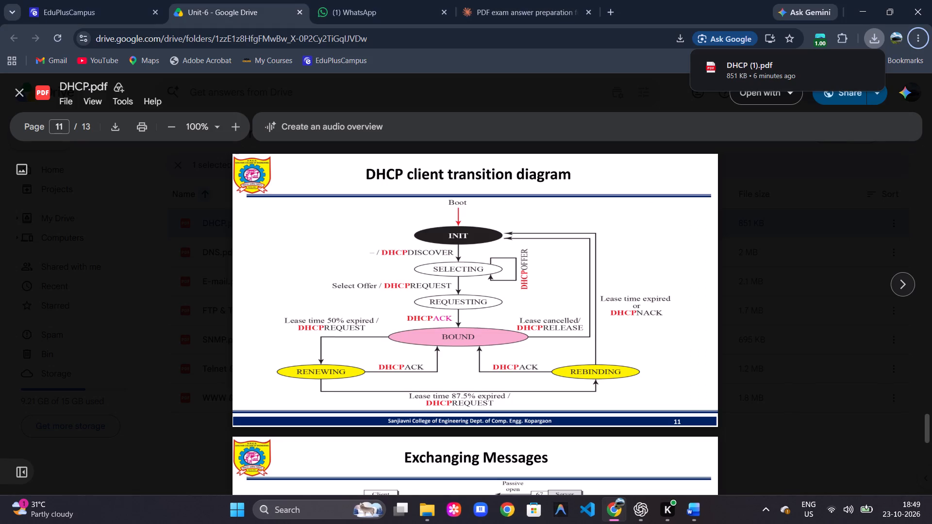
In Word, paste the snipped transition diagram on a new unnumbered line below the "Dynamic Allocation" item.
key(alt+Tab)
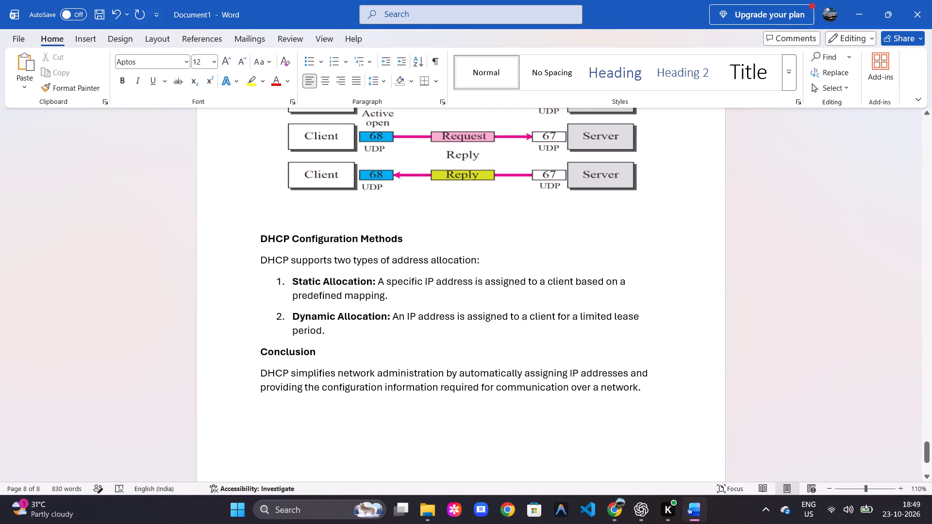
click(497, 356)
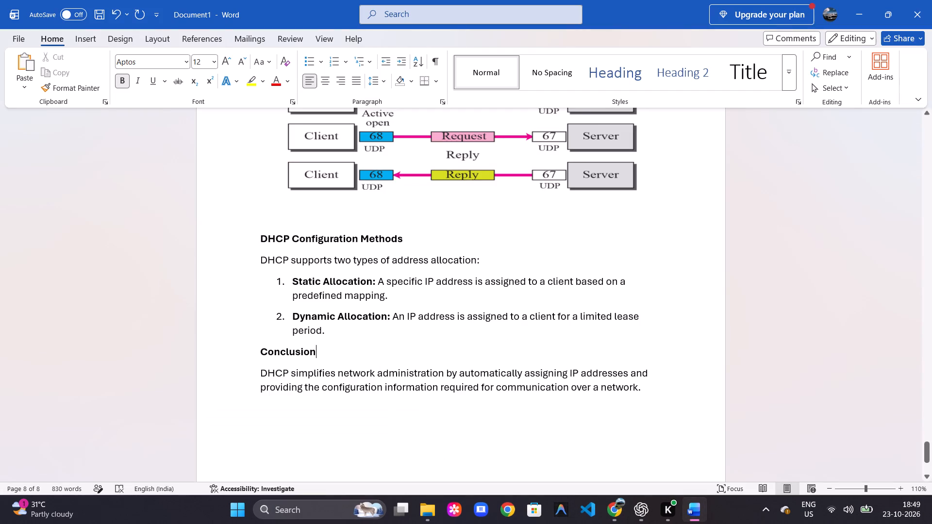
click(524, 330)
key(Return)
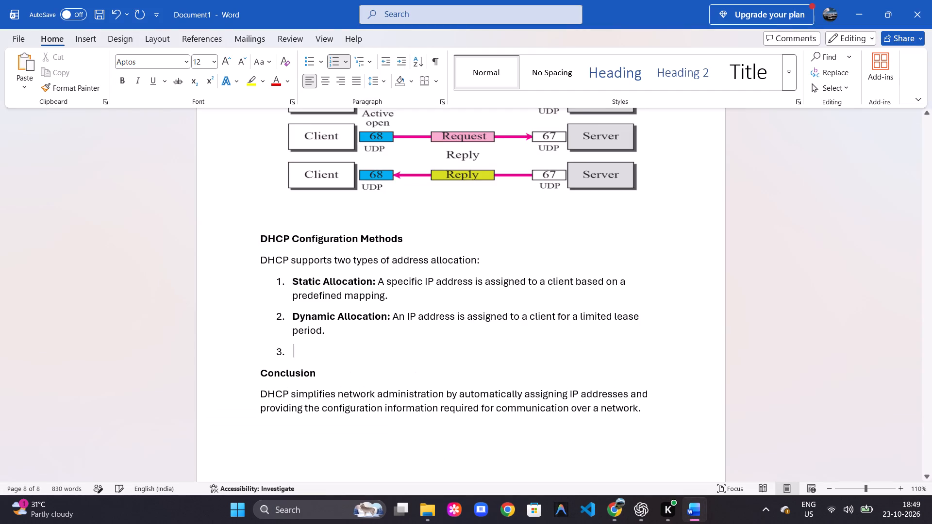
key(Return)
key(ctrl+v)
click(471, 336)
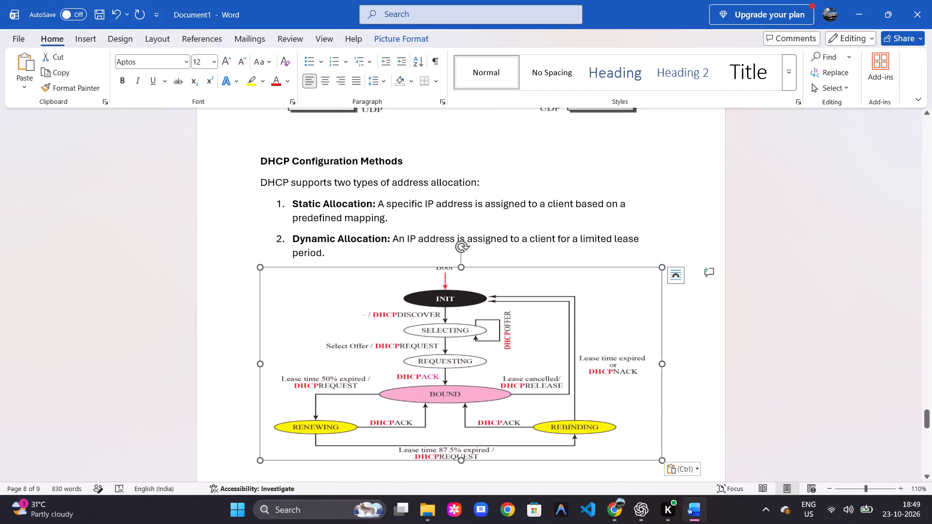
click(469, 305)
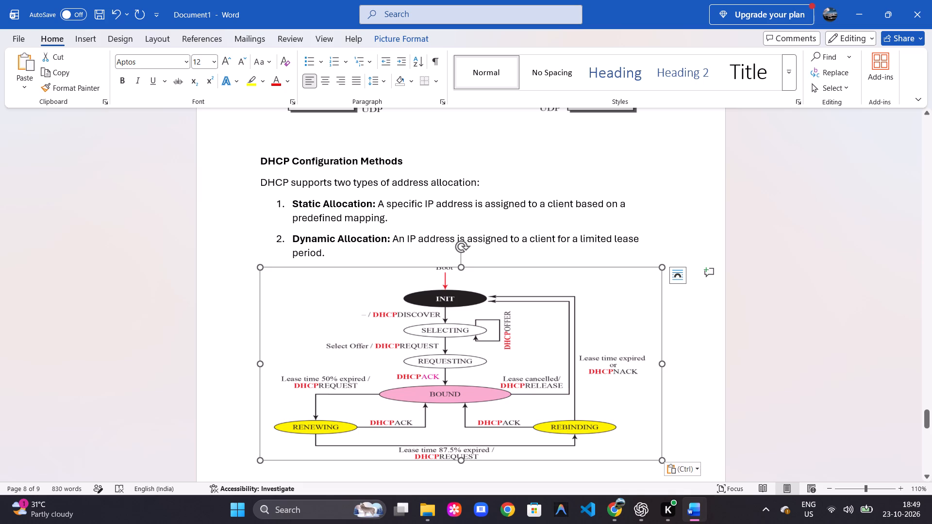
Snip the transition diagram from Chrome again with the full "Boot" label, and replace the picture pasted in Word with it.
key(alt+Tab)
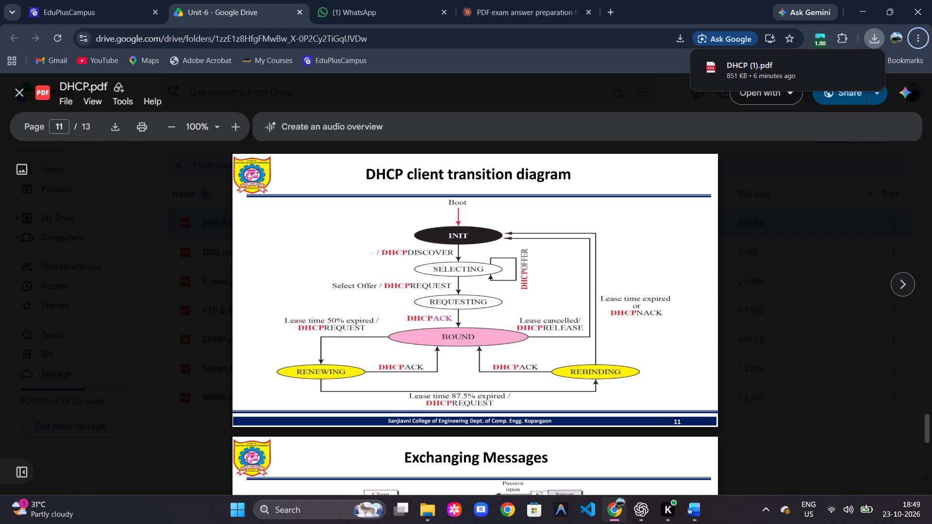
key(Print)
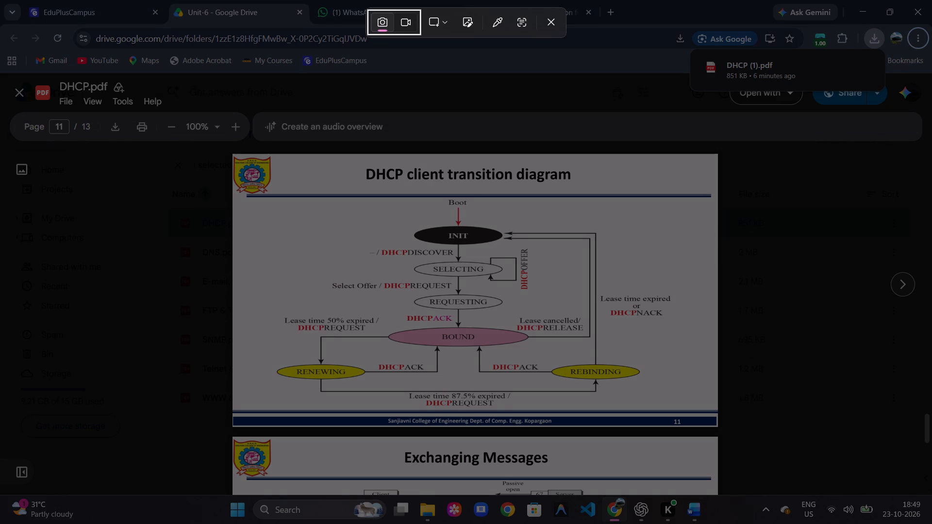
drag(250, 197, 567, 420)
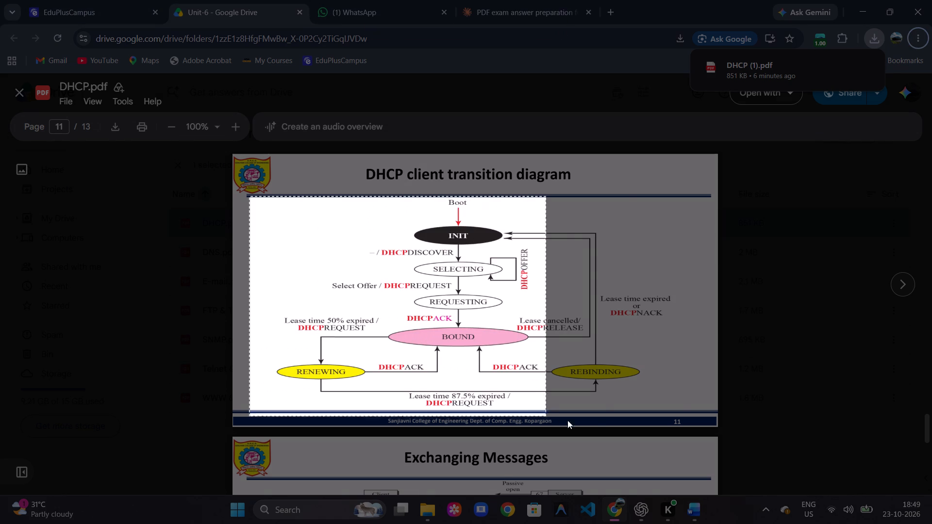
drag(567, 420, 693, 407)
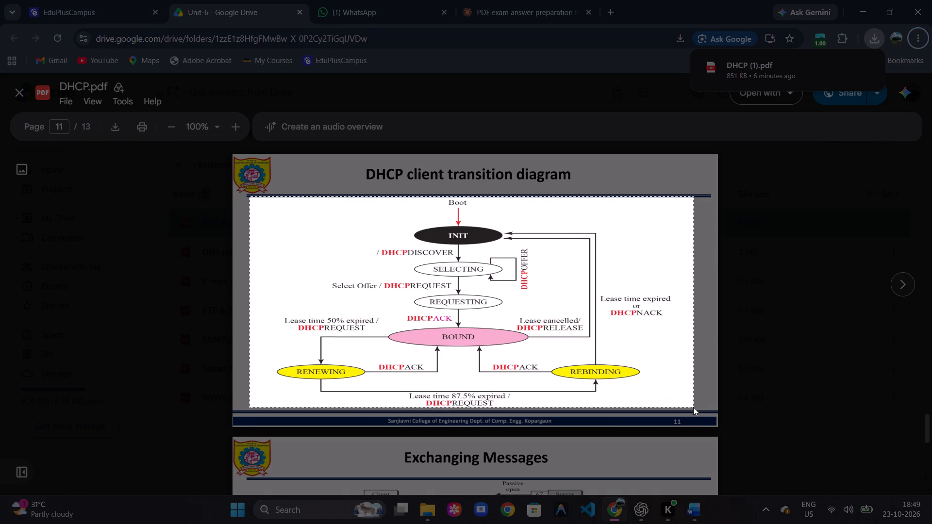
drag(693, 407, 694, 408)
key(alt+Tab)
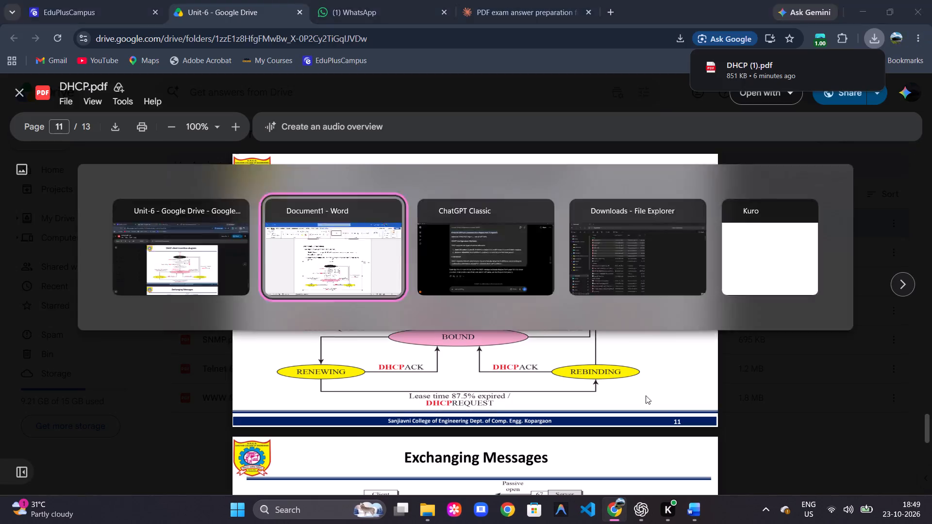
click(452, 358)
key(Delete)
key(ctrl+v)
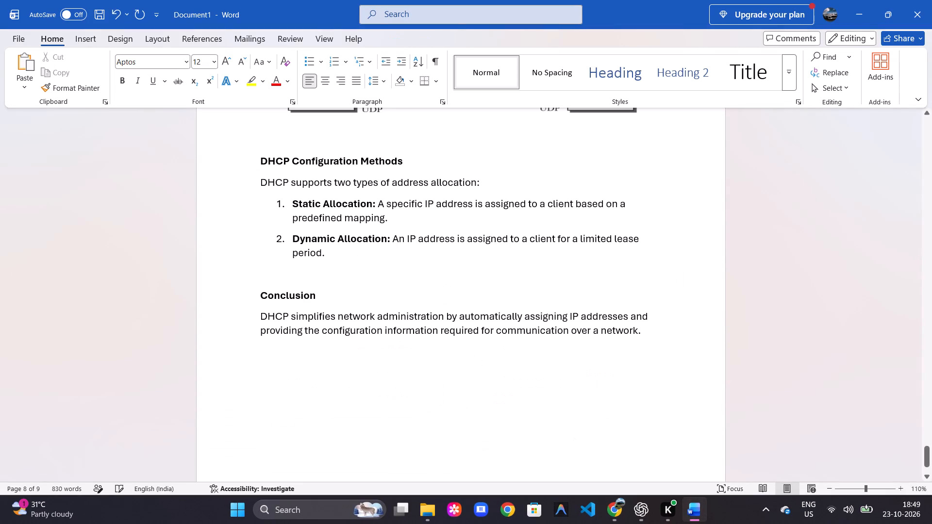
click(453, 359)
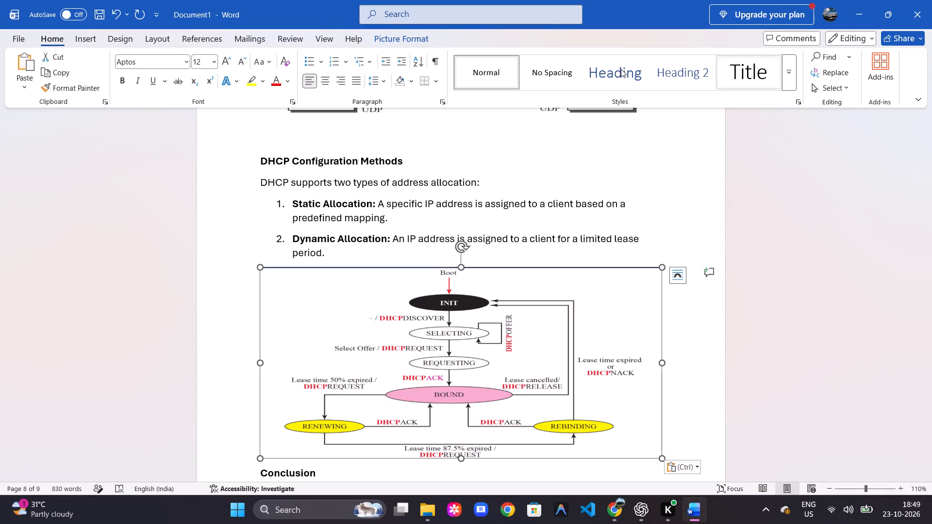
Crop the dark line off the top edge of the transition diagram, bringing its height to 7.48 cm.
click(398, 33)
click(825, 67)
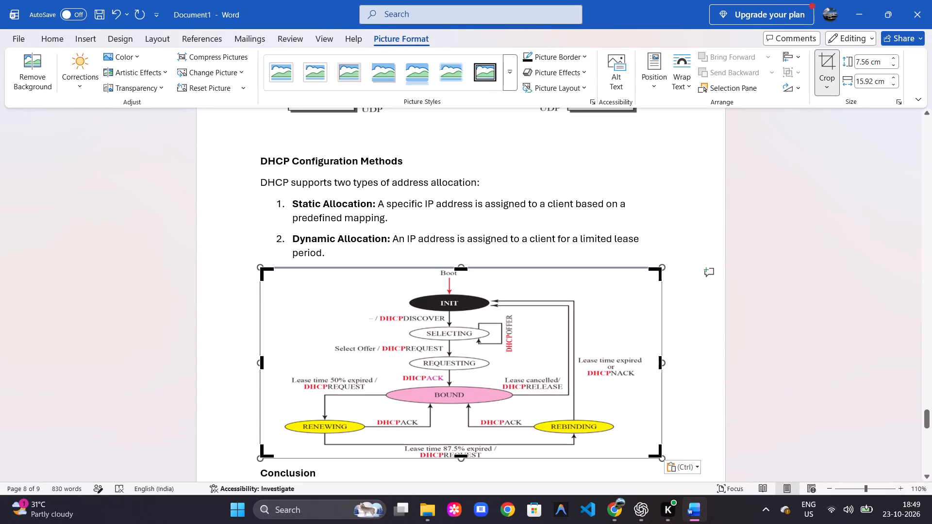
click(465, 268)
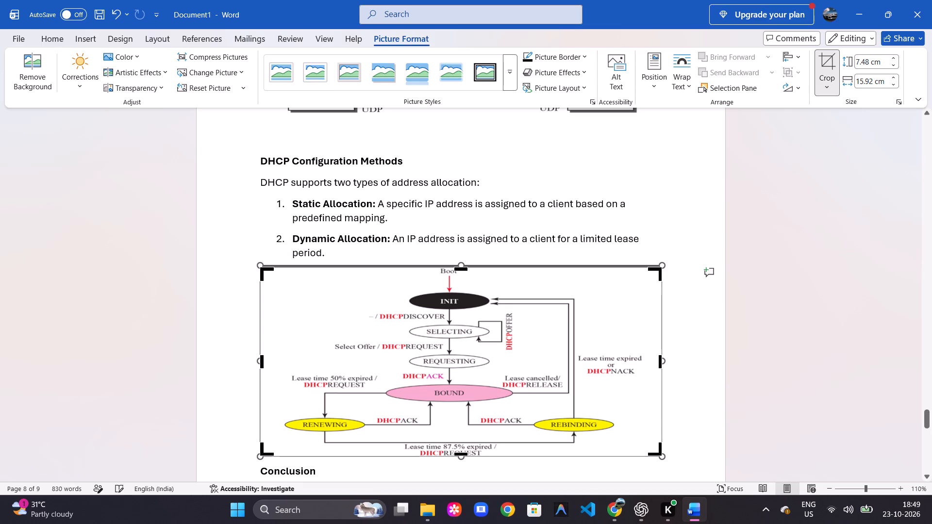
click(801, 293)
click(539, 336)
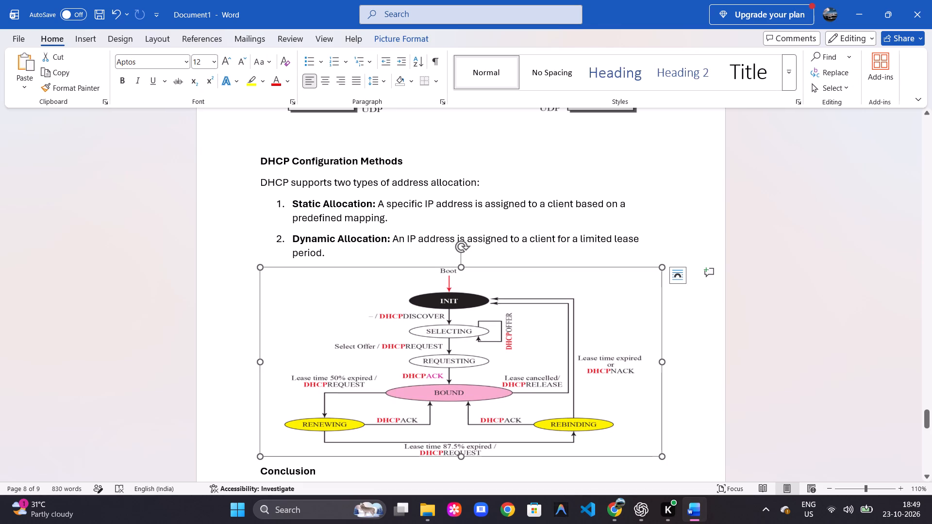
click(532, 348)
Insert an empty line between the transition diagram and the "Conclusion" heading.
scroll(533, 348, down, 1)
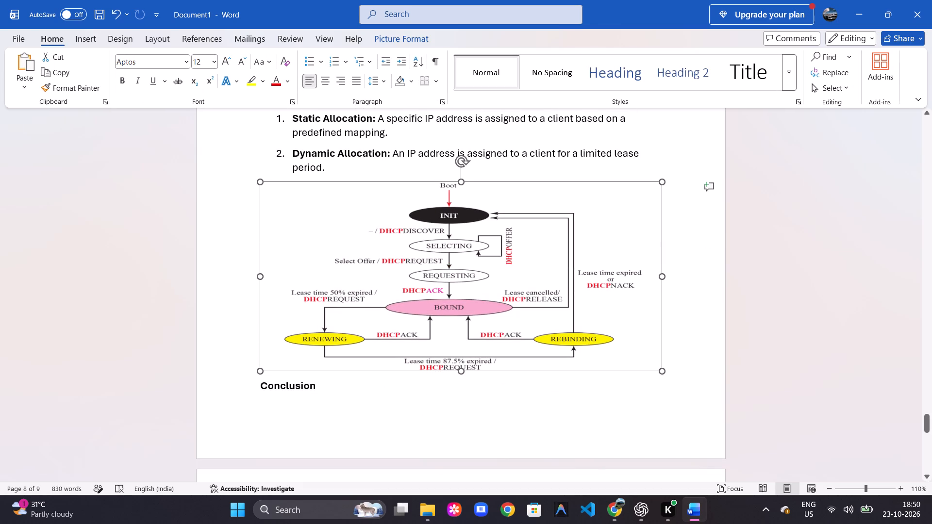
click(258, 386)
key(Return)
scroll(278, 416, down, 1)
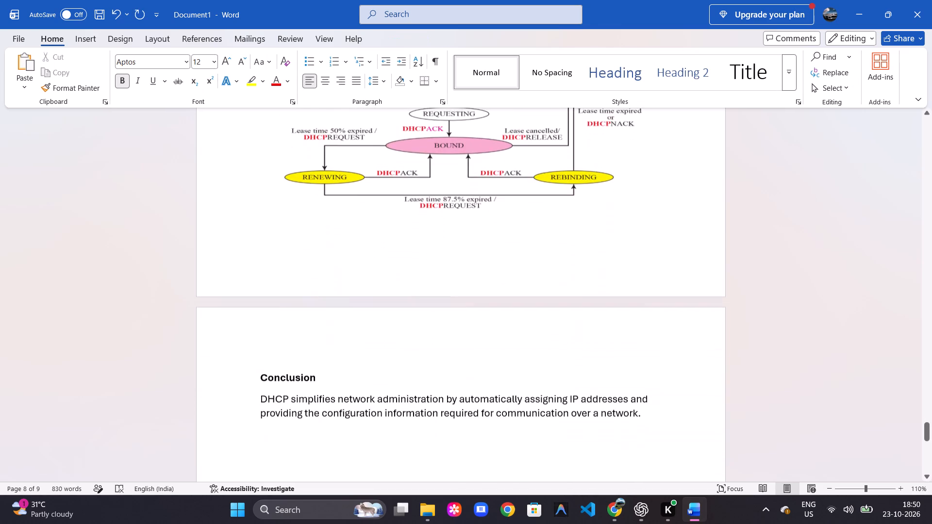
scroll(279, 415, up, 4)
scroll(279, 415, down, 2)
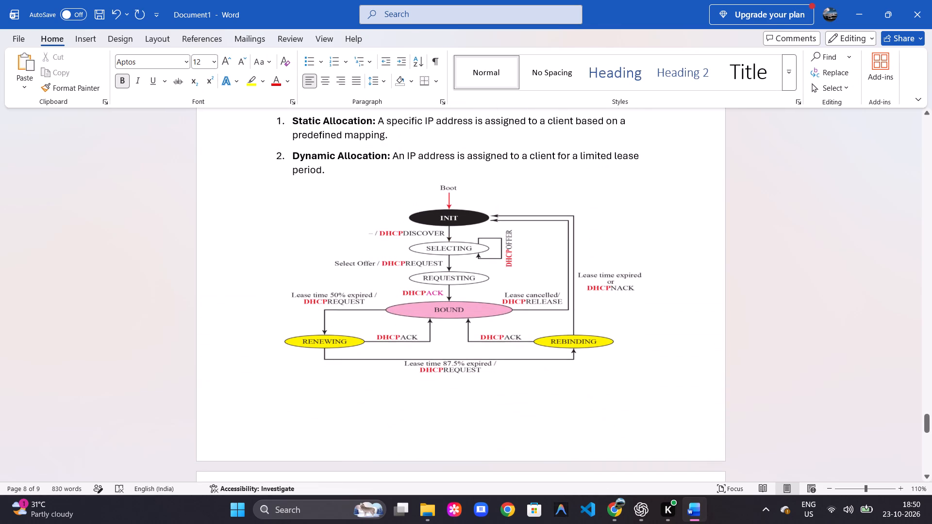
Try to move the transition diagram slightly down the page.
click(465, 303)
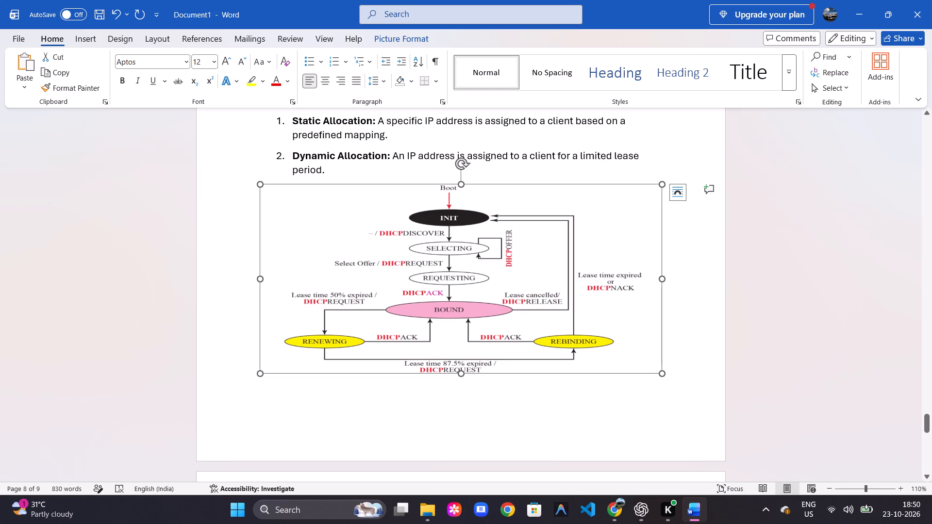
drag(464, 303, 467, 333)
Add the bold label "DHCP Client Transistion Diagram :" on the empty line beneath the diagram.
click(439, 415)
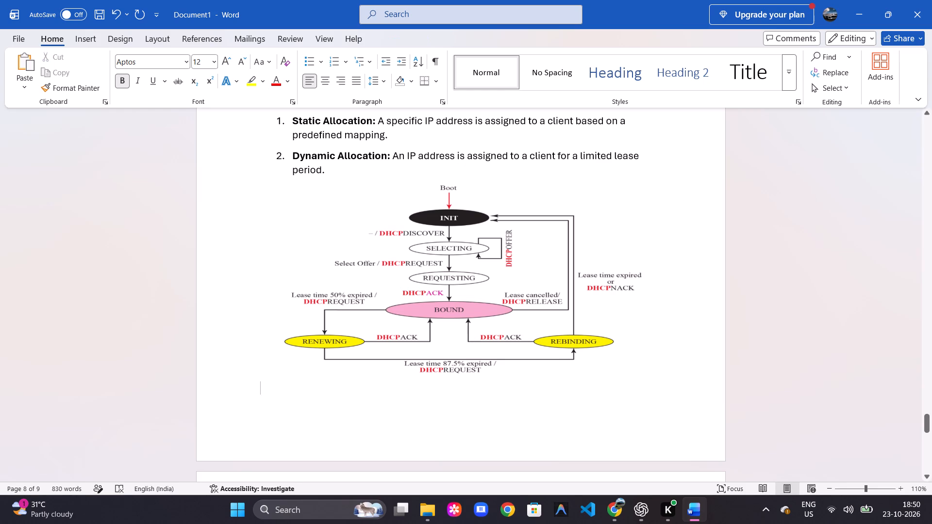
text(Dh)
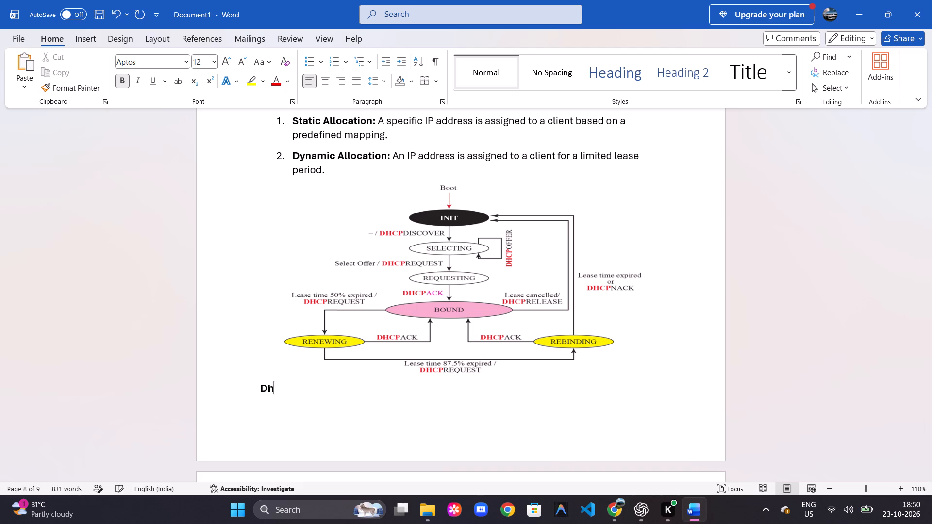
text(HCP)
key(space)
text(CLIE)
key(BackSpace)
key(BackSpace)
text(line)
key(BackSpace)
key(BackSpace)
text(ent Transistion Diagram :)
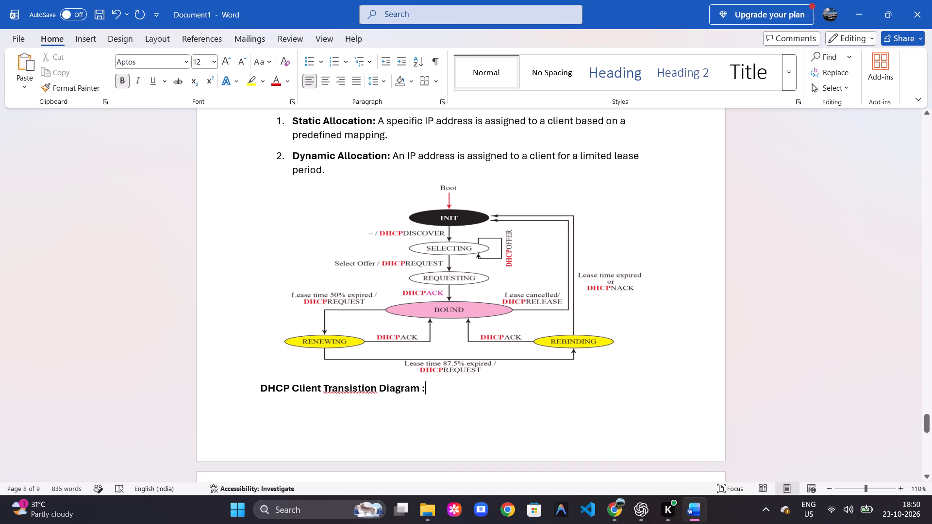
Give the DHCP transition diagram top-and-bottom text wrapping and place it beneath its "DHCP Client Transistion Diagram :" label.
click(259, 391)
key(BackSpace)
key(BackSpace)
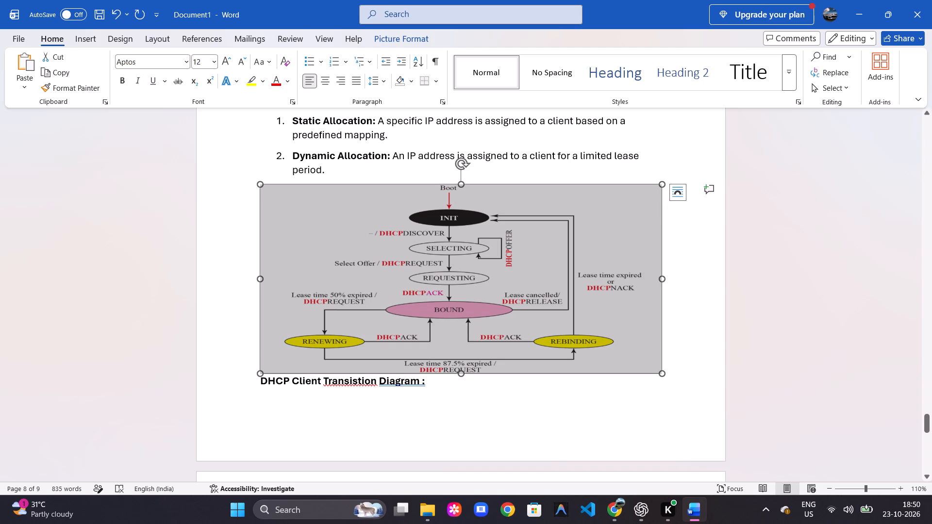
click(681, 185)
click(705, 313)
drag(447, 300, 448, 355)
Delete the DHCP "Conclusion" heading and its paragraph at the end of the document, along with the leftover empty line.
scroll(447, 355, down, 2)
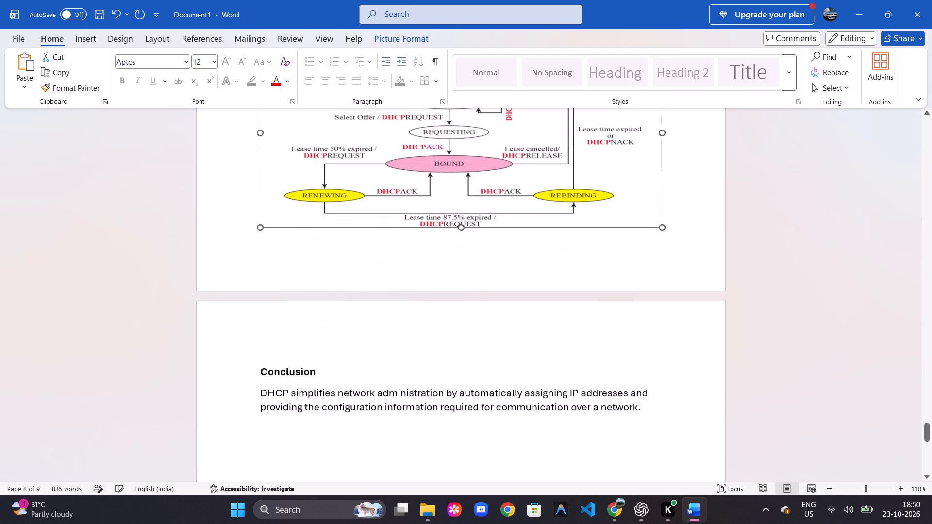
drag(652, 413, 508, 392)
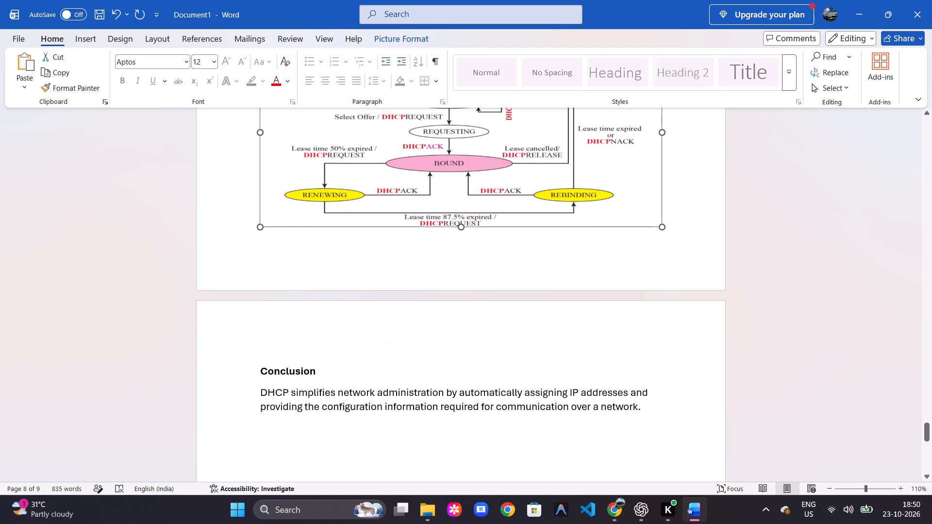
drag(508, 392, 197, 371)
key(BackSpace)
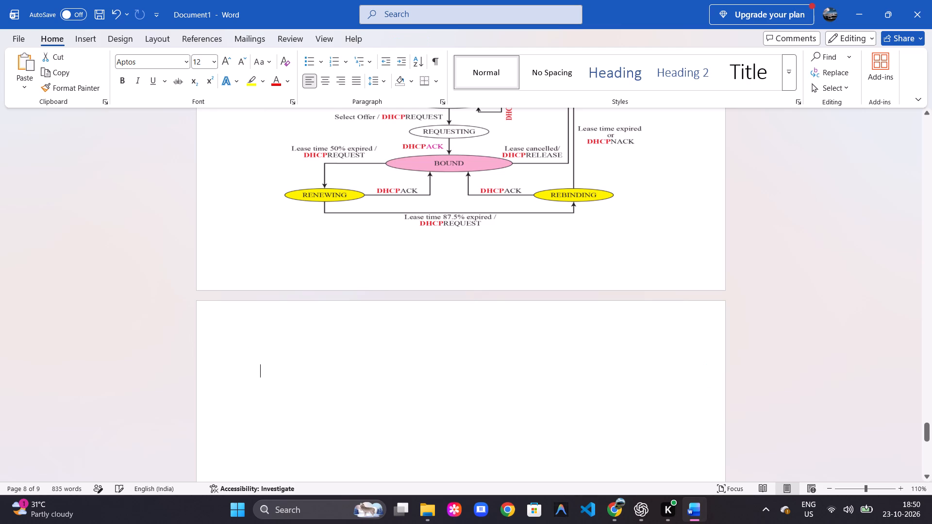
key(BackSpace)
Review the page layout and diagram placement across the DNS and DHCP pages at 50% zoom.
scroll(383, 363, up, 1)
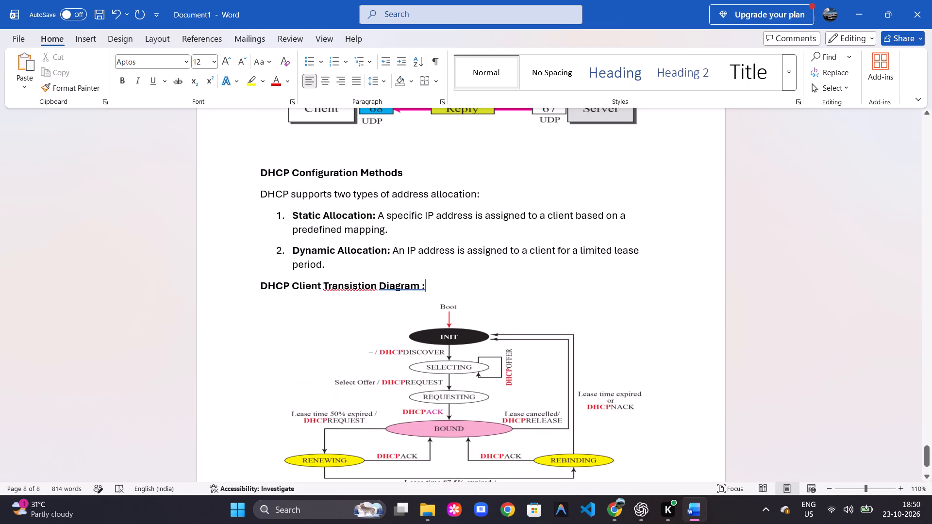
ctrl+scroll(382, 363, up, 2)
ctrl+scroll(381, 363, down, 8)
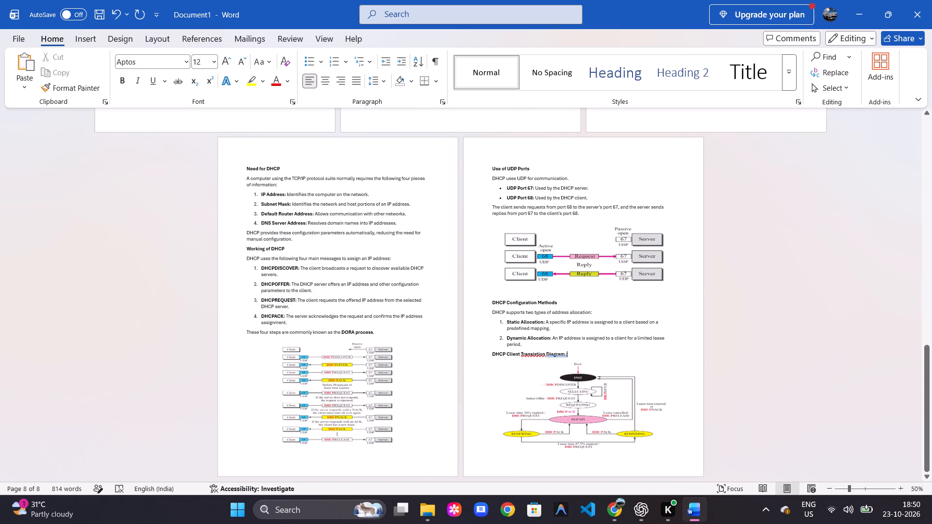
scroll(381, 363, down, 5)
scroll(414, 318, up, 6)
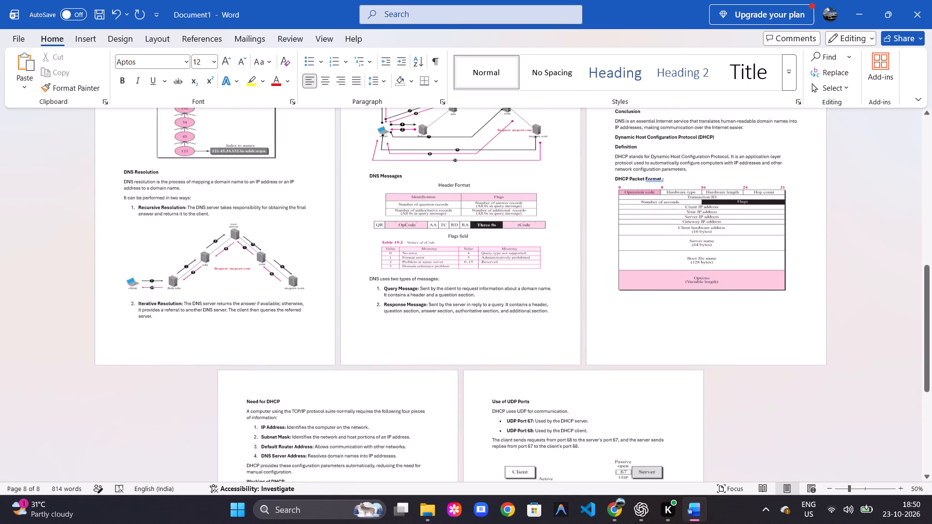
scroll(412, 318, up, 5)
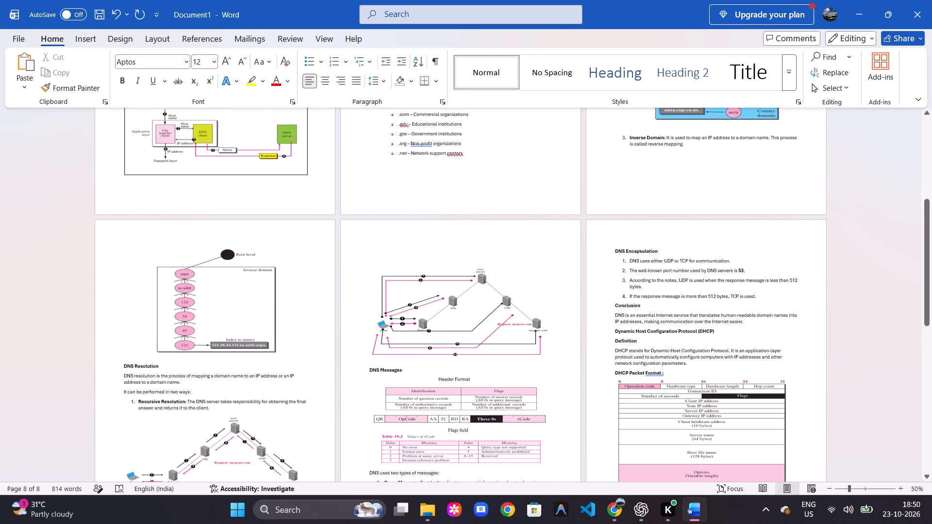
scroll(411, 318, down, 2)
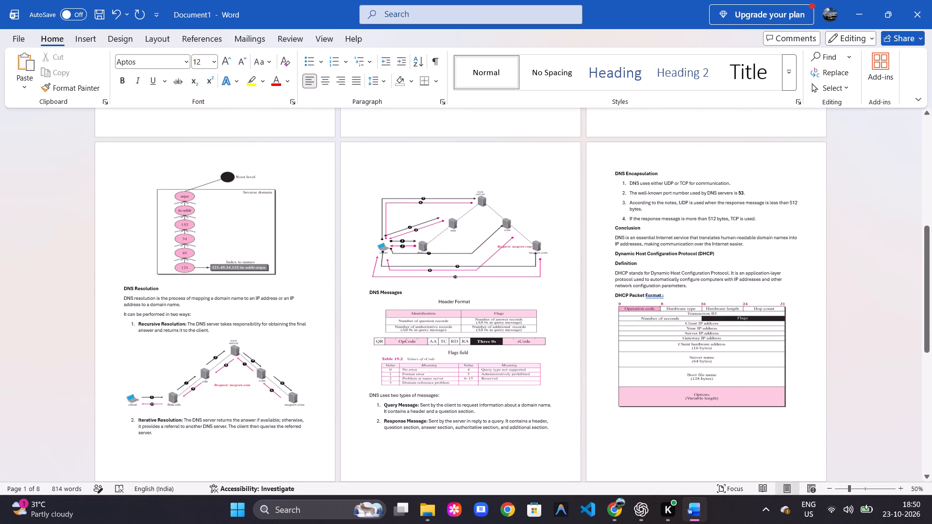
scroll(408, 325, down, 2)
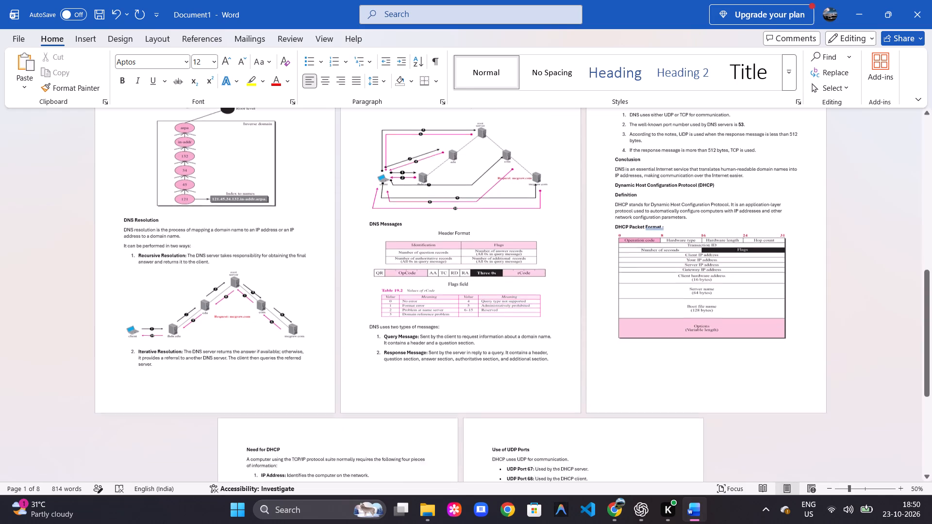
scroll(407, 325, down, 11)
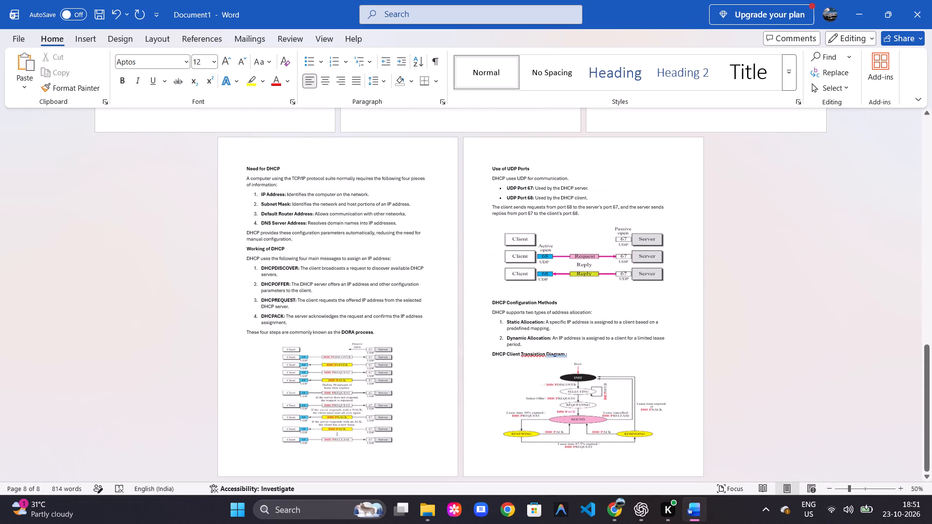
Set the client-server port diagram under "Use of UDP Ports" to top-and-bottom text wrapping.
click(558, 261)
drag(560, 252, 560, 247)
click(687, 229)
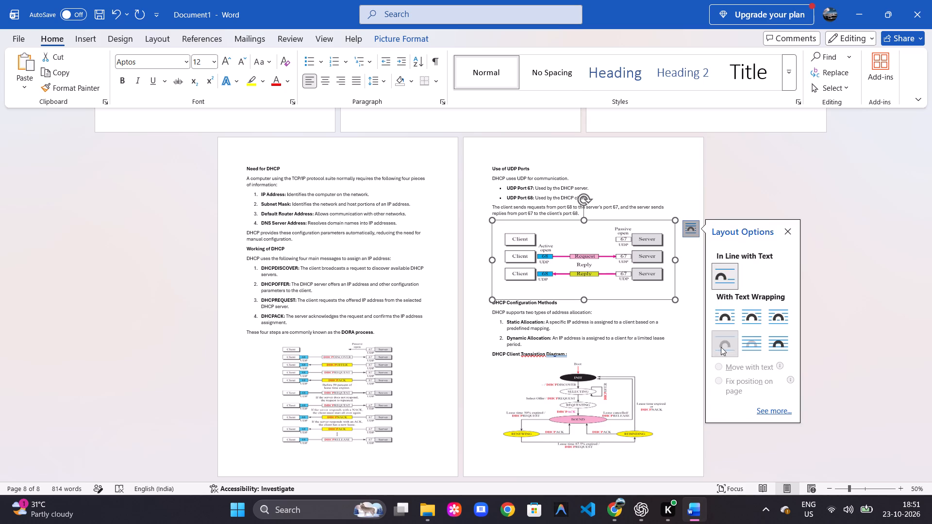
click(721, 347)
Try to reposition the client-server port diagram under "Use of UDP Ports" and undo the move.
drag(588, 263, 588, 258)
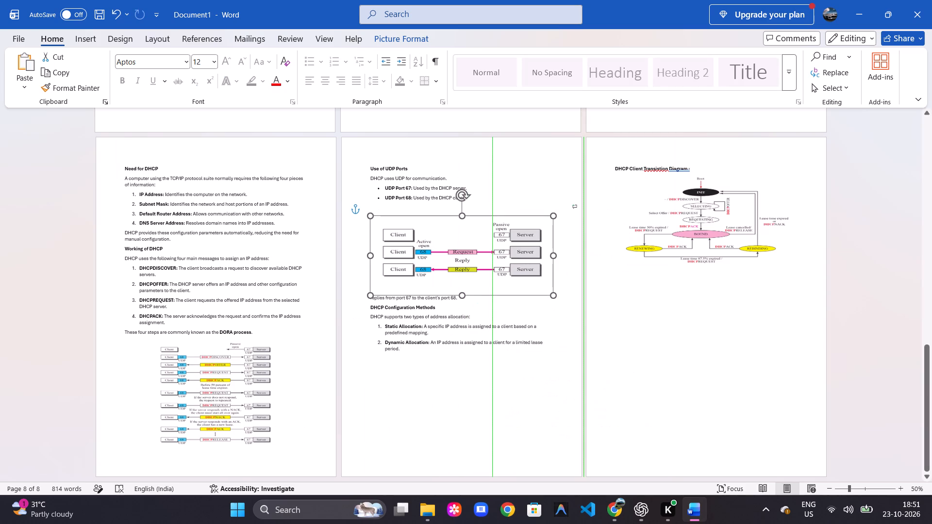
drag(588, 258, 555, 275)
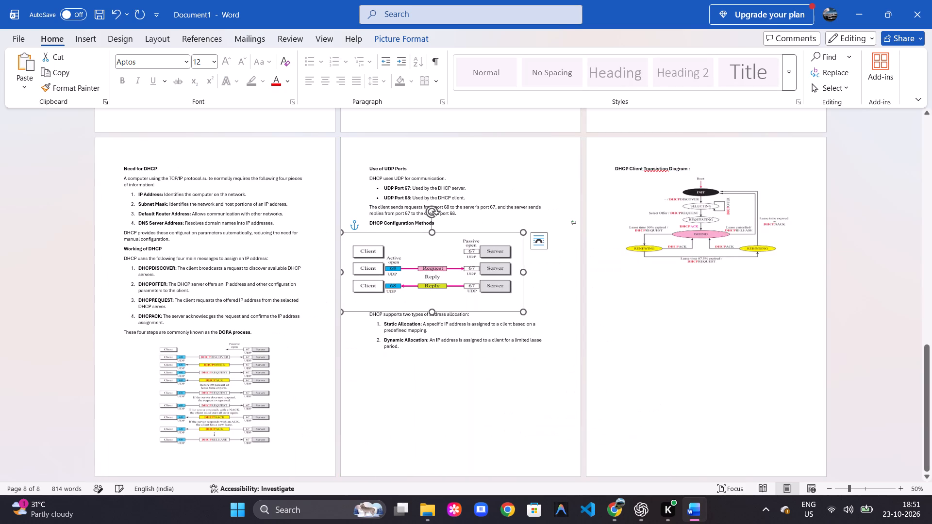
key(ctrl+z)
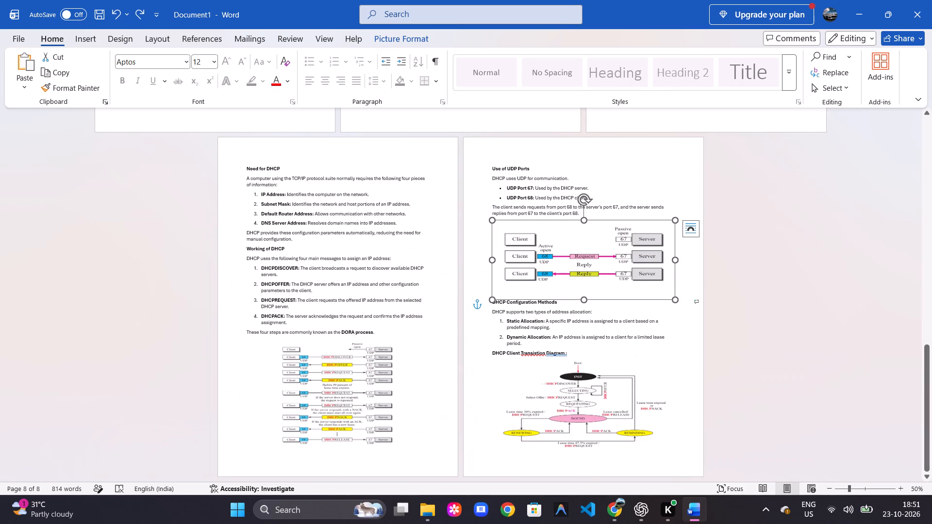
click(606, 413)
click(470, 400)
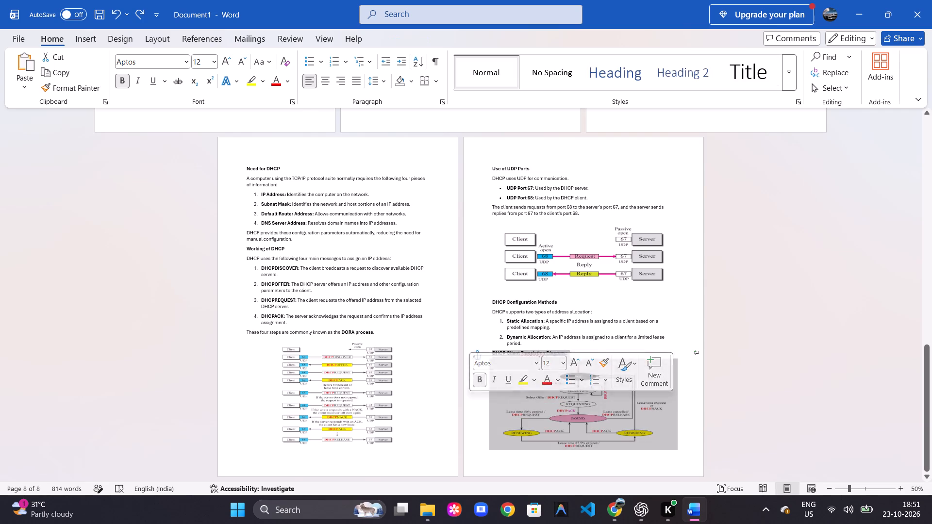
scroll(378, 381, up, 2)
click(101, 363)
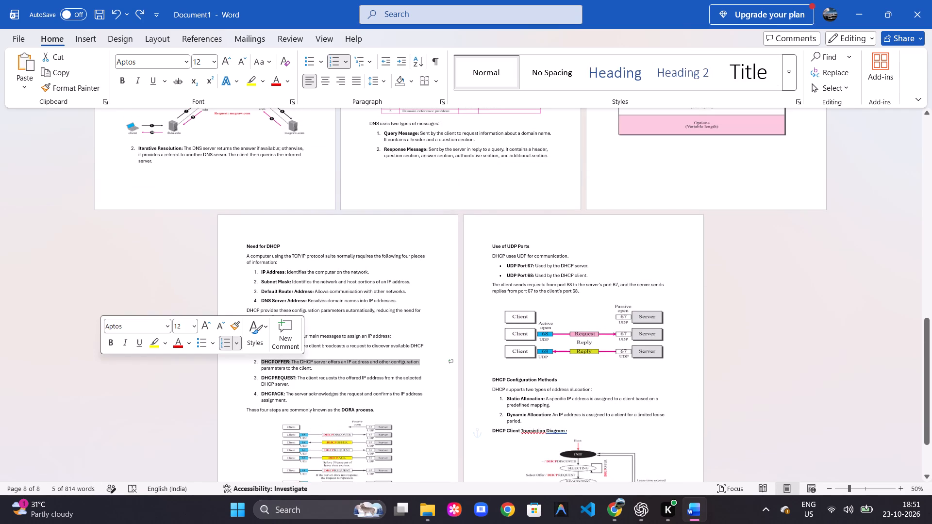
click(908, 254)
Give the DHCP packet format diagram top-and-bottom text wrapping and move it slightly down, aligned under its label.
scroll(799, 264, up, 4)
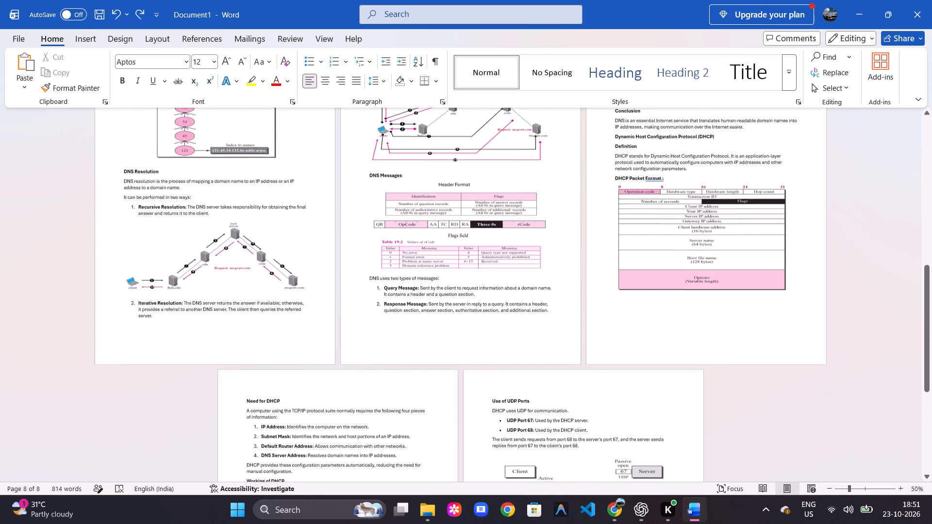
click(702, 257)
drag(698, 257, 697, 269)
scroll(697, 269, up, 1)
click(802, 230)
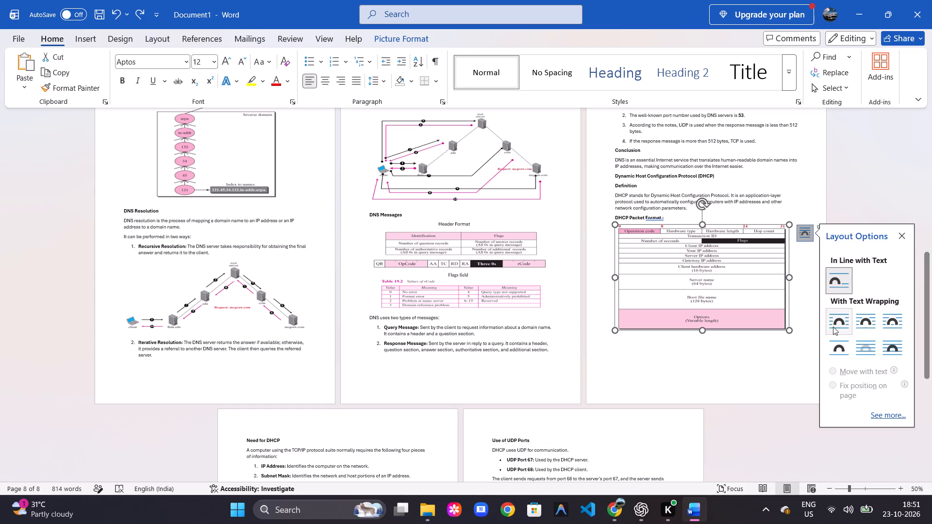
click(842, 349)
drag(716, 300, 722, 313)
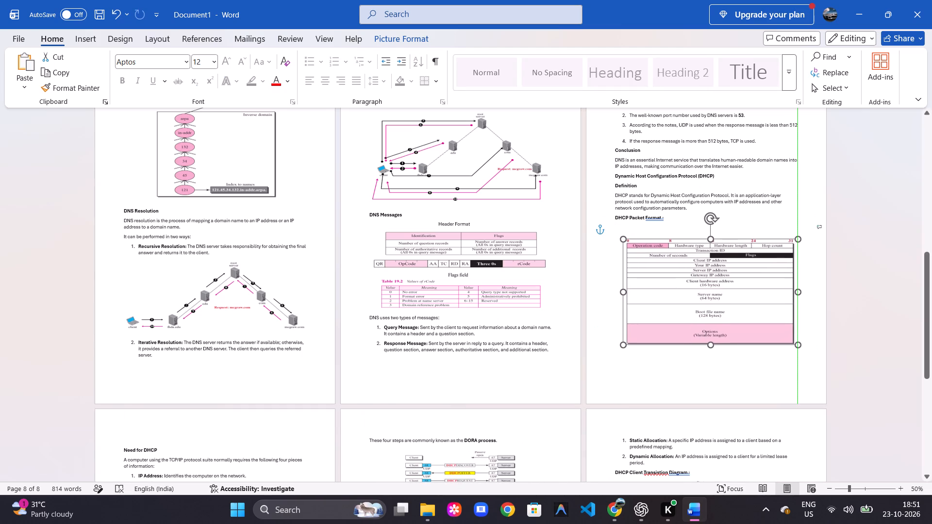
drag(722, 313, 707, 311)
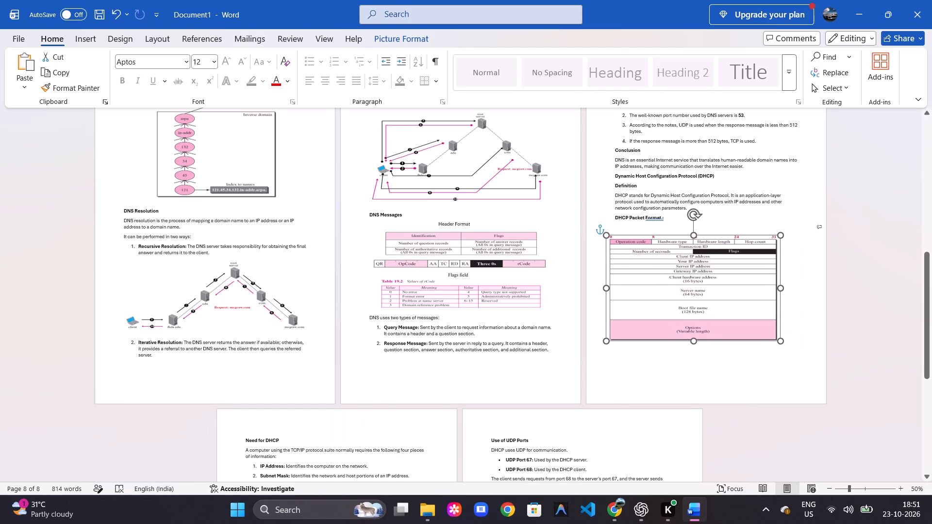
drag(707, 311, 719, 311)
click(739, 367)
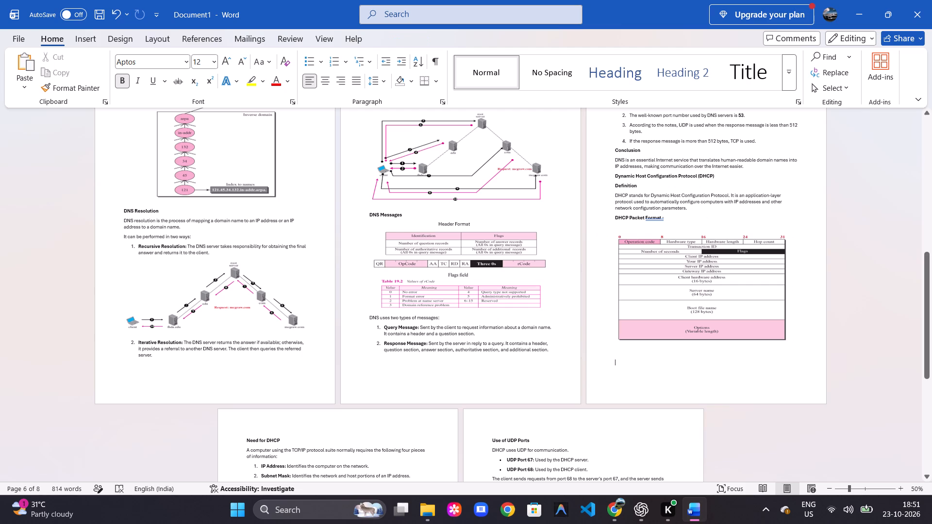
Delete the empty line between the "DHCP Packet Format :" label and its diagram.
click(616, 220)
click(627, 229)
key(BackSpace)
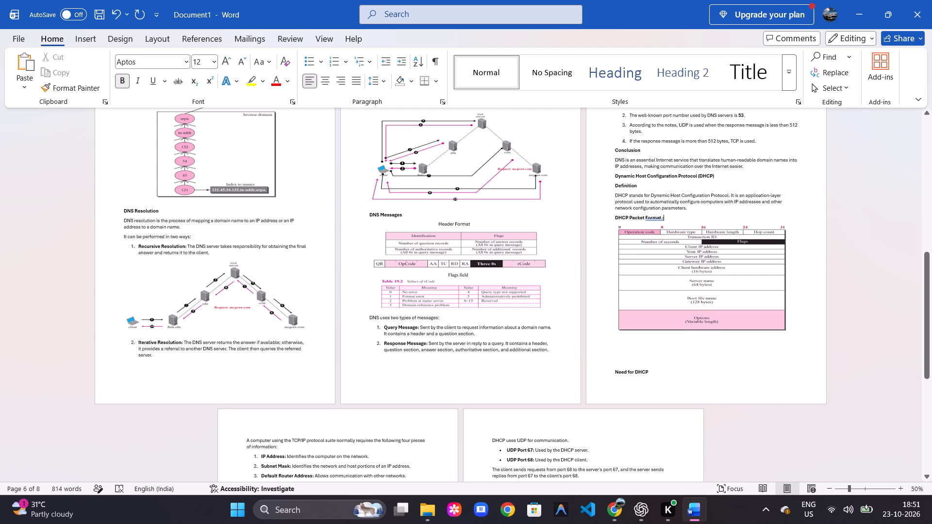
Insert an empty line above the "DHCP Packet Format :" label to separate it from the Definition paragraph.
click(615, 220)
key(BackSpace)
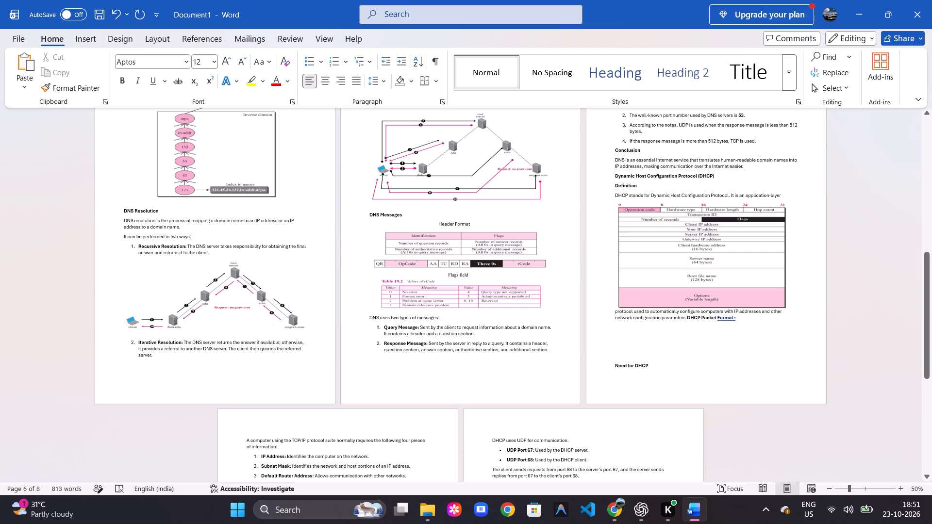
key(ctrl+z)
key(Return)
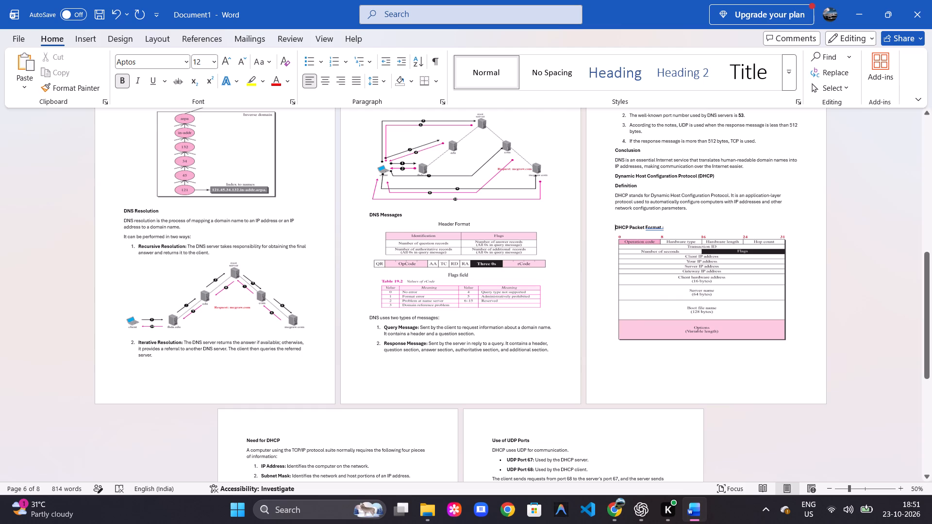
click(751, 393)
Push the "Dynamic Host Configuration Protocol (DHCP)" heading to the top of a new page by adding empty lines before it.
scroll(720, 379, up, 1)
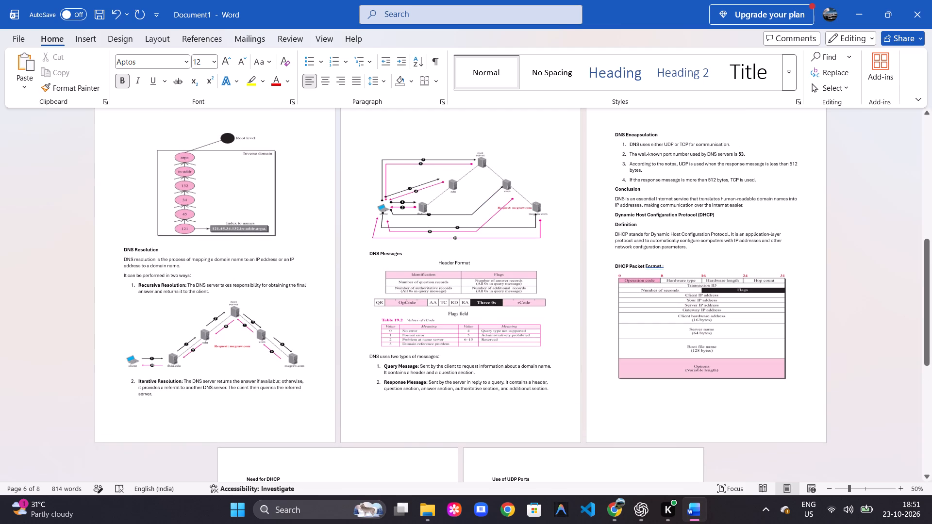
click(614, 214)
key(Return)
key(Return)
key(Return)
key(Return)
key(Return)
key(Return)
key(Return)
key(Return)
key(Return)
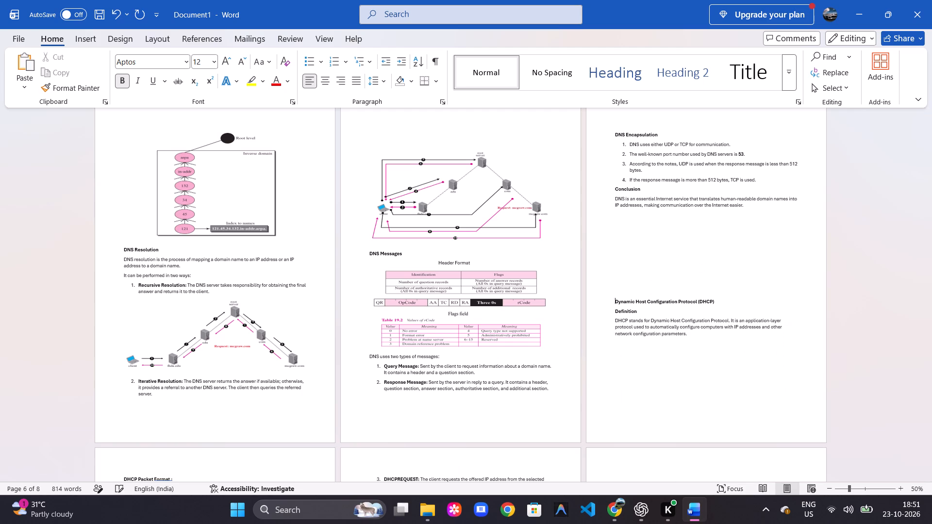
key(Return)
key(Return)
key(Return)
key(Return)
key(Return)
key(Return)
key(Return)
key(Return)
key(Return)
key(Return)
key(Return)
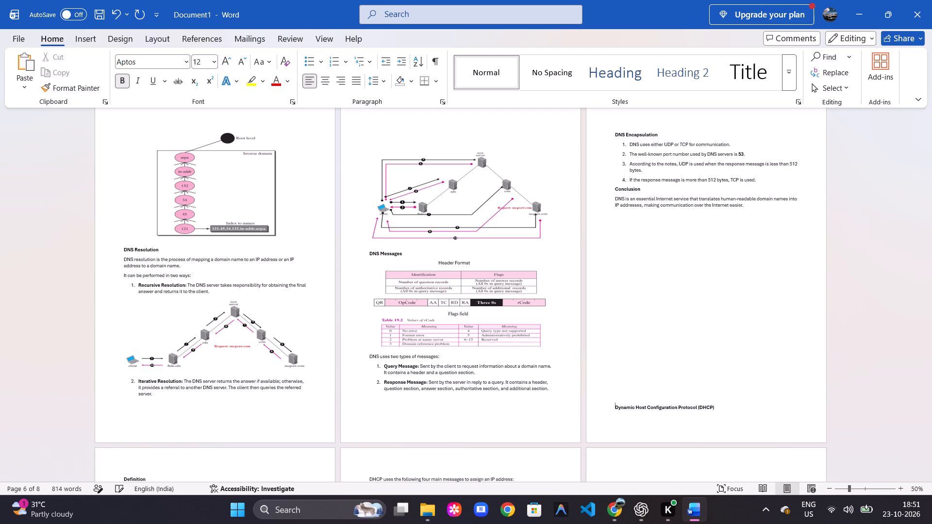
key(Return)
Delete the empty lines between the DHCP packet format diagram and the "Need for DHCP" heading.
scroll(655, 315, down, 7)
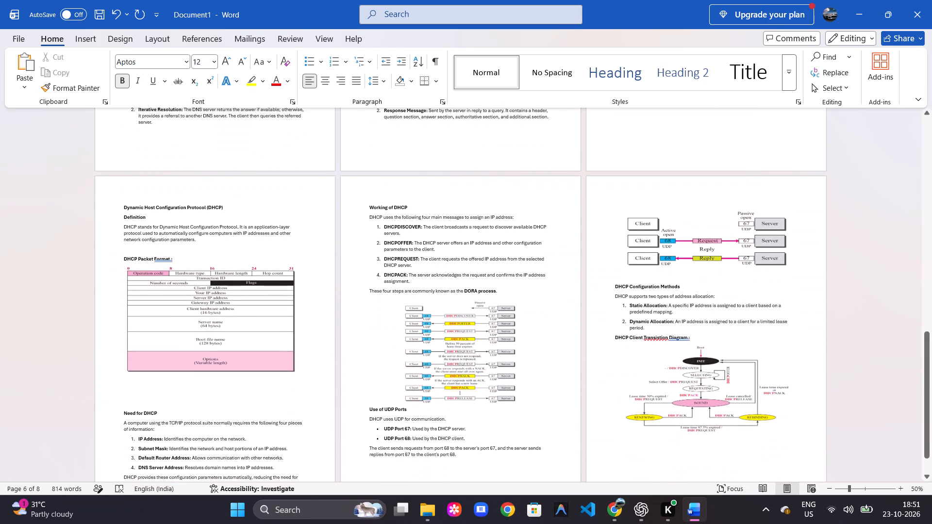
click(168, 399)
key(BackSpace)
click(124, 399)
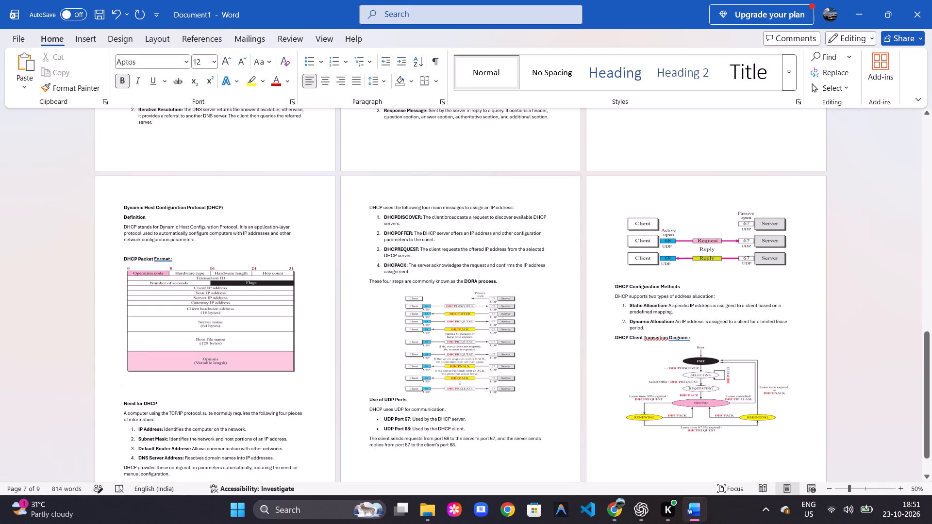
key(BackSpace)
key(BackSpace)
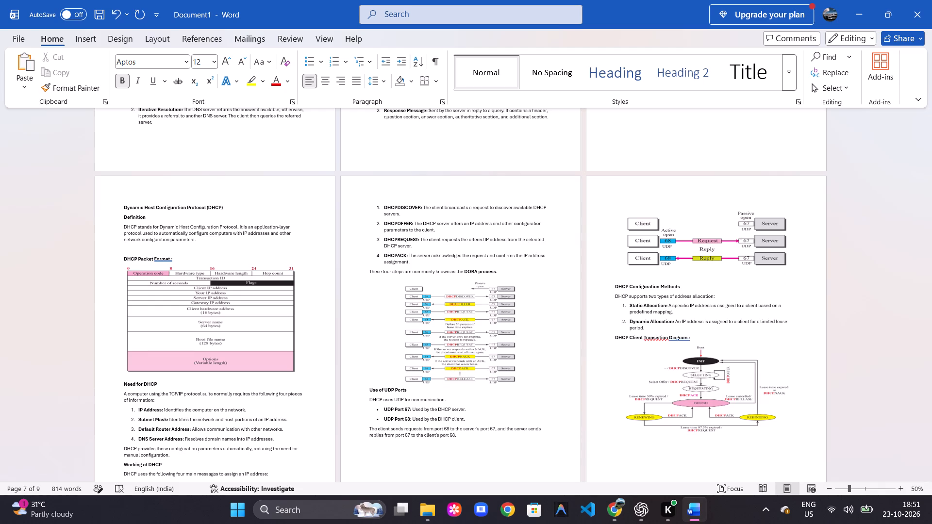
Delete the empty line between the DHCP Definition paragraph and the "DHCP Packet Format :" label.
click(167, 248)
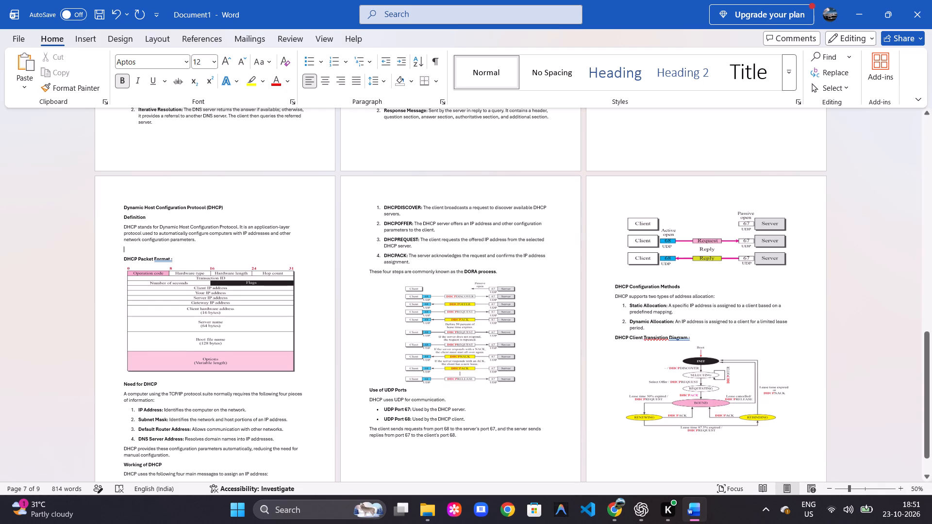
key(BackSpace)
Move the client-server UDP port diagram from the last page to below the "UDP Port 68" bullet, centred between the page margins.
scroll(177, 356, down, 2)
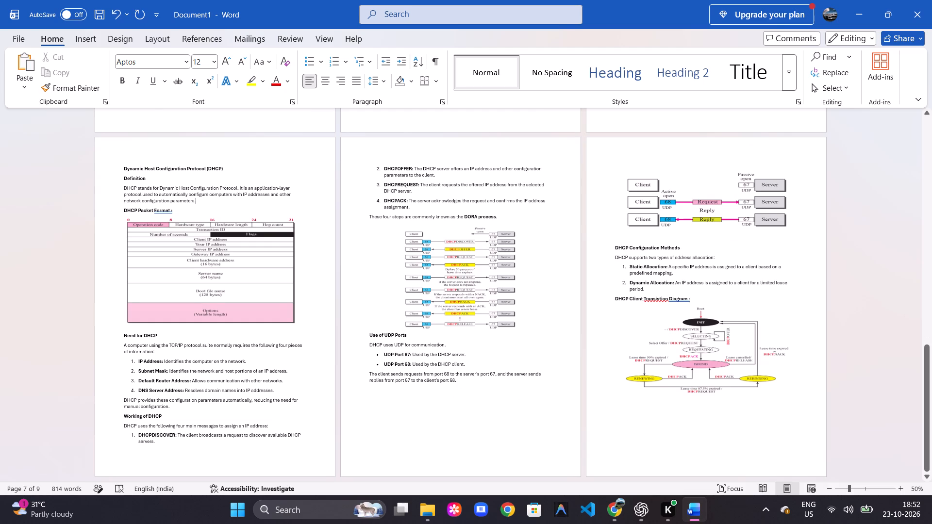
click(692, 210)
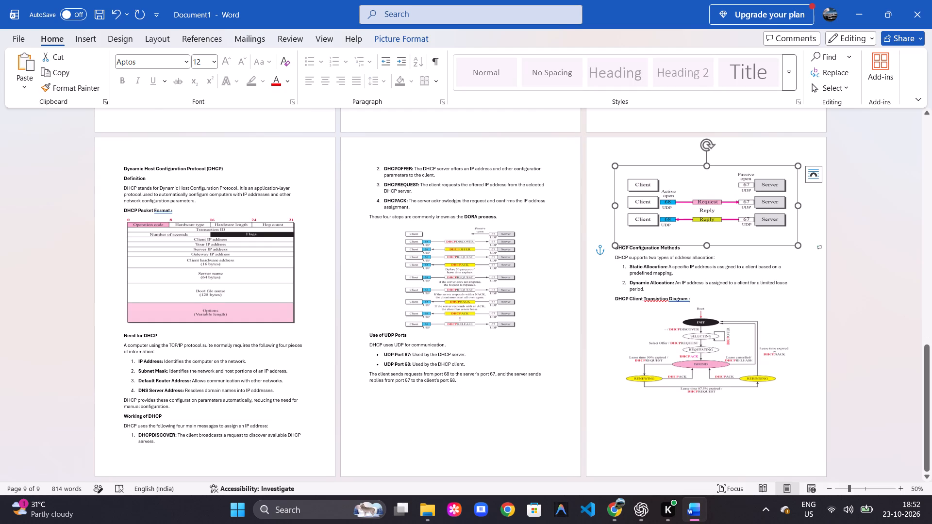
drag(724, 205, 433, 474)
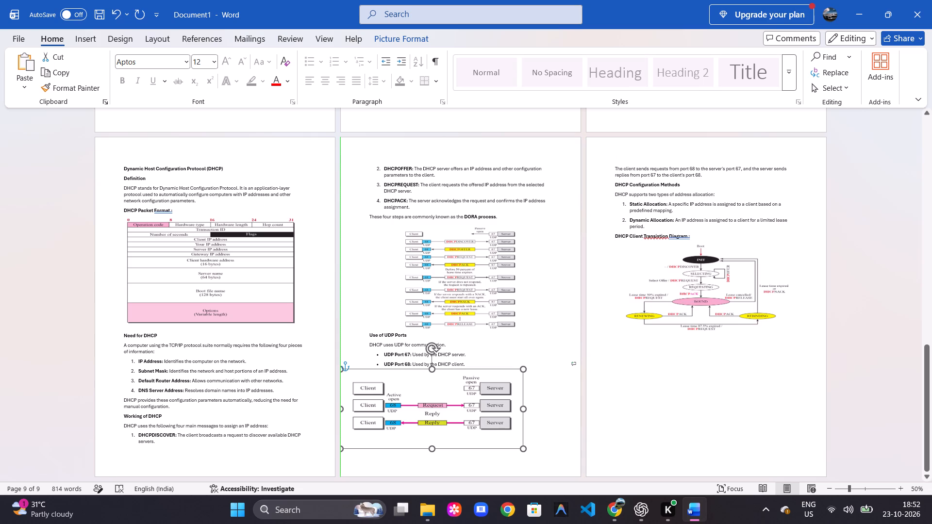
drag(433, 474, 513, 443)
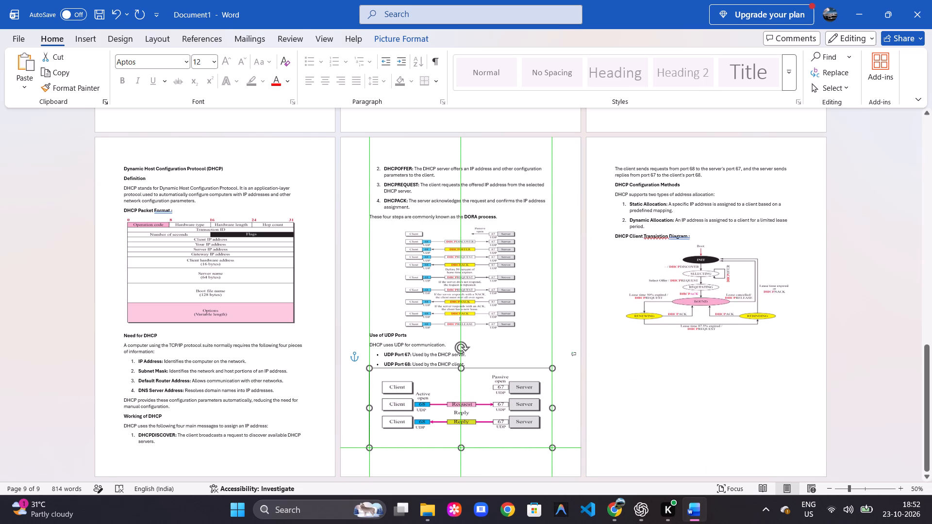
drag(513, 443, 513, 444)
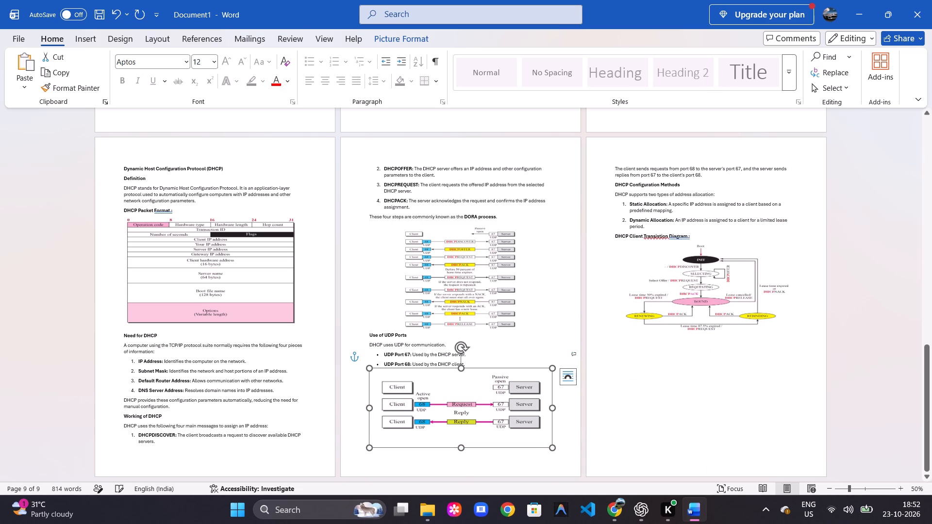
Place the text cursor on a new line below the DHCP client transition diagram on the last page.
click(695, 359)
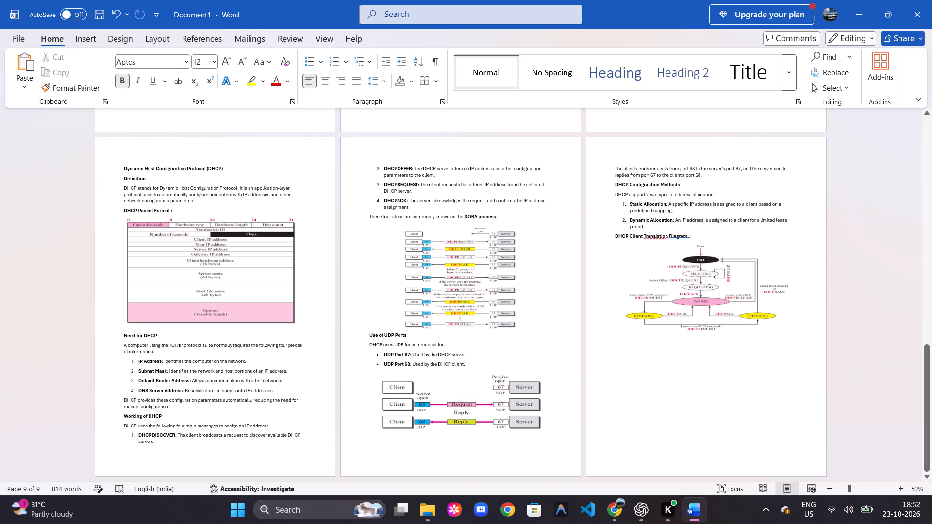
click(723, 357)
double_click(623, 349)
Switch to the DHCP.pdf slides in Chrome to consult the source material.
key(alt+Tab)
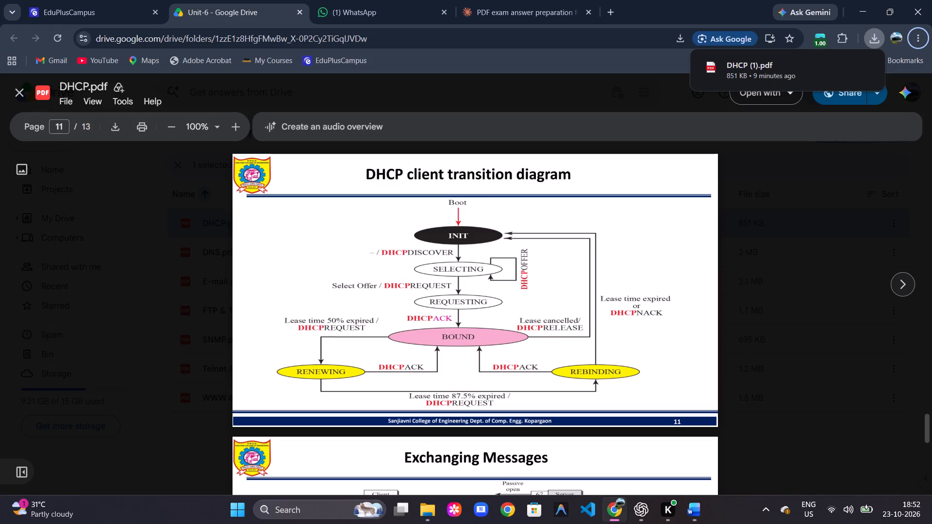
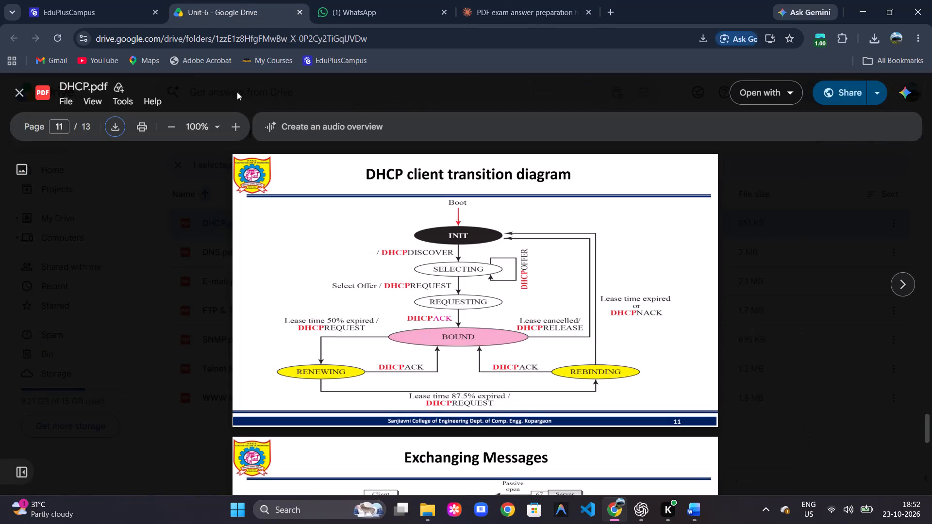
click(23, 94)
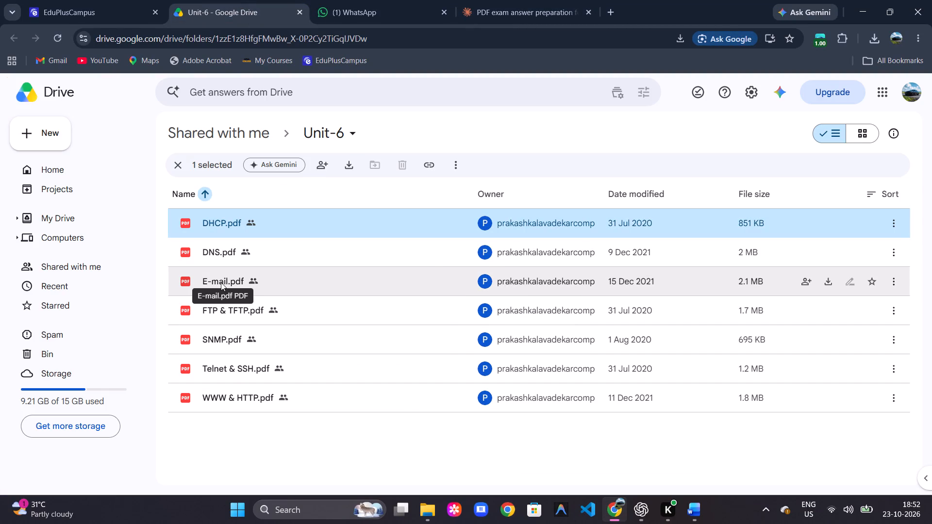
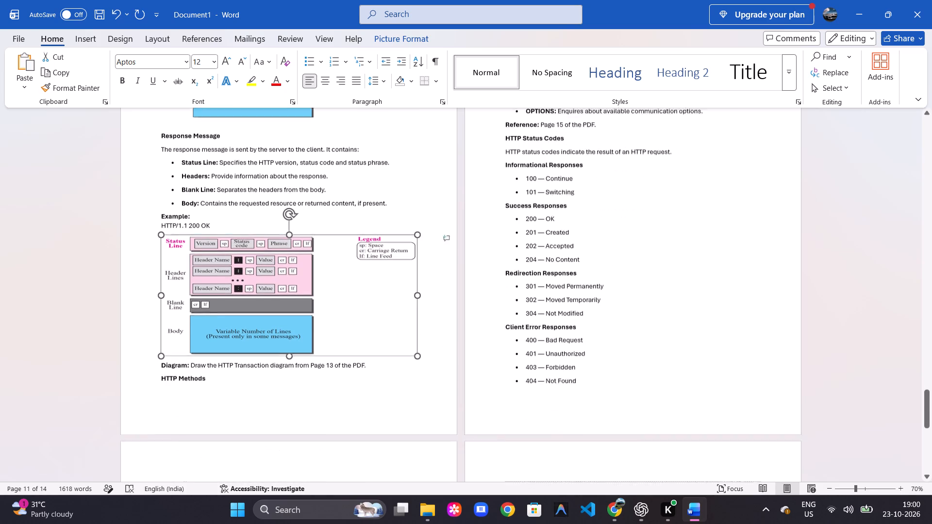
drag(389, 316, 372, 316)
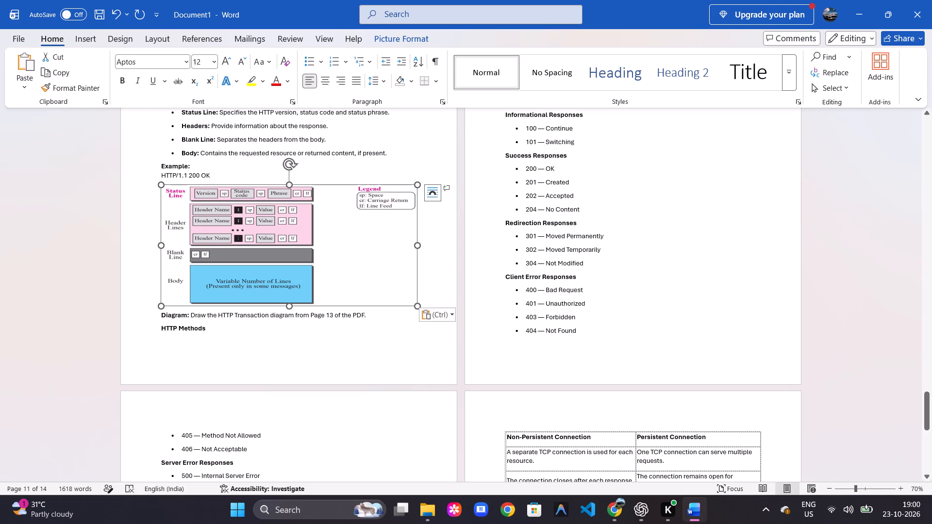
drag(372, 316, 158, 314)
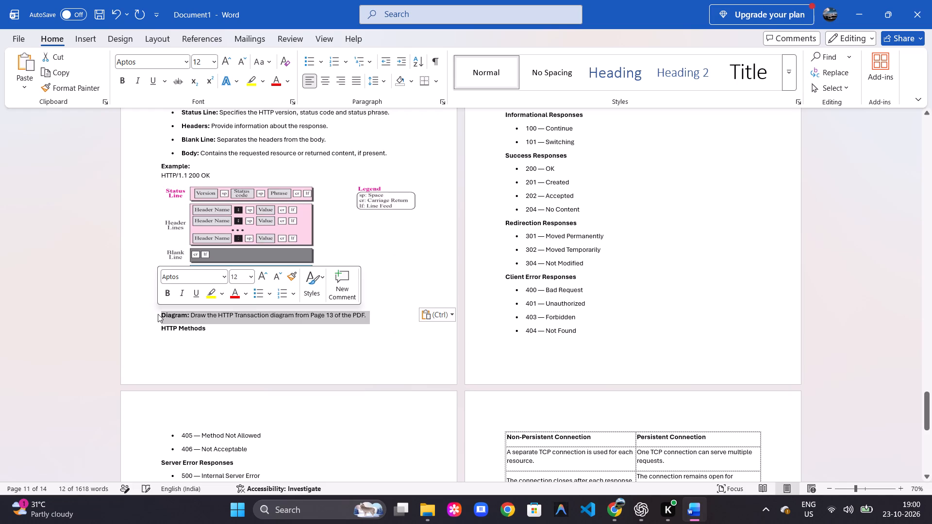
key(BackSpace)
key(BackSpace)
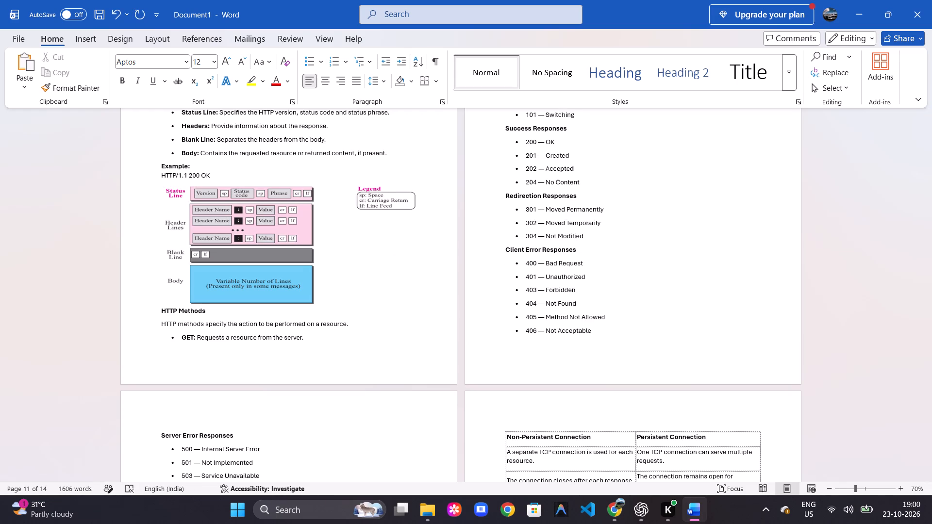
Insert blank lines above the "HTTP Methods" heading so it starts on a new page.
key(Return)
key(Return)
key(Return)
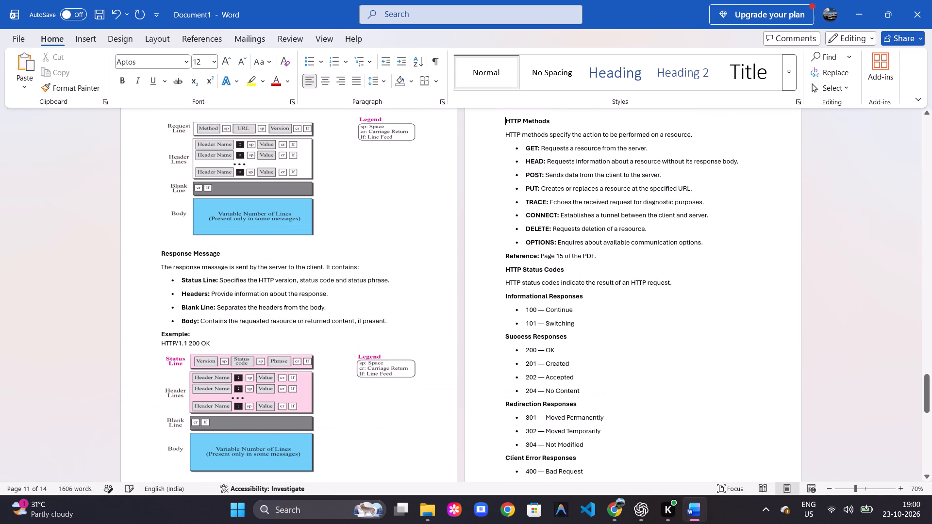
Go back to the WWW & HTTP slides in Chrome and capture the HTTP Transaction diagram from page 13.
scroll(161, 320, up, 4)
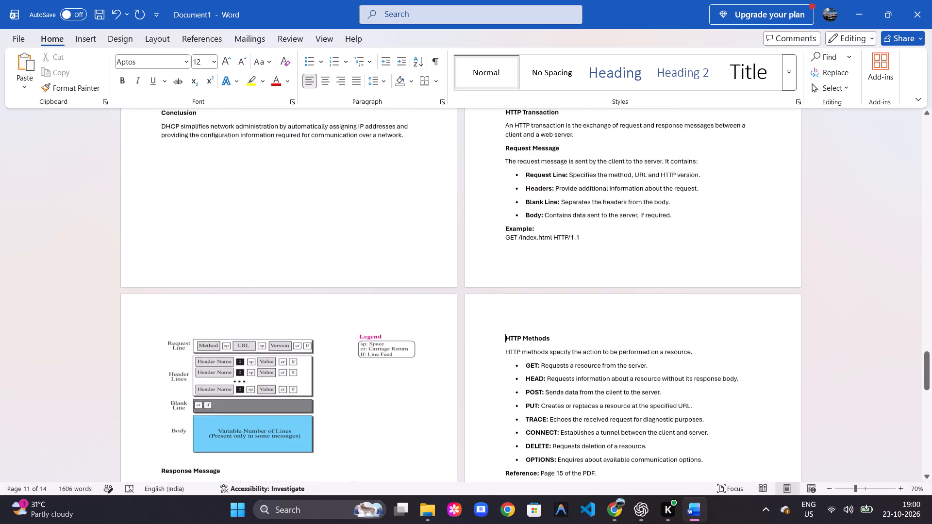
scroll(161, 320, up, 4)
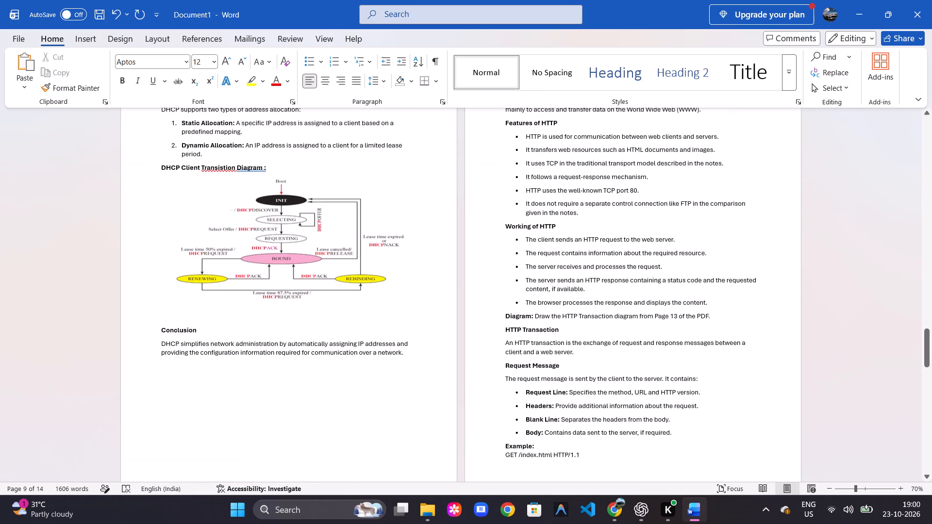
key(alt+Tab)
key(alt+Tab)
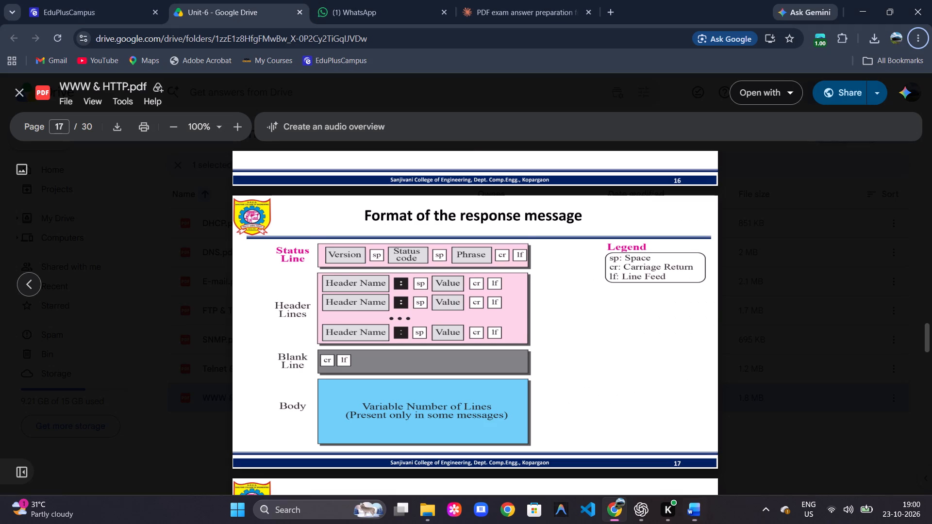
scroll(568, 321, up, 8)
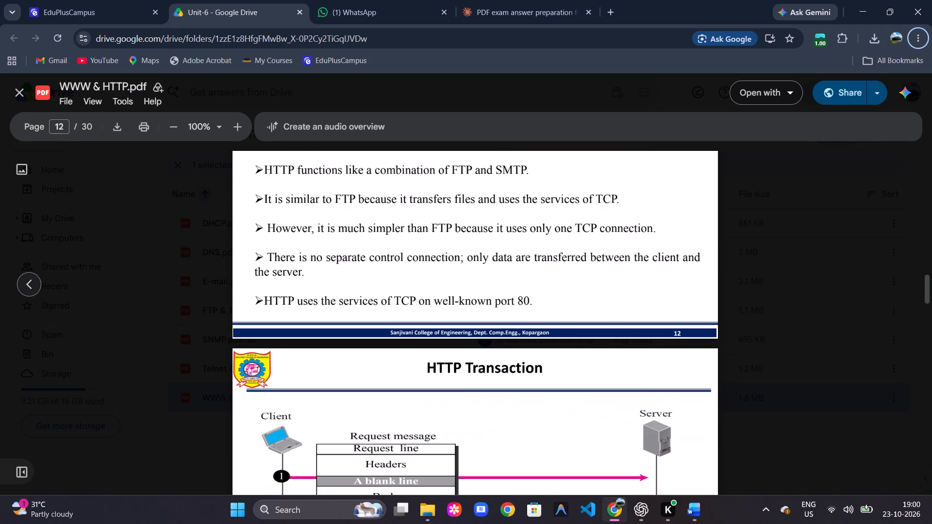
scroll(566, 321, down, 1)
key(Print)
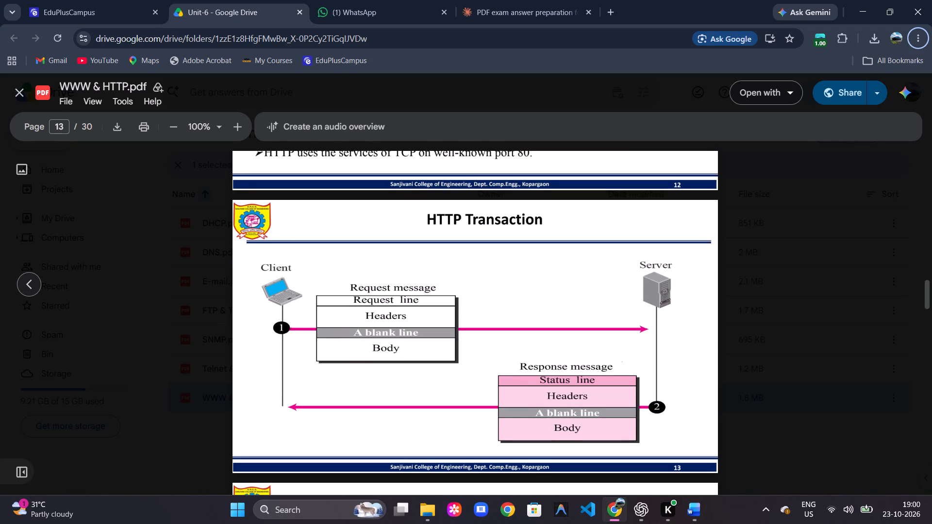
drag(250, 246, 684, 462)
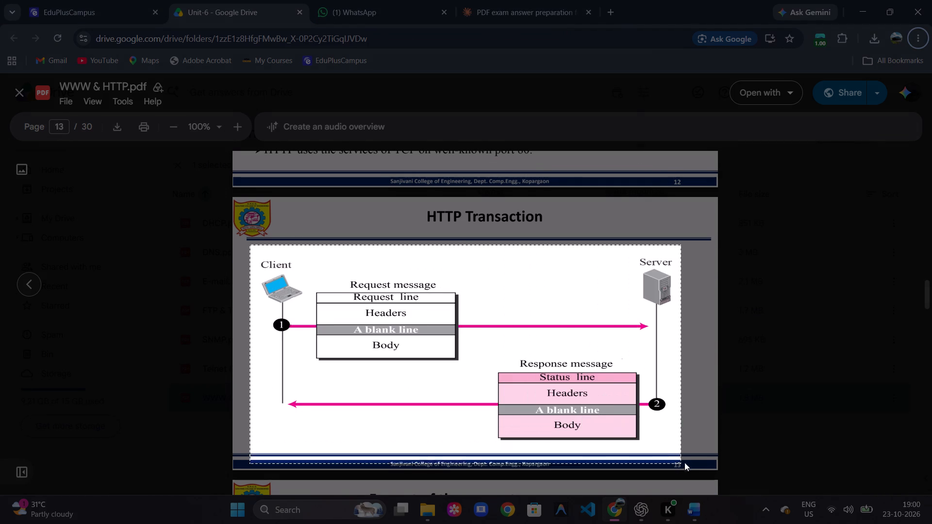
drag(684, 462, 699, 451)
click(699, 451)
Return to Word and delete the "Diagram: Draw the HTTP Transaction diagram" line above the "HTTP Transaction" heading.
key(alt+Tab)
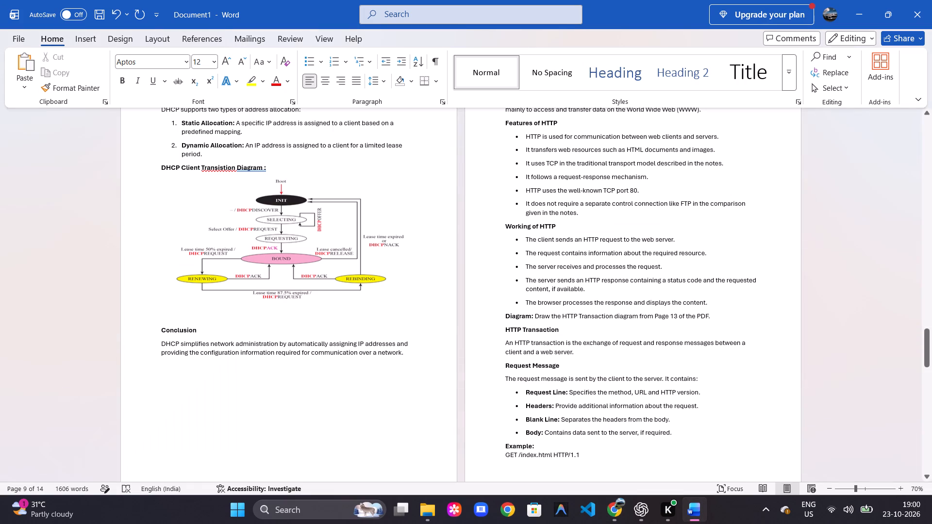
drag(728, 312, 523, 322)
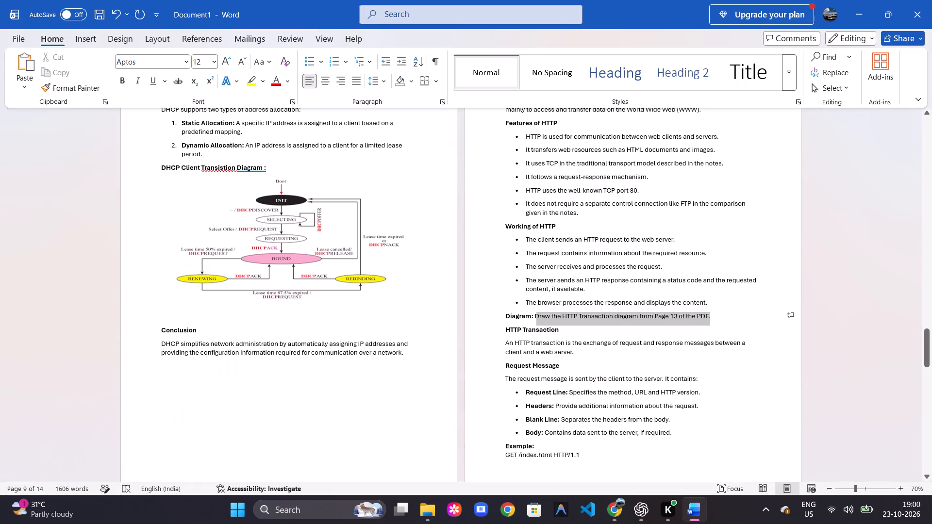
drag(523, 322, 490, 322)
key(BackSpace)
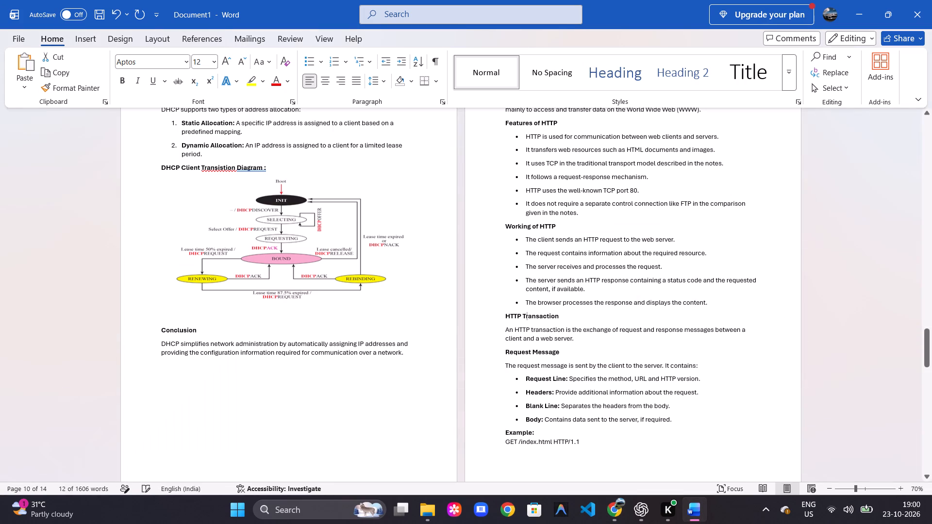
Paste the captured diagram on a new line below the HTTP Transaction description.
click(585, 338)
key(Return)
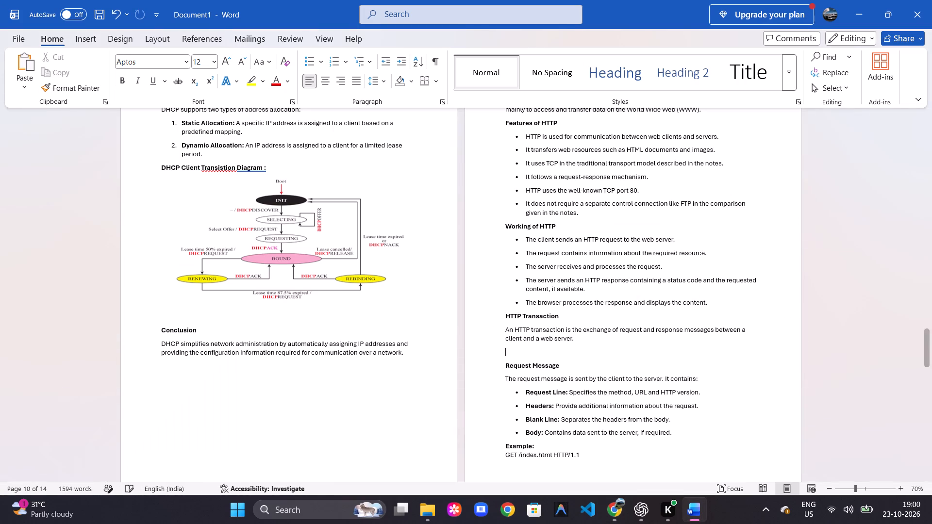
key(ctrl+v)
Set the HTTP transaction diagram's text wrapping to Top and Bottom.
click(309, 396)
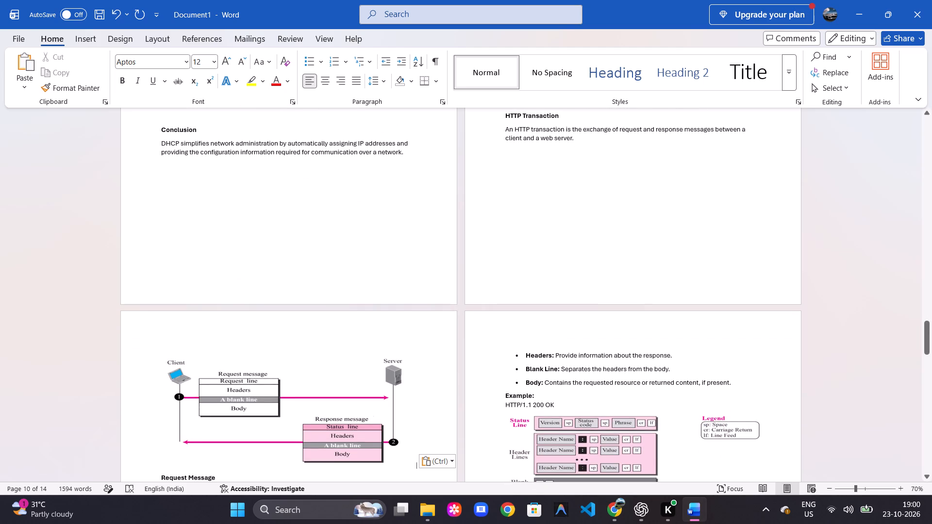
click(429, 368)
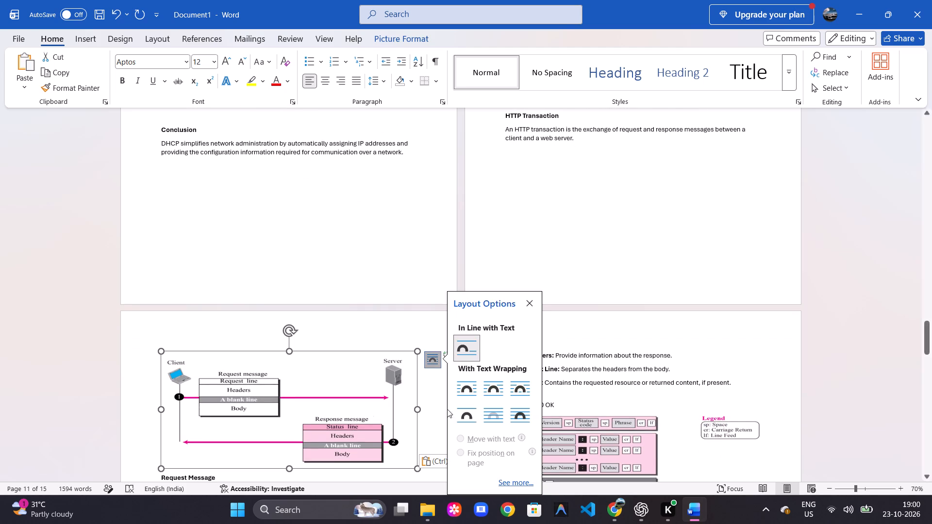
click(462, 416)
Shrink the HTTP transaction diagram by narrowing it from both sides and reducing its height.
click(378, 405)
drag(417, 411, 407, 417)
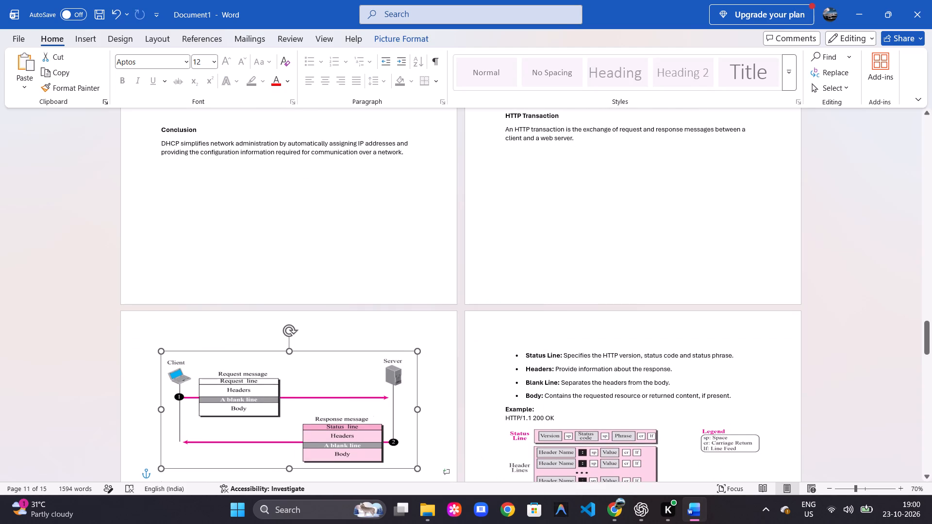
drag(407, 417, 331, 419)
drag(160, 412, 218, 424)
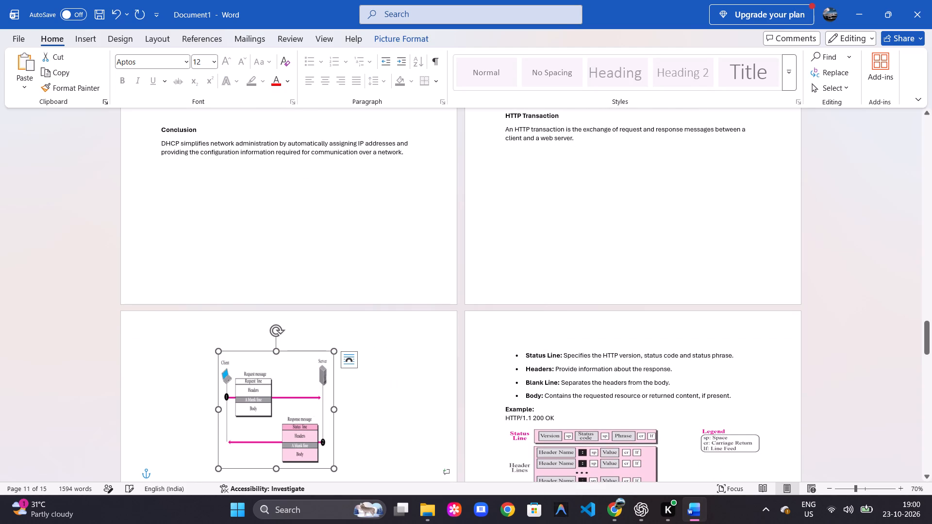
drag(273, 467, 279, 426)
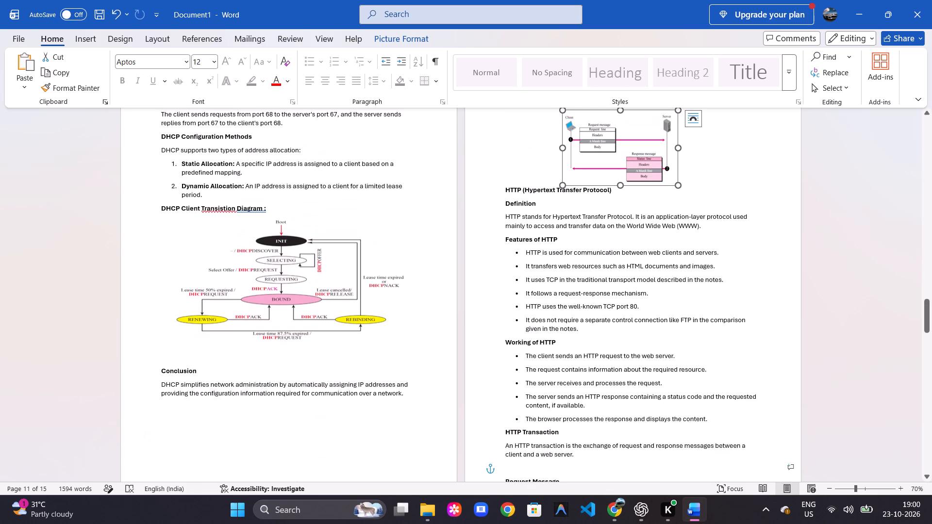
Move the HTTP transaction diagram between the HTTP Transaction description and the "Request Message" heading.
scroll(741, 266, up, 1)
drag(636, 202, 636, 203)
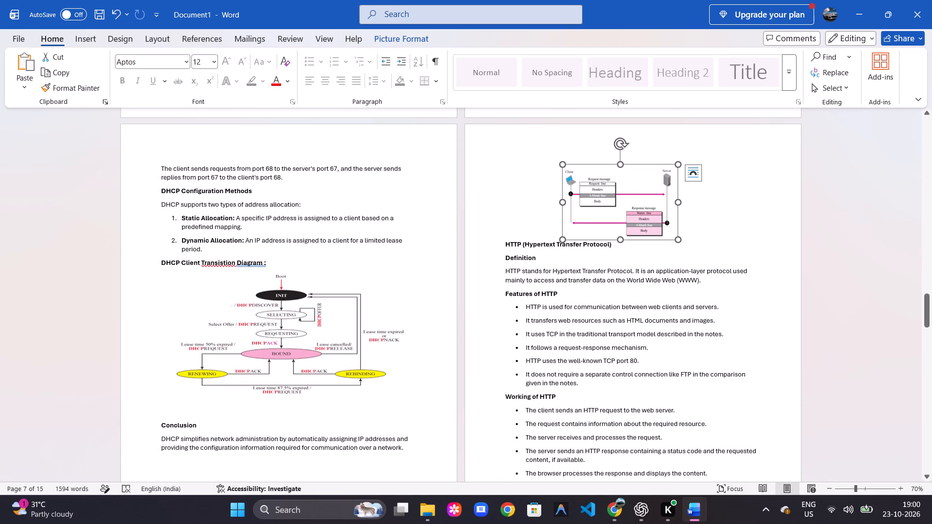
drag(636, 203, 674, 339)
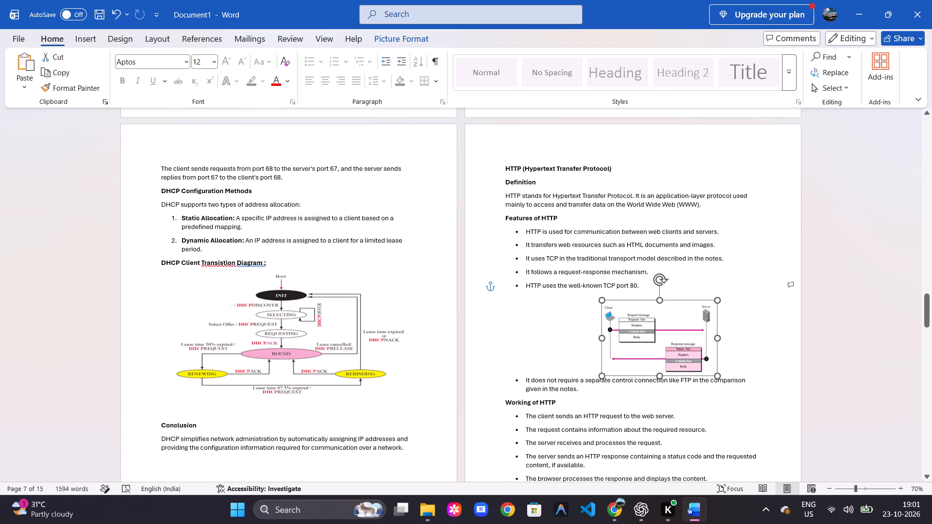
drag(674, 339, 548, 472)
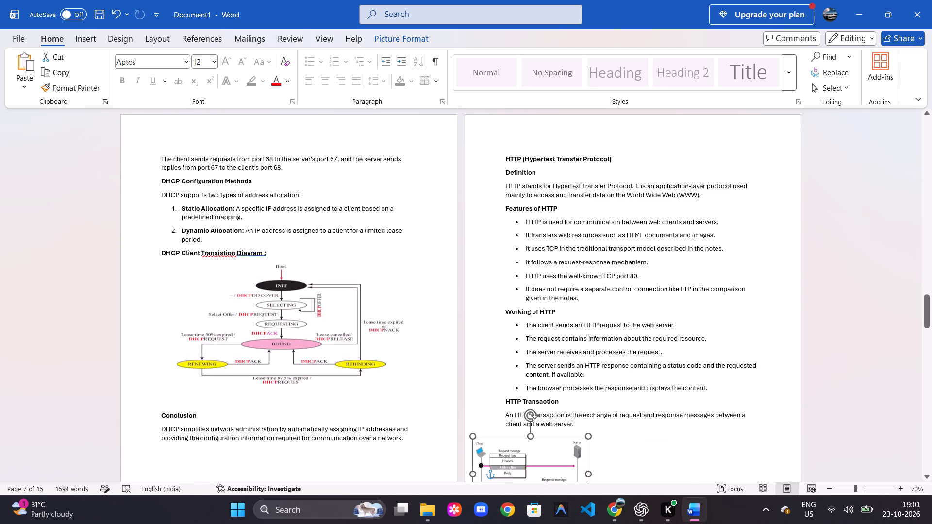
drag(548, 472, 638, 446)
scroll(638, 409, down, 3)
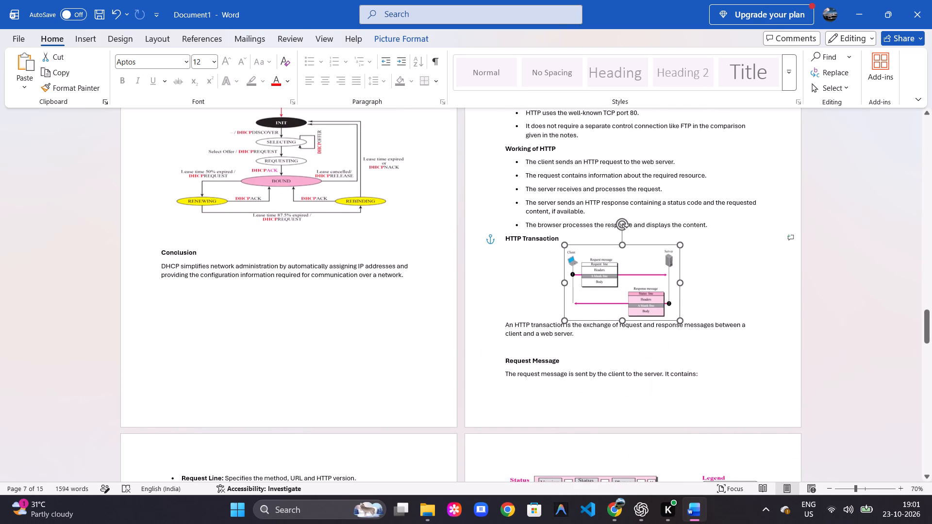
drag(642, 267, 642, 291)
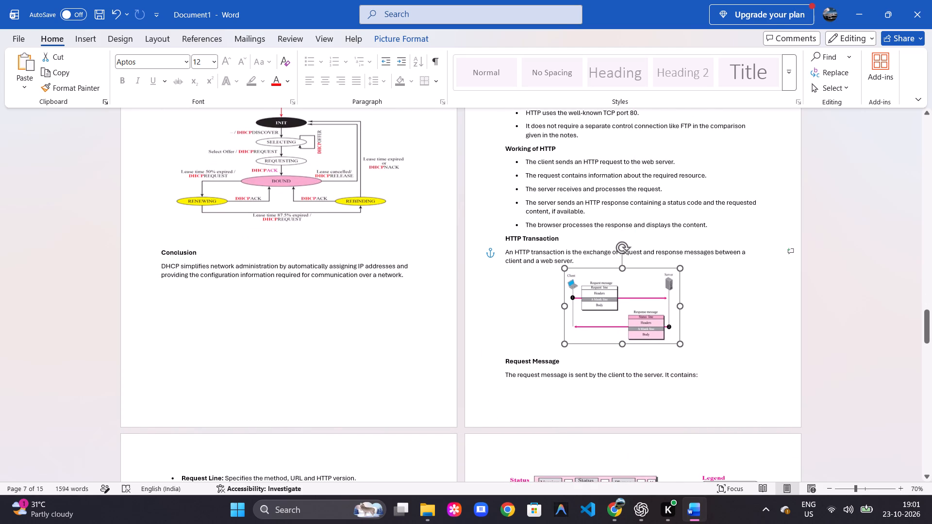
drag(642, 291, 640, 317)
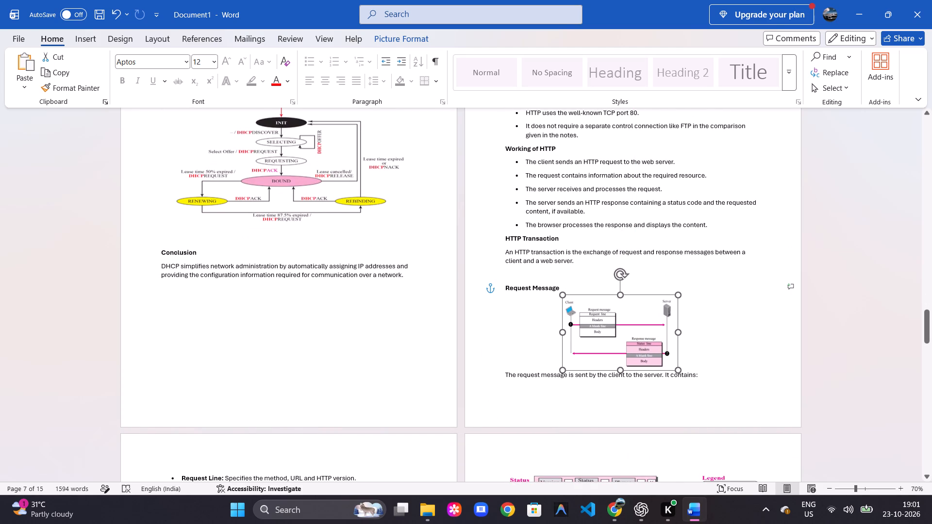
drag(640, 317, 637, 307)
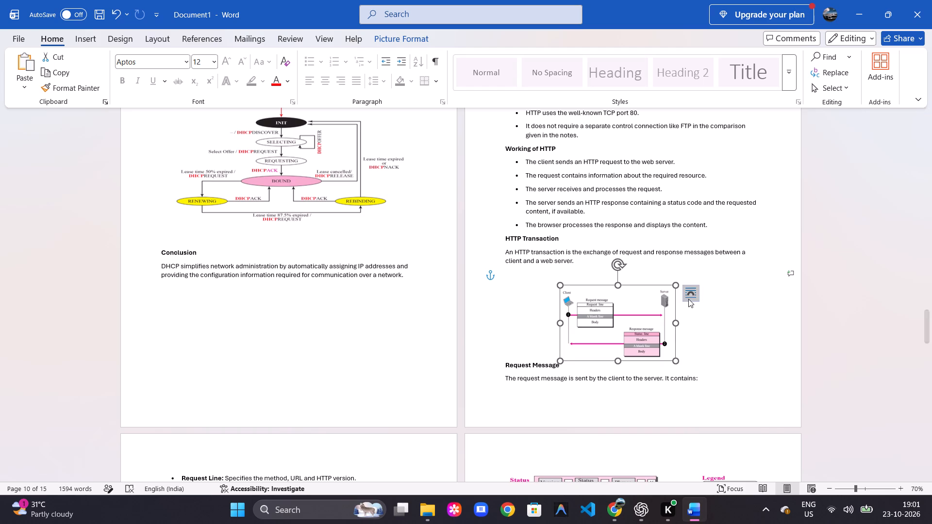
Set the HTTP transaction diagram's layout to Top and Bottom wrapping with its position fixed on the page.
click(688, 299)
click(773, 402)
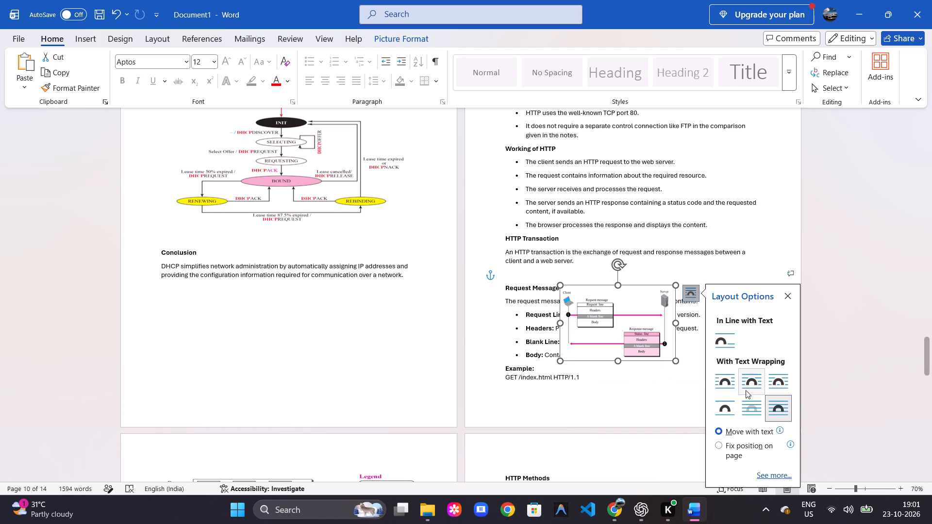
click(732, 383)
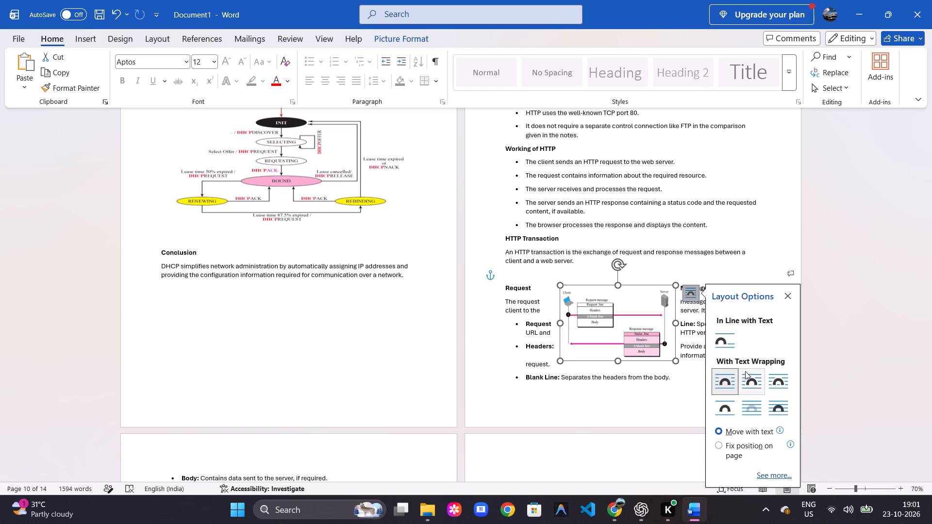
click(746, 372)
click(726, 416)
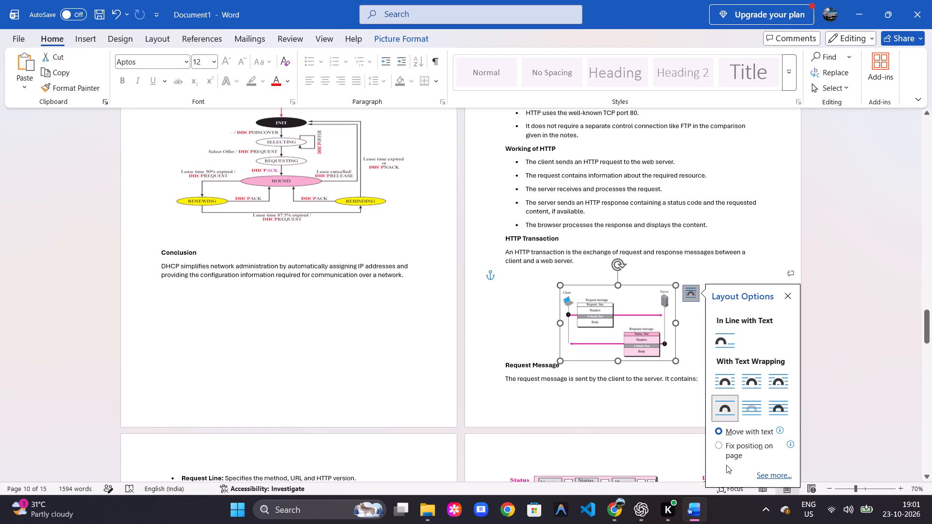
click(725, 451)
Reposition the HTTP transaction diagram near the page centre, just below the HTTP Transaction description and clear of the "Request Message" heading.
click(654, 331)
drag(654, 334, 643, 337)
drag(645, 331, 673, 318)
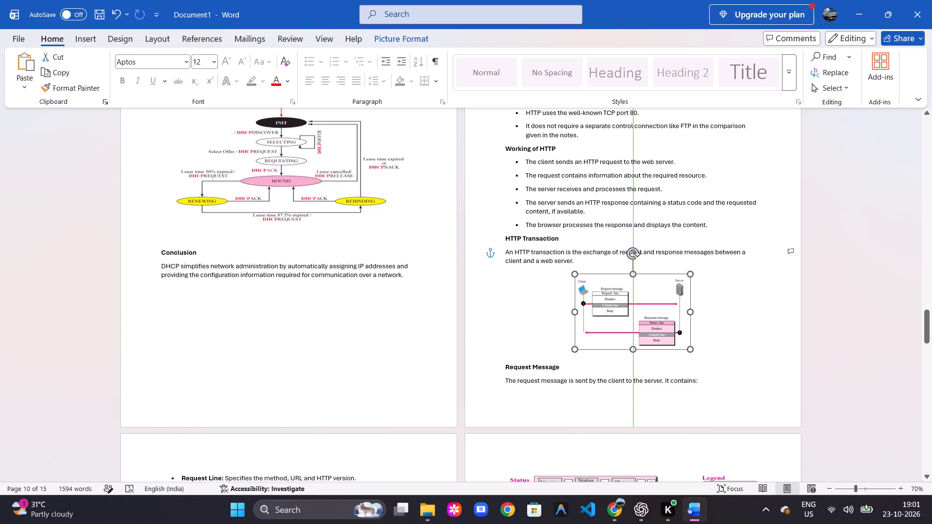
drag(673, 318, 663, 316)
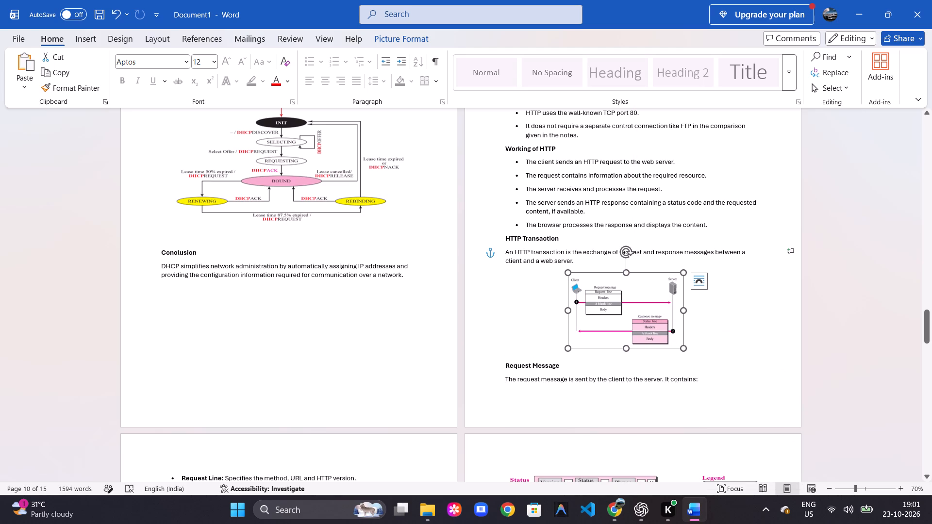
Enlarge the HTTP transaction diagram in height and on both sides, and recentre it just below the HTTP Transaction description.
drag(624, 348, 625, 374)
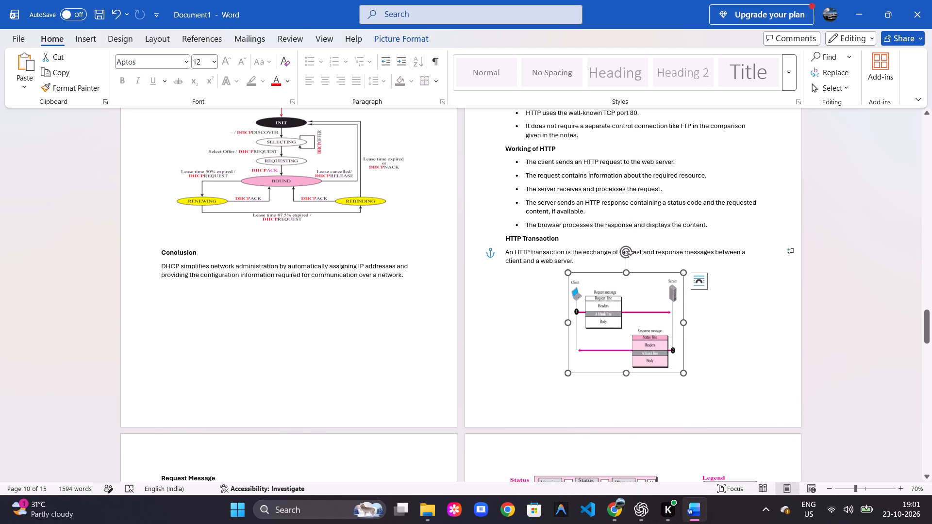
drag(569, 323, 500, 329)
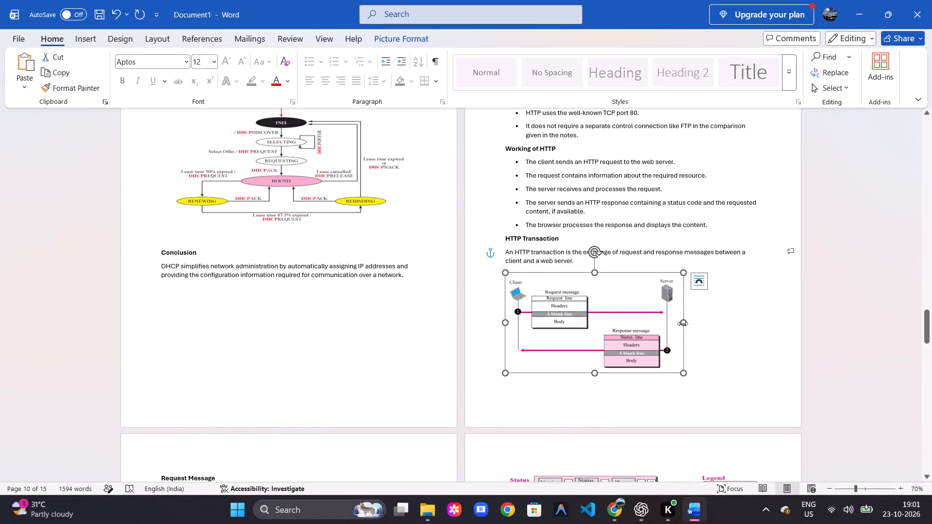
drag(682, 324, 735, 324)
drag(642, 313, 661, 319)
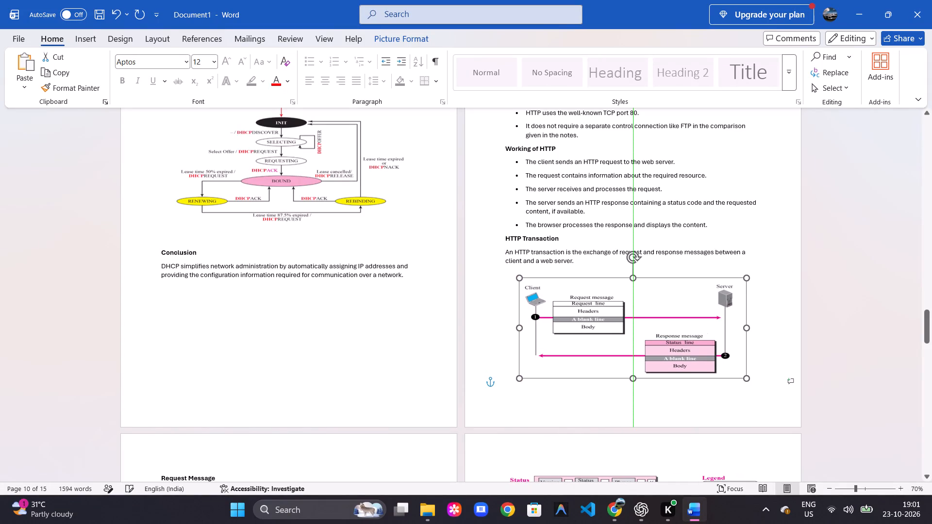
drag(661, 319, 661, 312)
Remove the blank line between the response message diagram and the "HTTP Methods" heading.
scroll(646, 314, down, 2)
scroll(448, 343, down, 2)
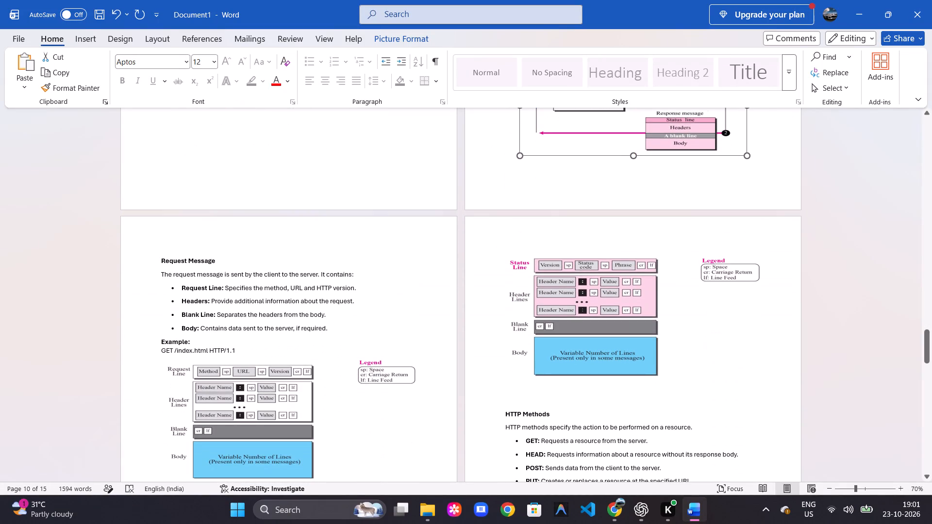
scroll(433, 344, down, 3)
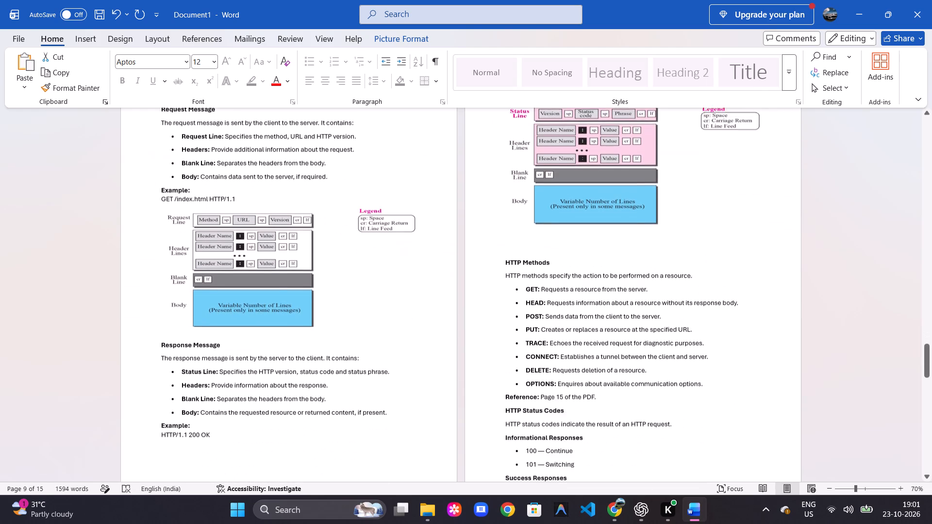
scroll(433, 344, down, 2)
scroll(433, 344, up, 4)
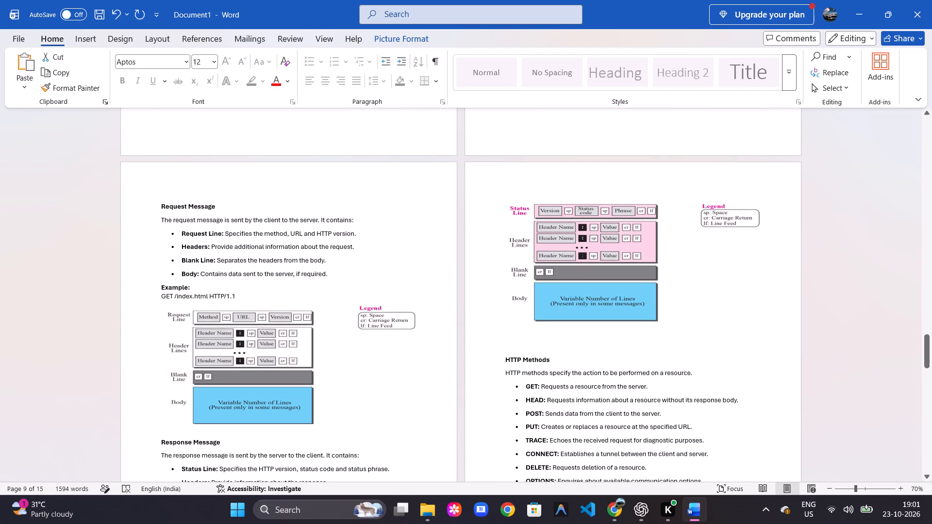
click(504, 362)
key(BackSpace)
Delete the line "Reference: Page 15 of the PDF." at the end of the HTTP Methods list.
scroll(506, 399, down, 3)
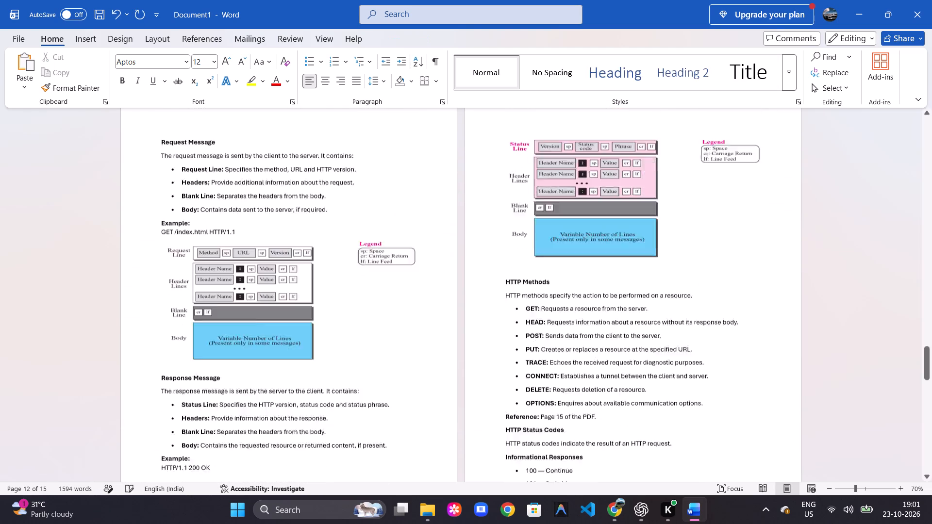
drag(615, 319, 545, 319)
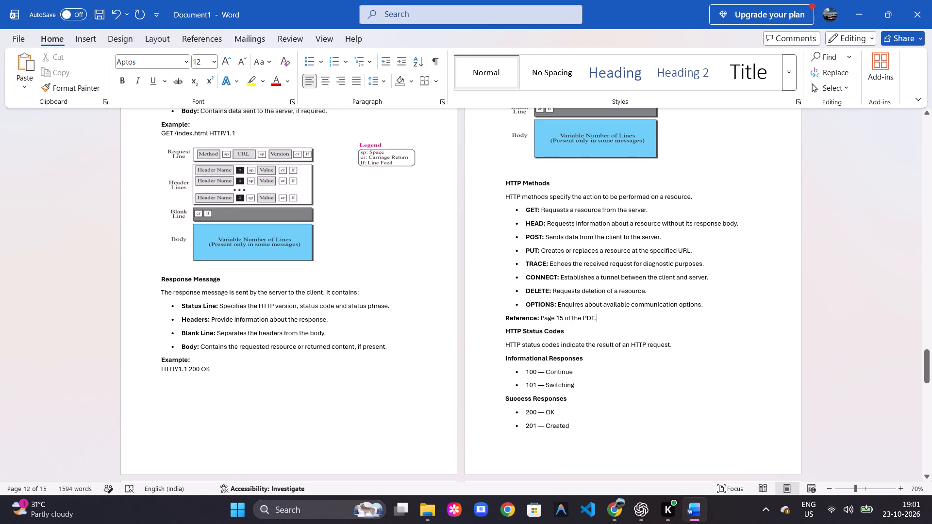
drag(545, 319, 460, 324)
click(586, 321)
drag(603, 317, 477, 316)
key(BackSpace)
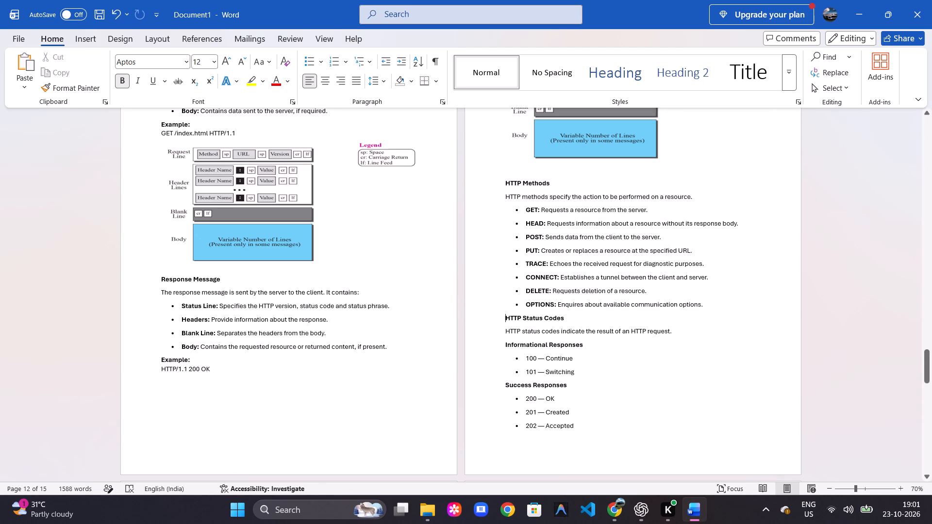
Delete the placeholder line "Diagram: Draw from Page 27 of the PDF." in the Non-Persistent Connection section.
scroll(577, 333, down, 3)
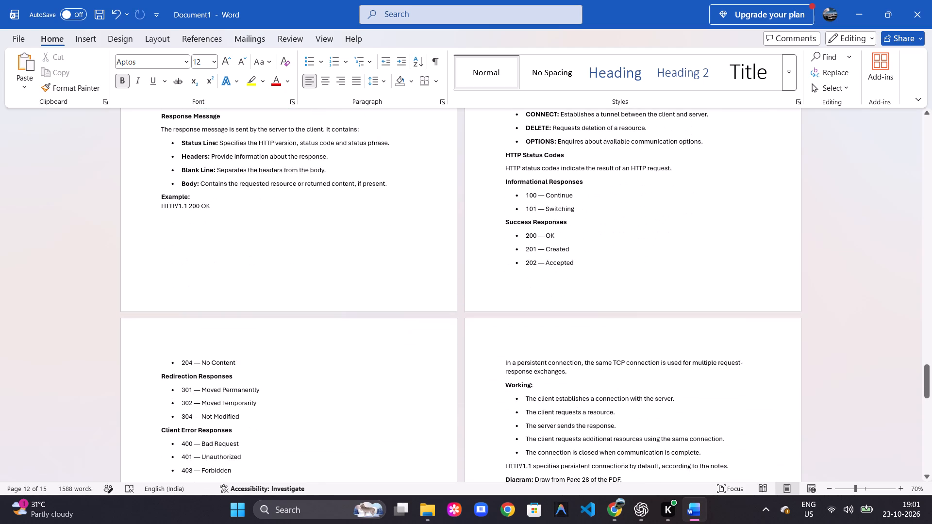
scroll(576, 336, down, 7)
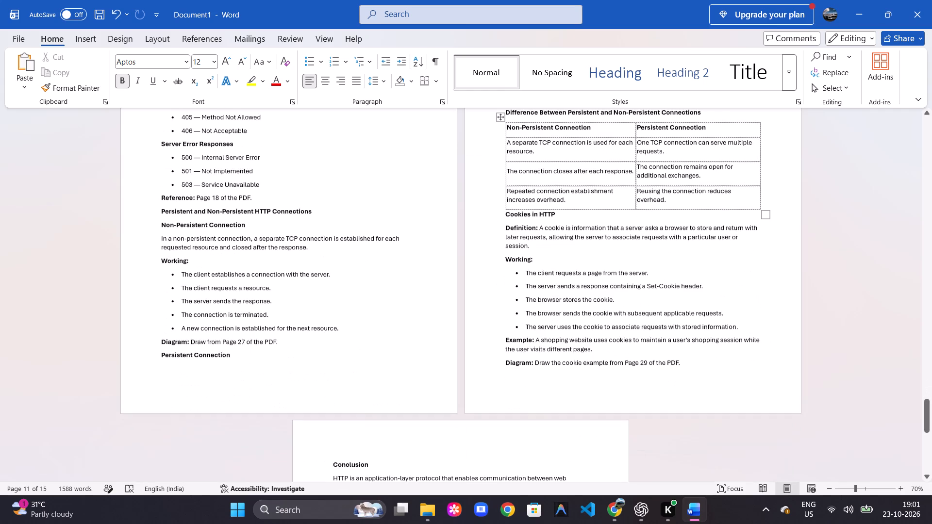
drag(302, 340, 153, 339)
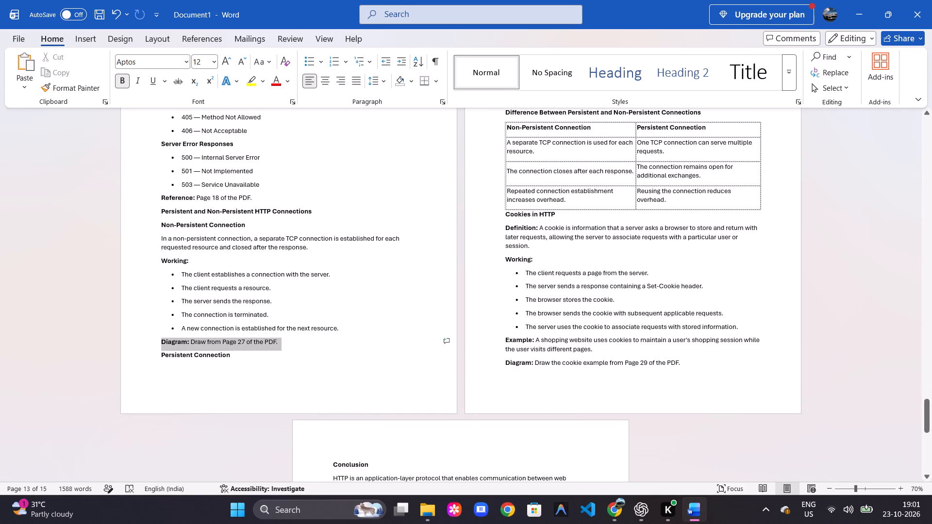
drag(153, 339, 137, 338)
key(BackSpace)
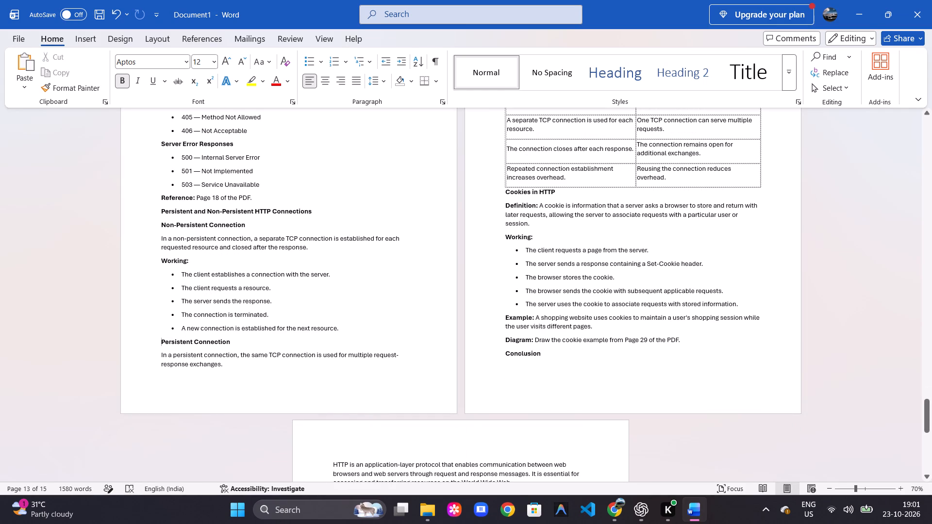
Delete the line "Reference: Page 18 of the PDF." below the Server Error Responses list.
drag(263, 202, 152, 198)
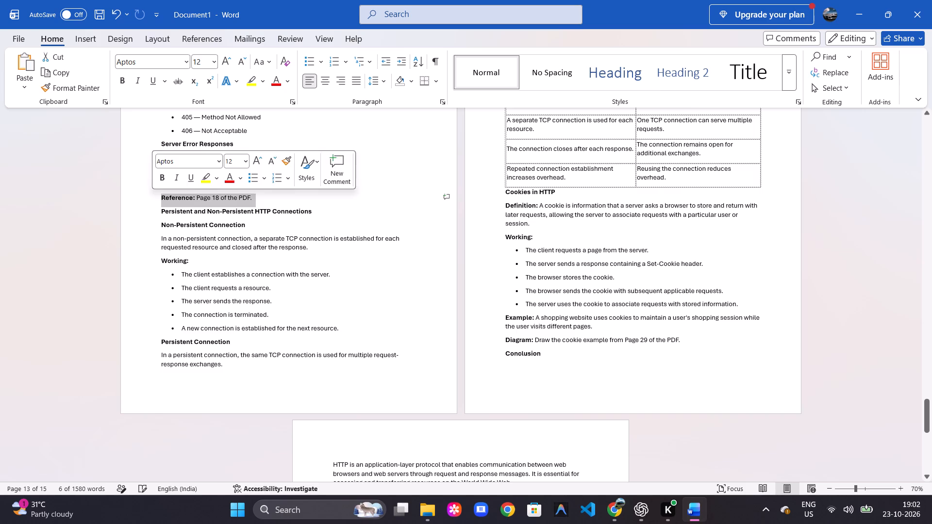
key(BackSpace)
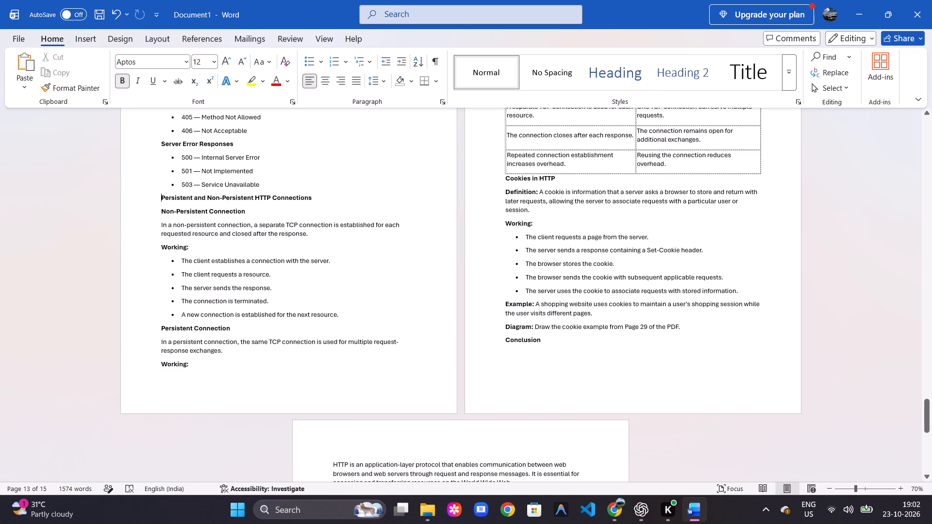
Switch to WWW & HTTP.pdf in Chrome and look through slides 13 to 30 for the connection and cookie diagrams.
key(alt+Tab)
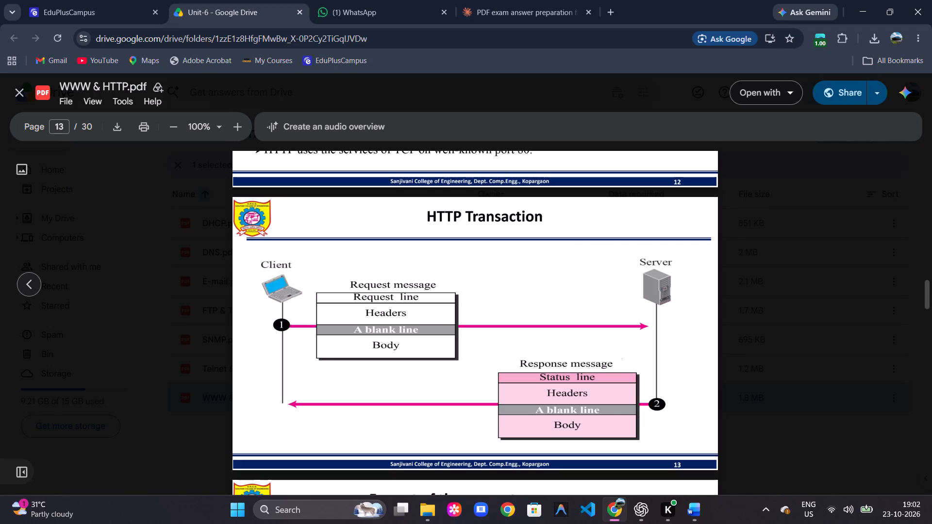
scroll(297, 312, down, 14)
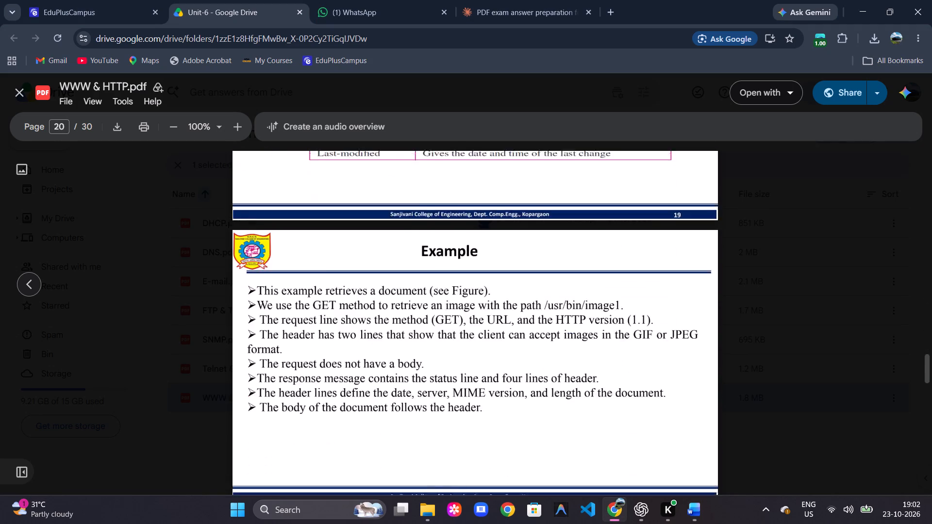
scroll(293, 312, down, 7)
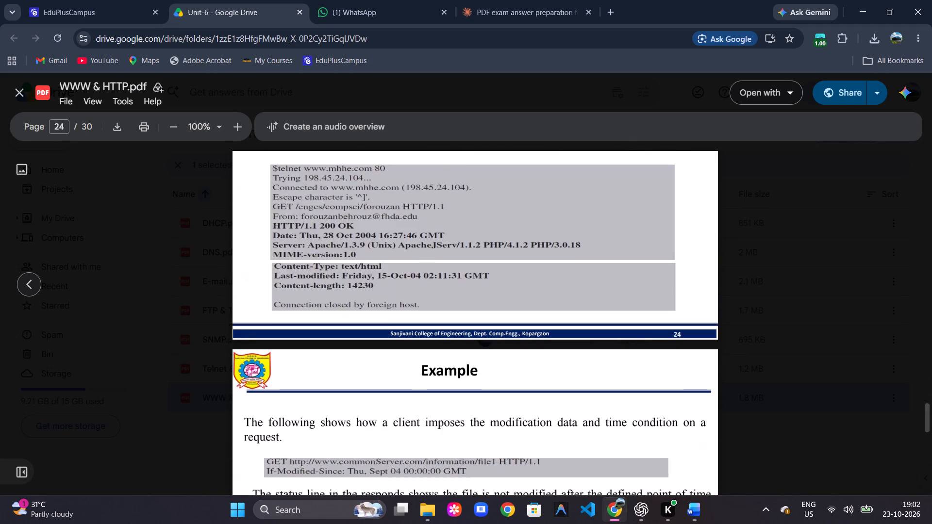
scroll(293, 312, down, 8)
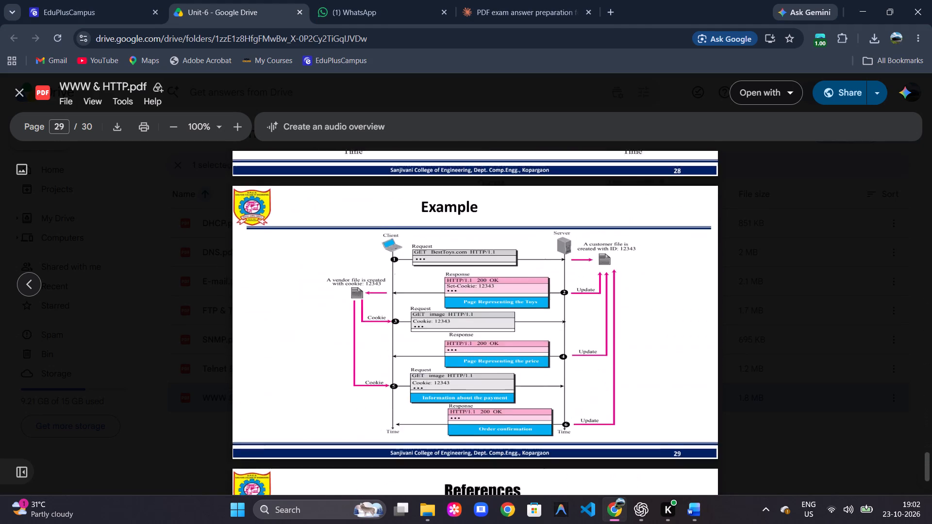
scroll(292, 312, down, 2)
Back in the Word notes, insert an empty line before the "Working:" heading of the Persistent Connection section.
key(alt+Tab)
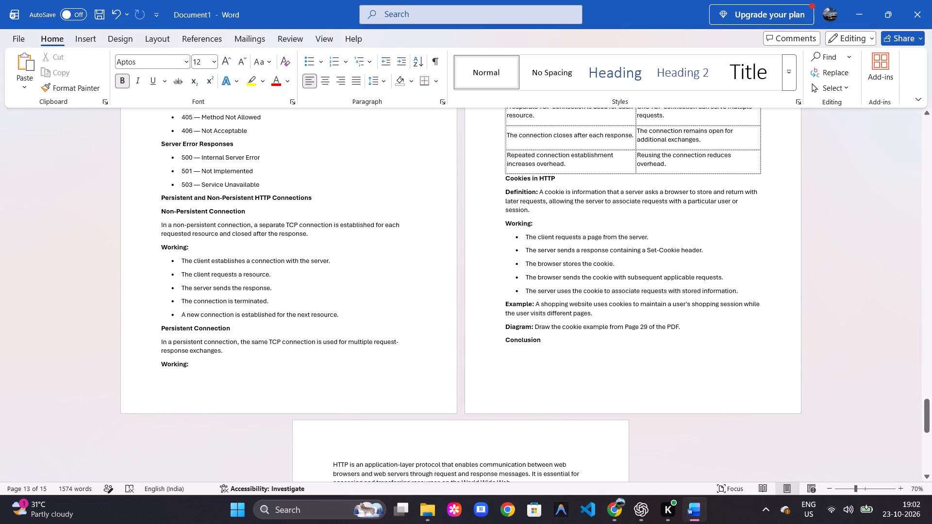
click(161, 361)
key(Return)
scroll(151, 354, down, 2)
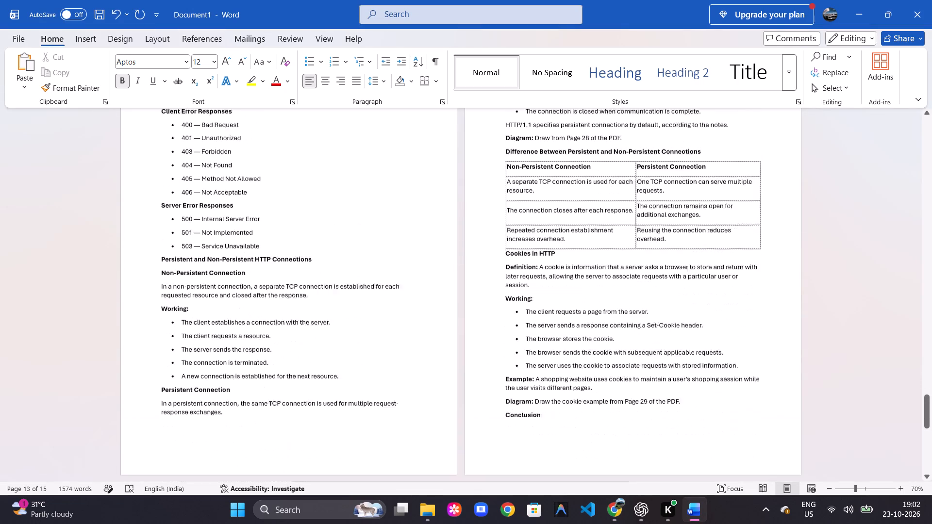
scroll(151, 354, up, 2)
Examine slides 26 and 27 of WWW & HTTP.pdf and compare them with the Non-Persistent Connection section in Word.
key(alt+Tab)
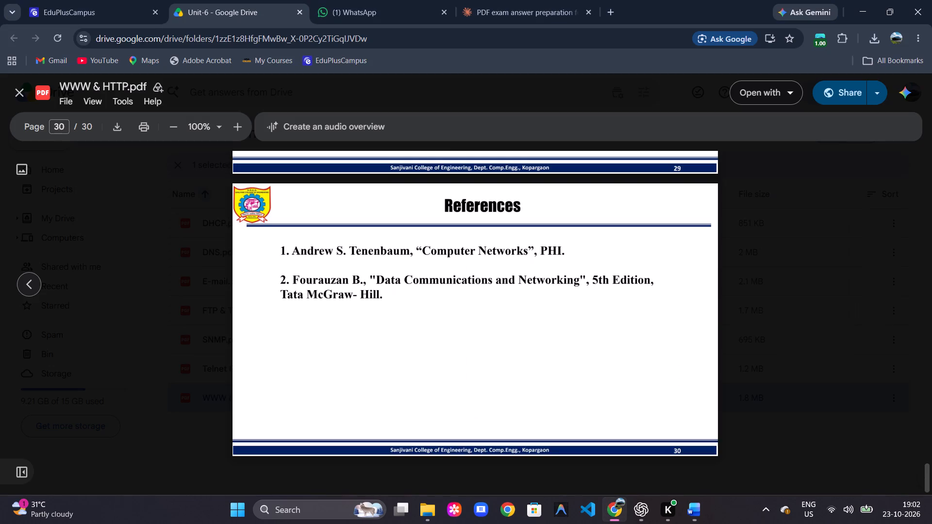
scroll(496, 286, up, 6)
scroll(495, 286, down, 2)
scroll(495, 286, up, 1)
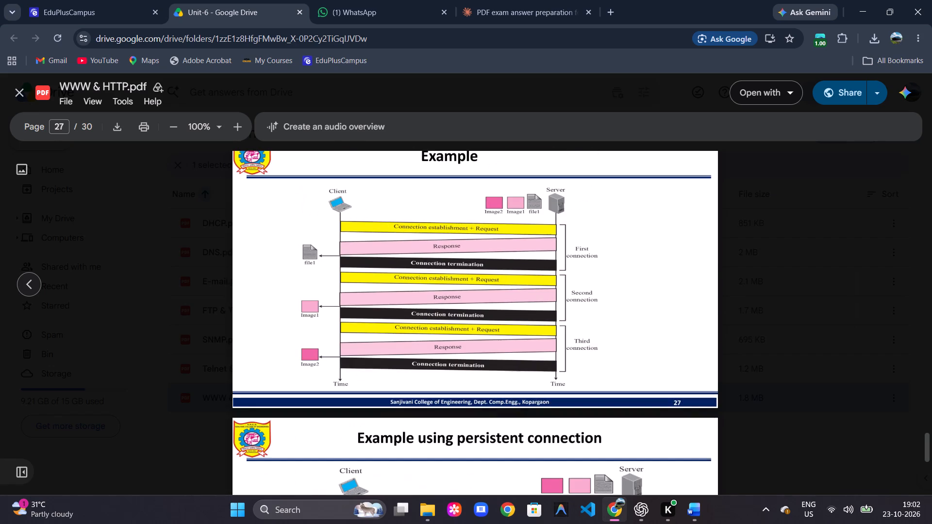
scroll(495, 286, up, 1)
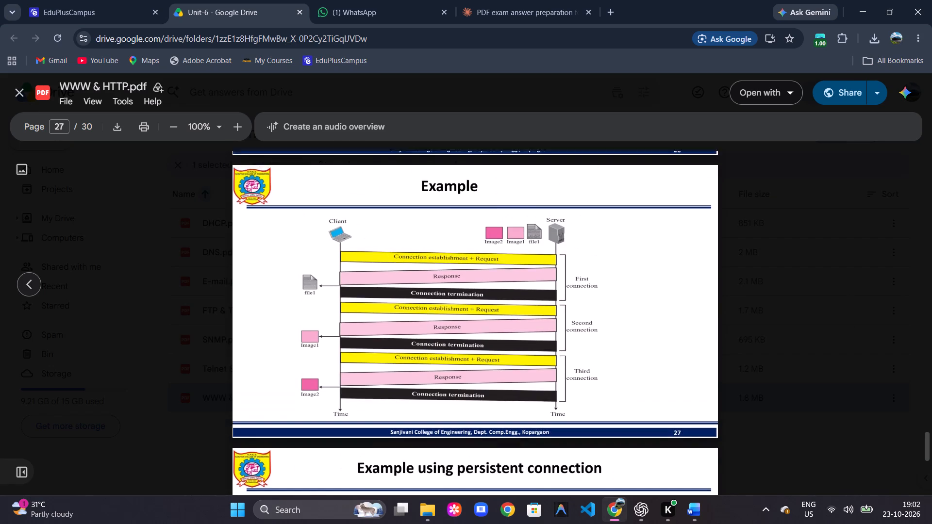
scroll(495, 286, up, 1)
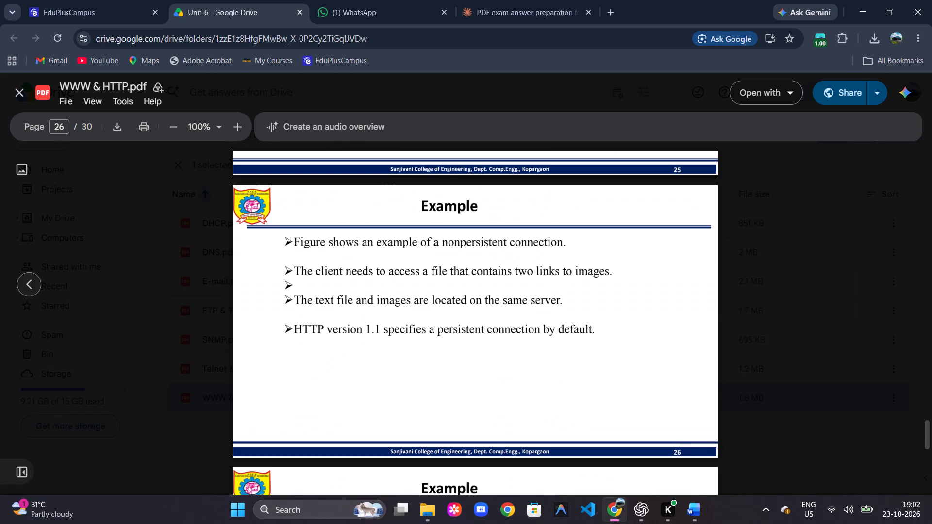
scroll(495, 286, up, 1)
scroll(495, 286, down, 1)
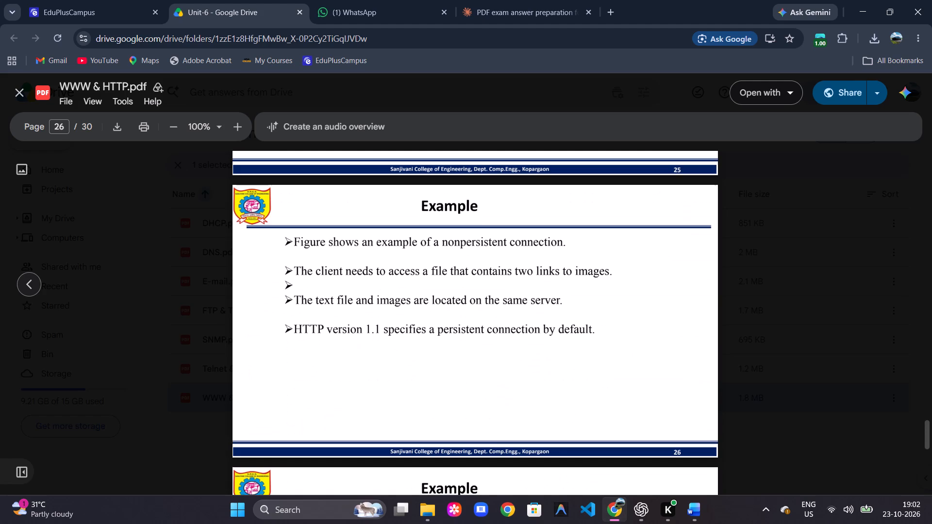
scroll(495, 286, down, 2)
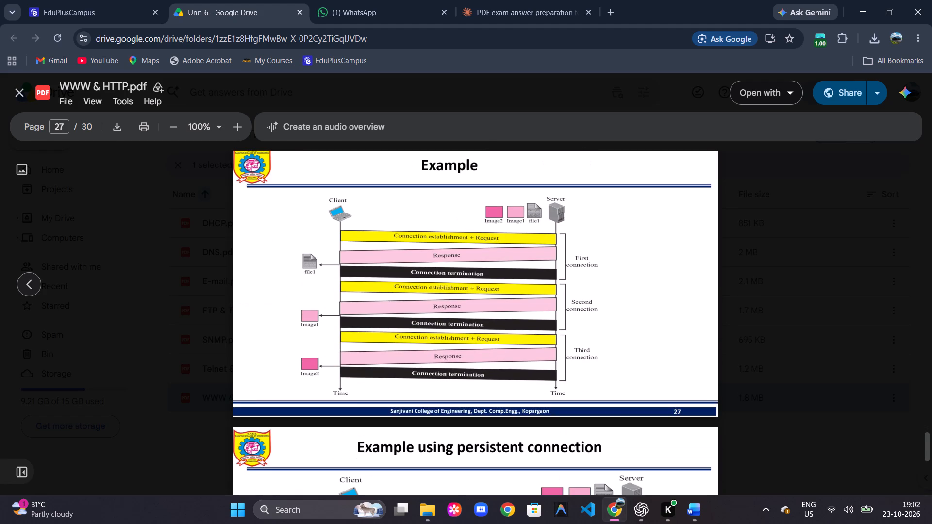
key(alt+Tab)
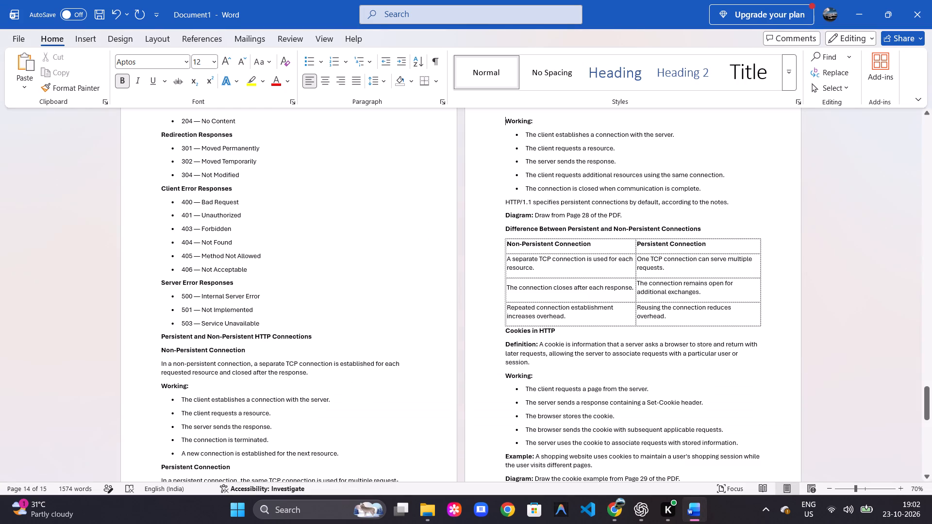
scroll(623, 212, down, 2)
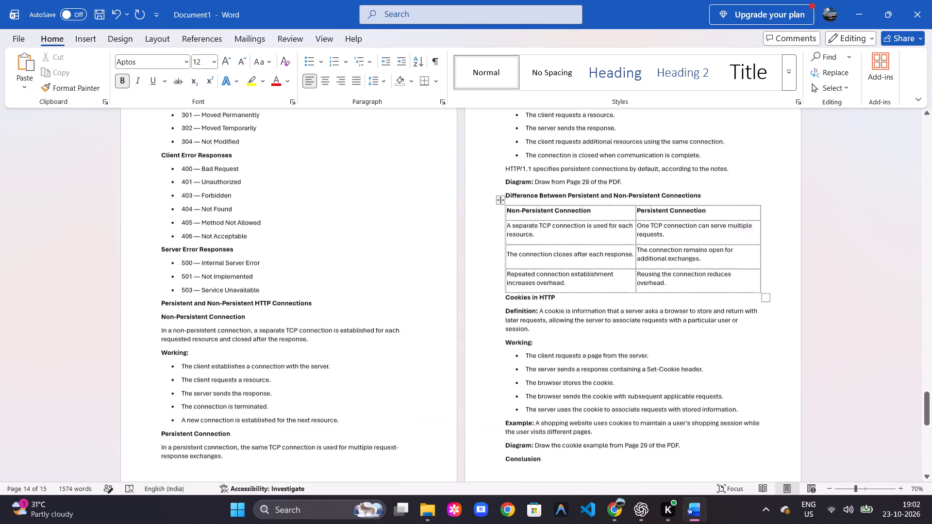
Capture the full client-server connection diagram from slide 27 of WWW & HTTP.pdf as a screen snip and return to Word.
key(alt+Tab)
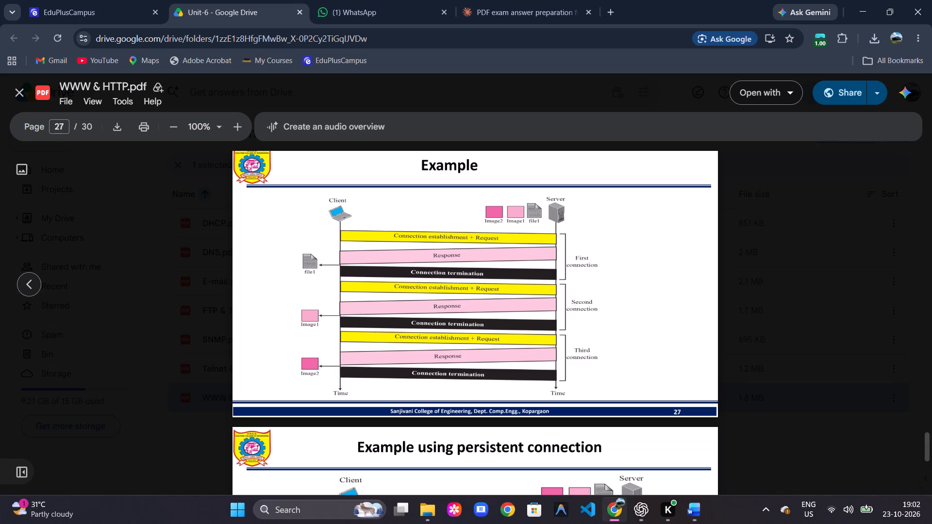
key(Print)
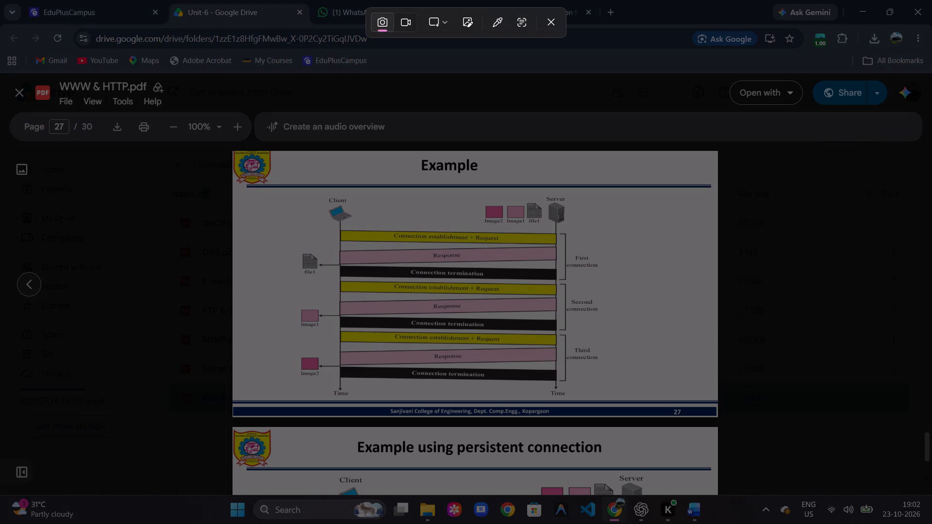
drag(279, 192, 550, 353)
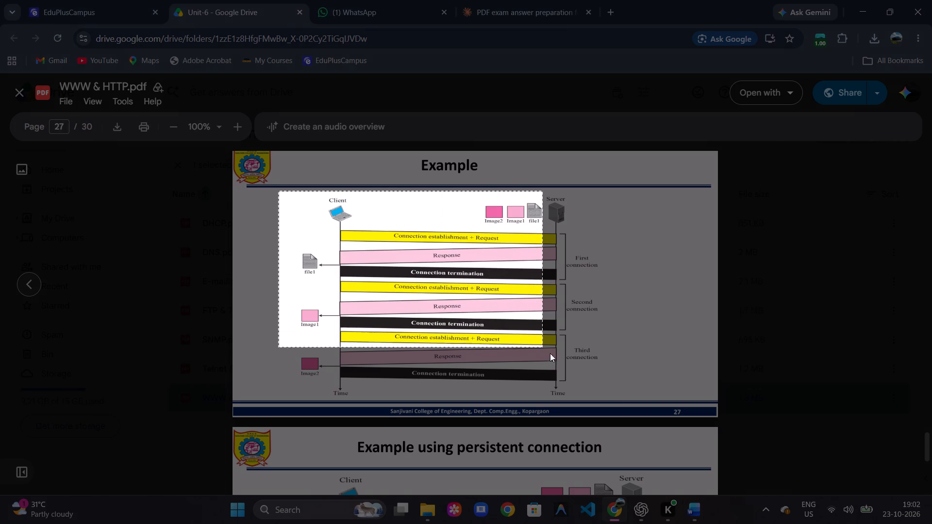
drag(550, 353, 611, 397)
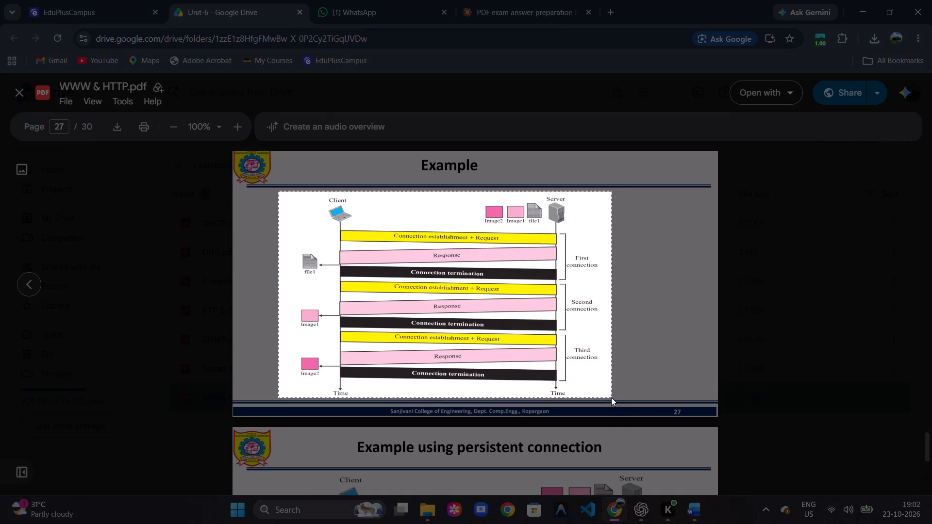
drag(611, 397, 610, 397)
key(alt+Tab)
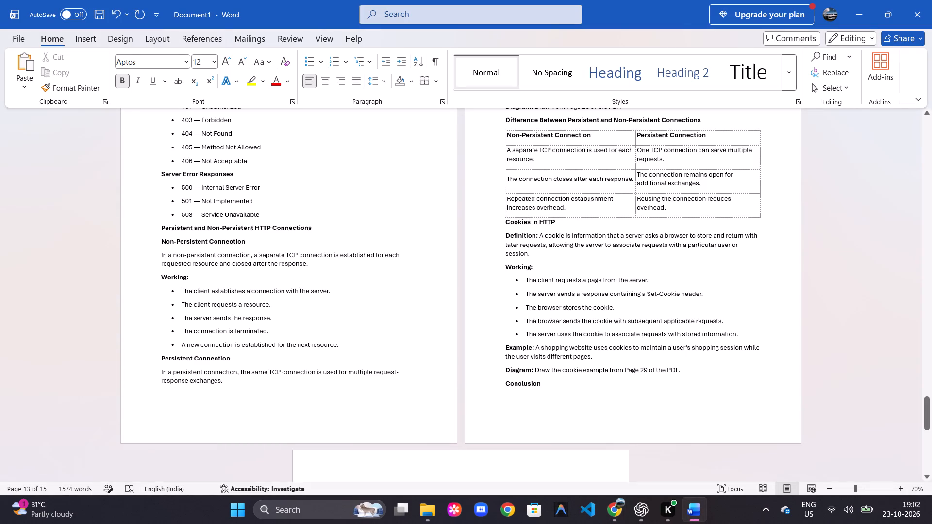
Paste the captured diagram on a new line below the Working list of the Non-Persistent Connection section.
click(380, 347)
key(Return)
key(Return)
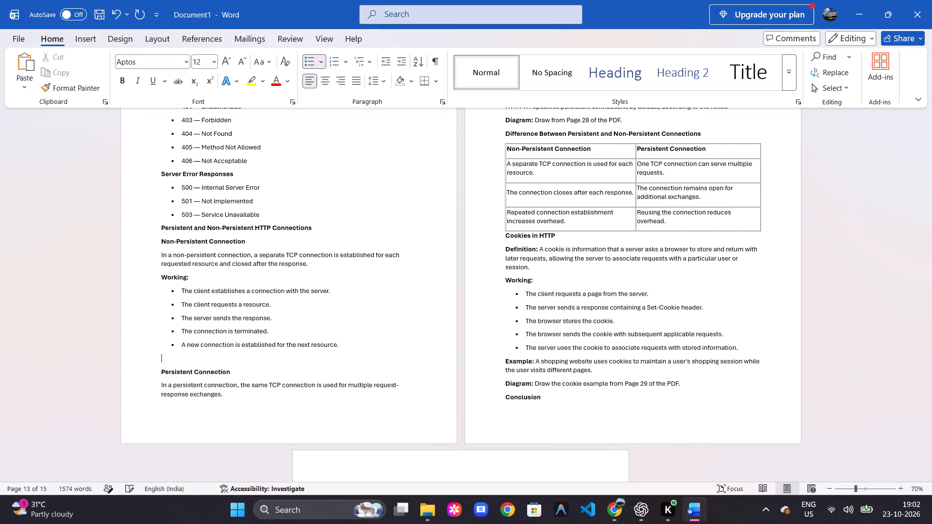
key(ctrl+v)
scroll(366, 347, up, 2)
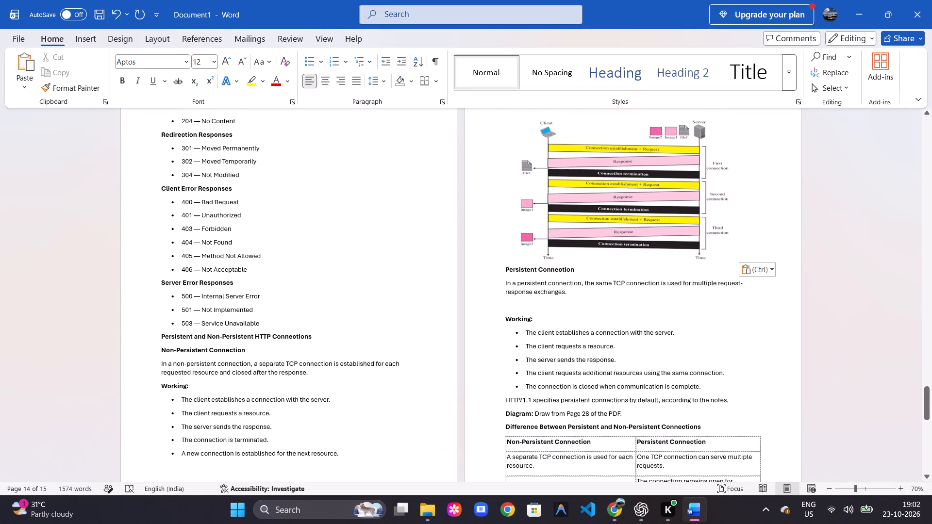
click(625, 216)
drag(622, 216, 620, 210)
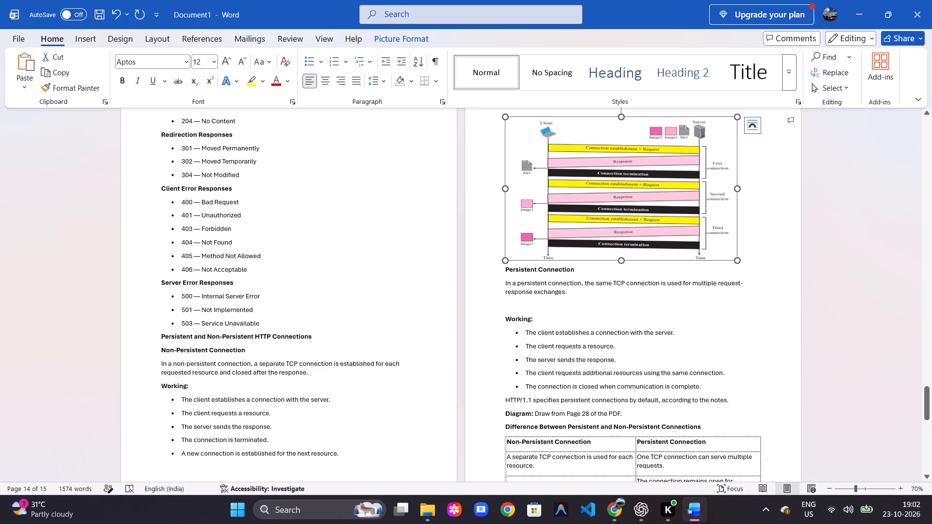
Remove the empty line above the "Working:" heading in the Persistent Connection section.
click(539, 304)
key(BackSpace)
Delete the placeholder text "Diagram: Draw from Page 28 of the PDF." above the connection comparison heading.
scroll(554, 322, down, 1)
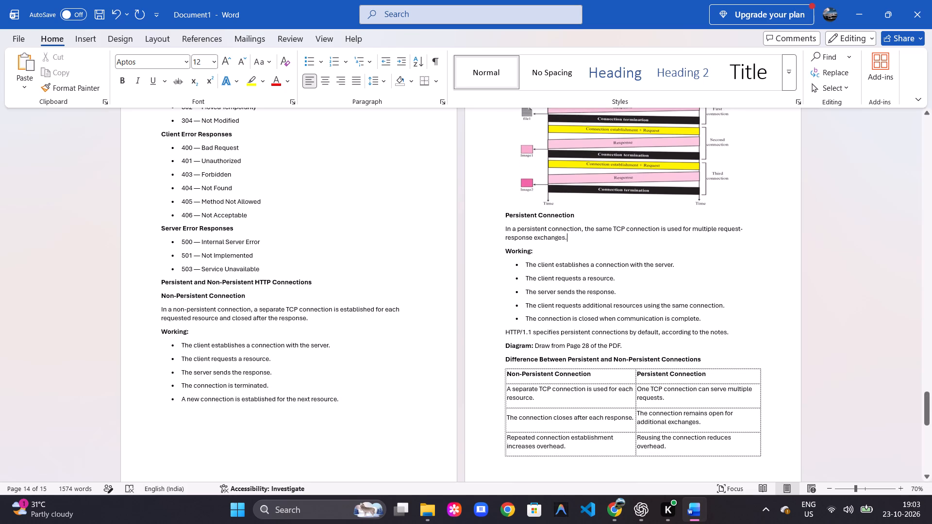
drag(634, 352, 485, 346)
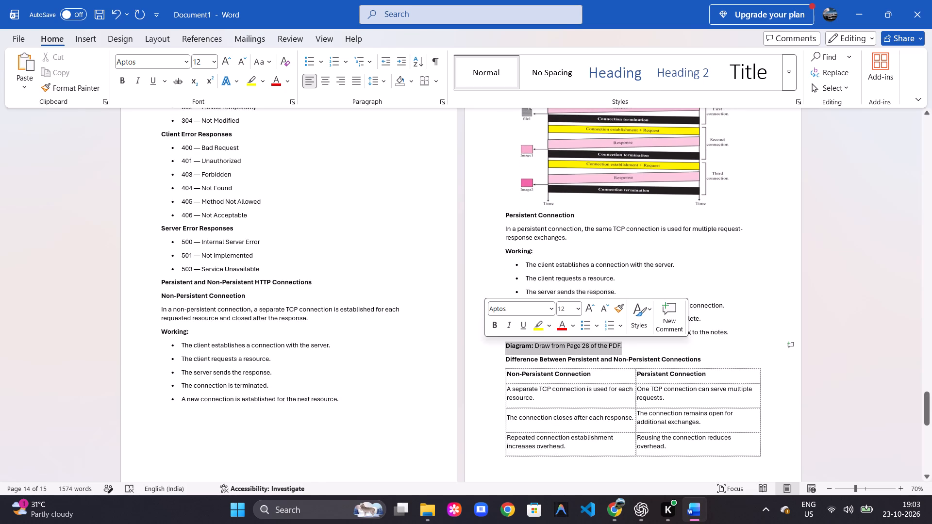
key(BackSpace)
Capture the "Example using persistent connection" diagram from slide 28 of WWW & HTTP.pdf in Chrome as a screen snip and return to Word.
key(alt+Tab)
scroll(490, 334, down, 1)
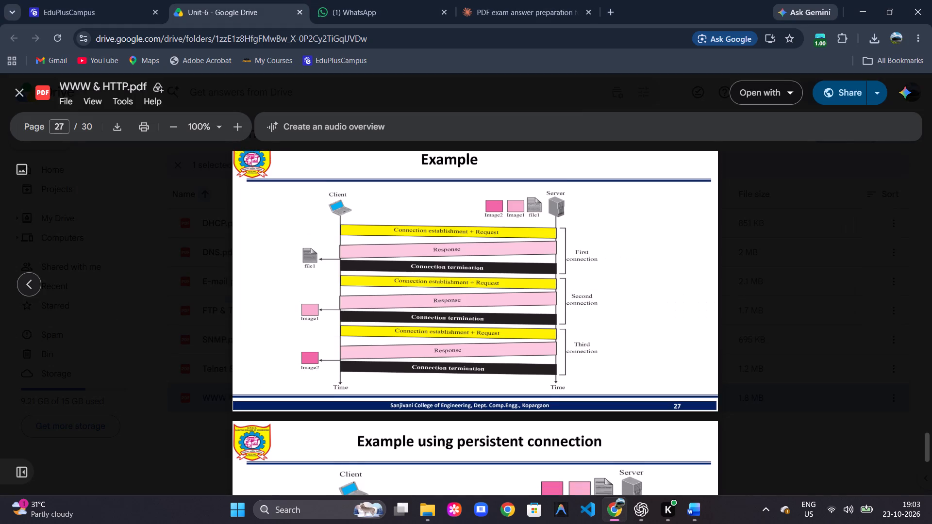
scroll(490, 334, down, 1)
scroll(490, 334, up, 1)
scroll(490, 334, down, 1)
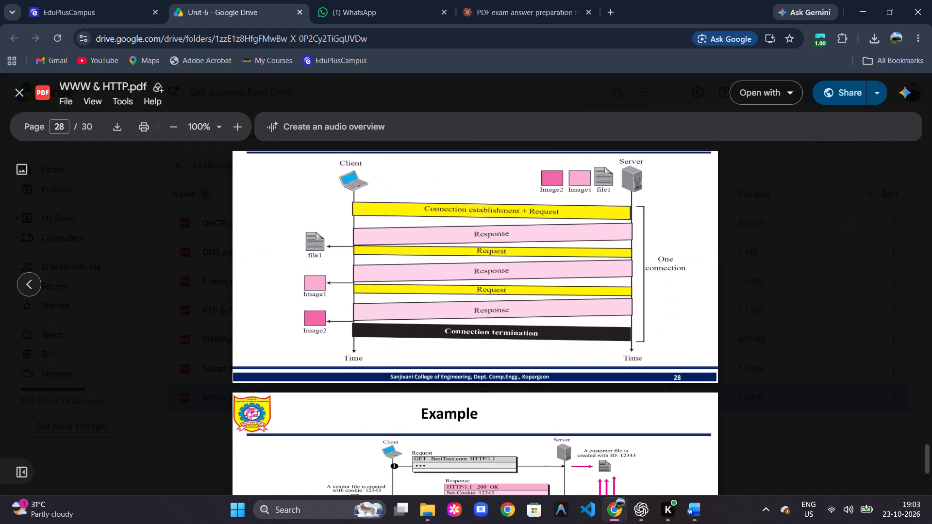
scroll(490, 334, up, 1)
key(Print)
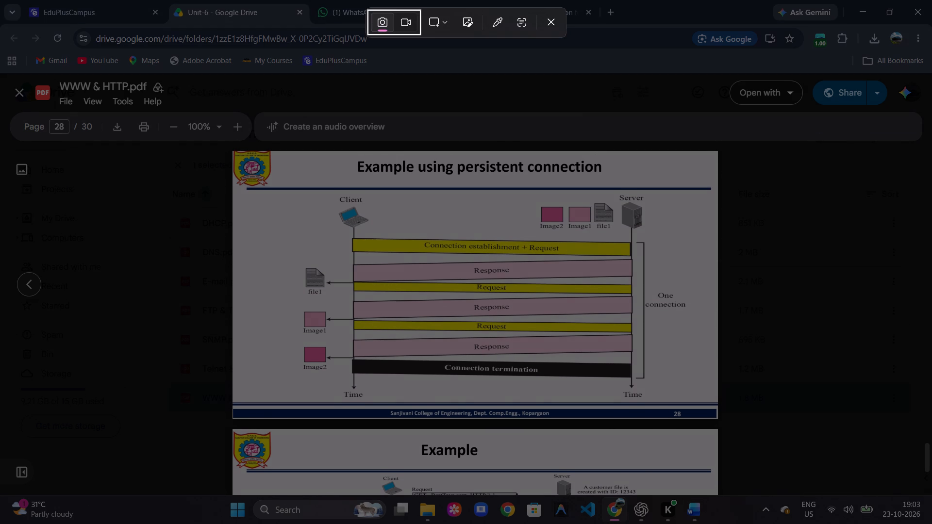
drag(273, 193, 644, 364)
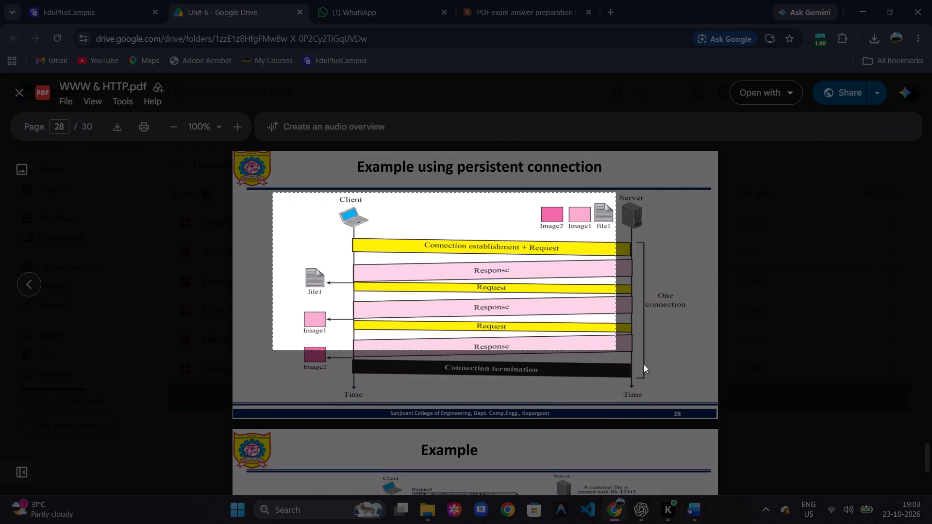
drag(644, 364, 690, 401)
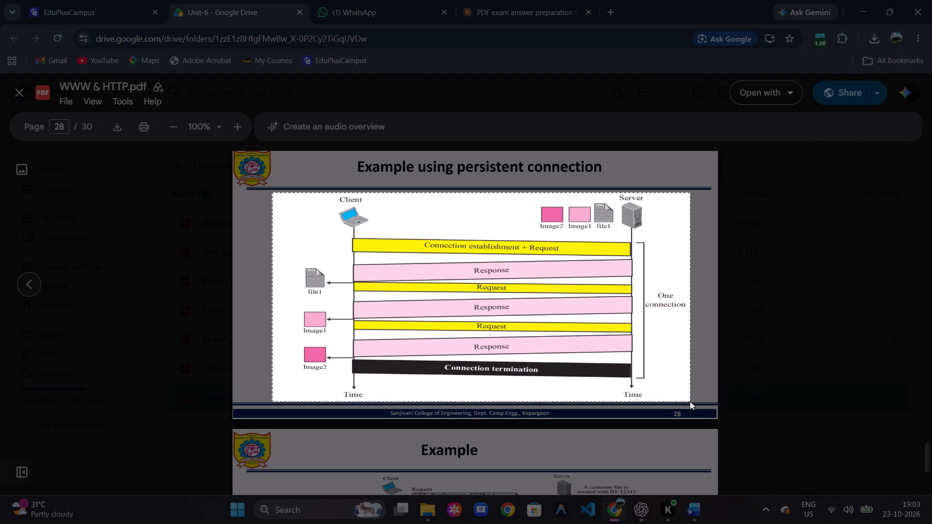
drag(690, 401, 689, 401)
scroll(624, 356, down, 2)
key(alt+Tab)
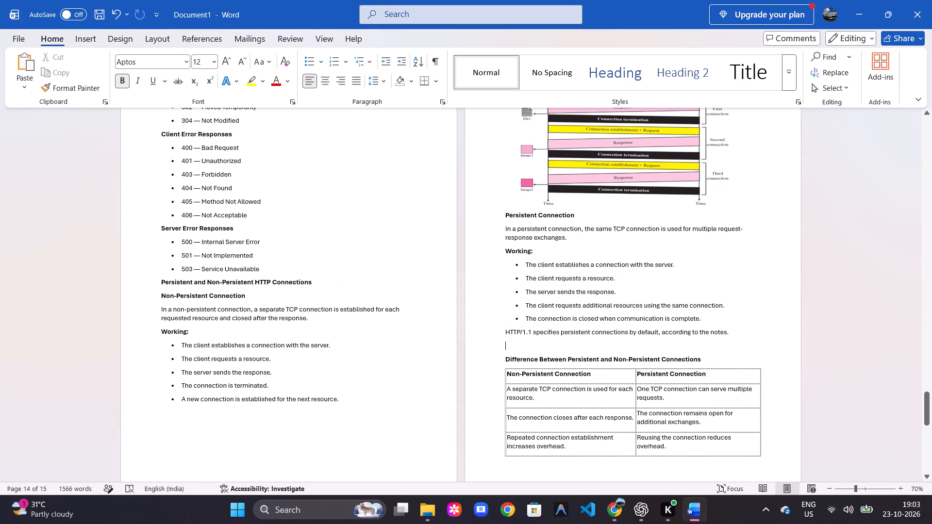
Paste the persistent connection diagram, wrap text above and below it, and position it directly under the Persistent Connection section's Working list.
key(ctrl+v)
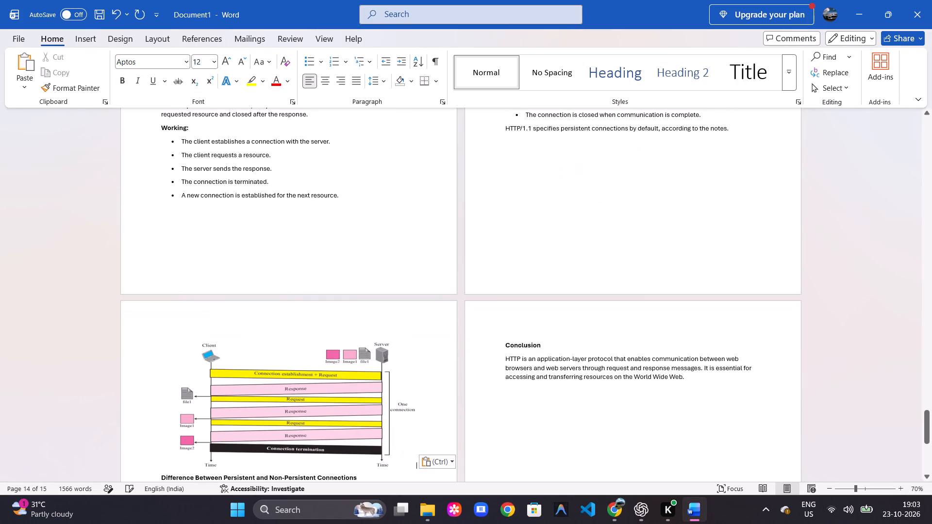
click(351, 382)
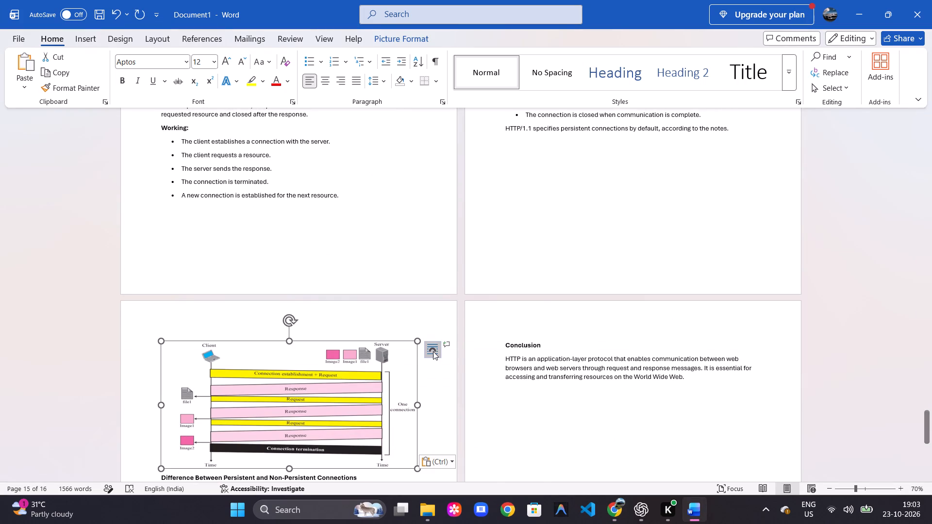
click(433, 351)
click(461, 412)
drag(345, 385, 572, 216)
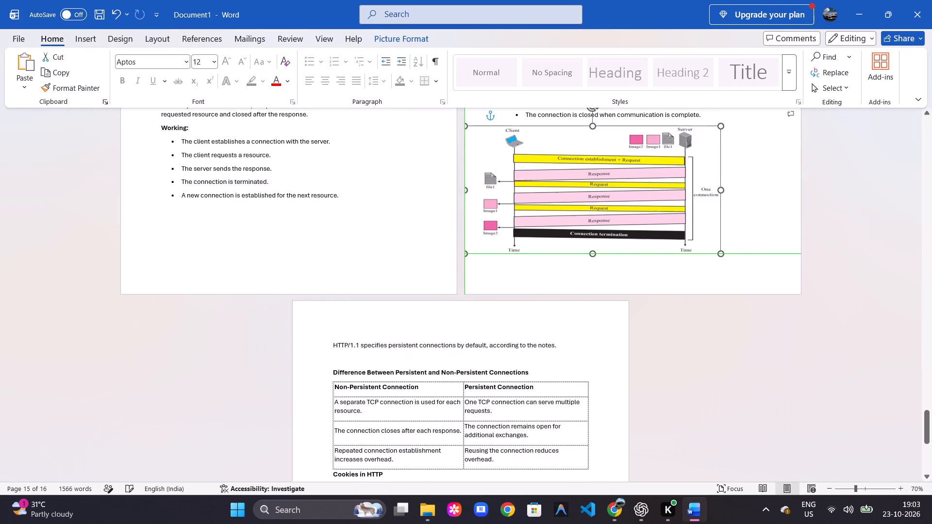
drag(572, 216, 685, 235)
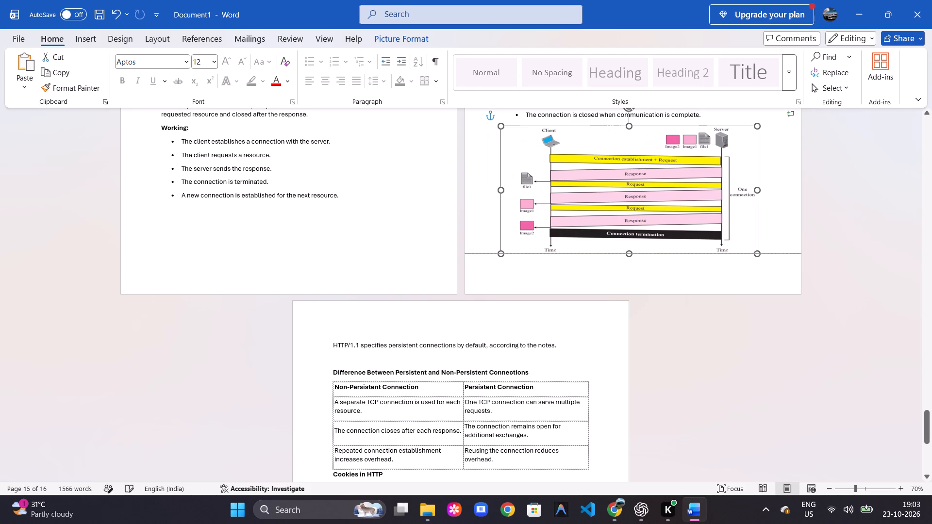
drag(685, 235, 686, 235)
scroll(684, 235, up, 3)
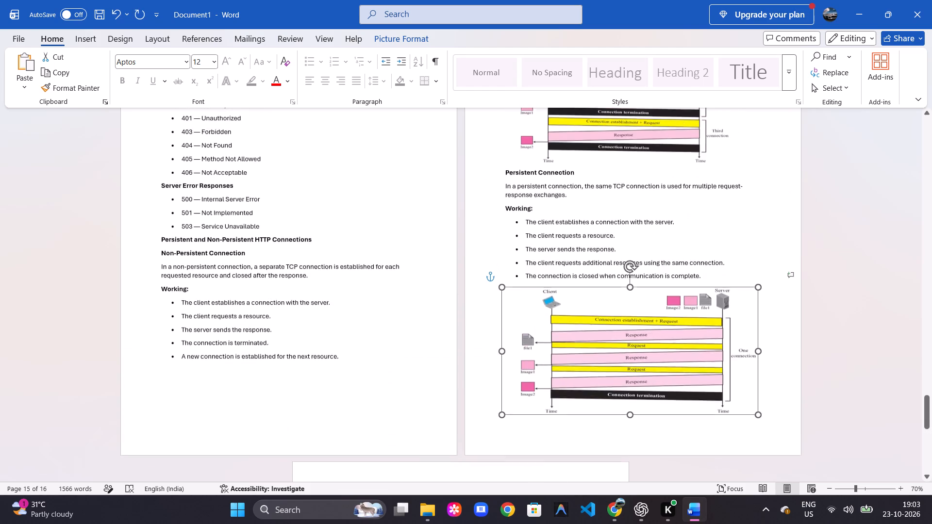
scroll(667, 236, up, 2)
scroll(664, 235, down, 1)
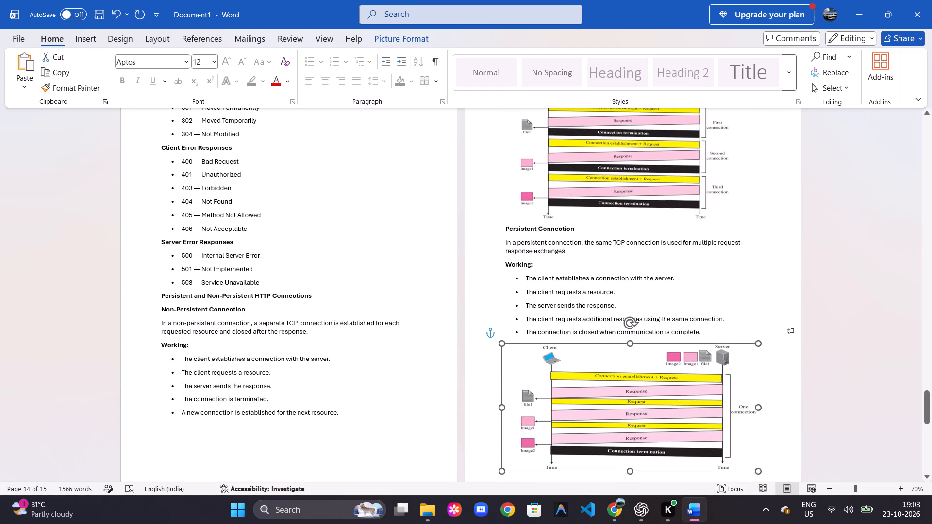
scroll(661, 235, up, 2)
drag(652, 235, 649, 217)
click(816, 254)
Delete the sentence "HTTP/1.1 specifies persistent connections by default, according to the notes." and the empty lines above the comparison heading.
scroll(577, 304, down, 6)
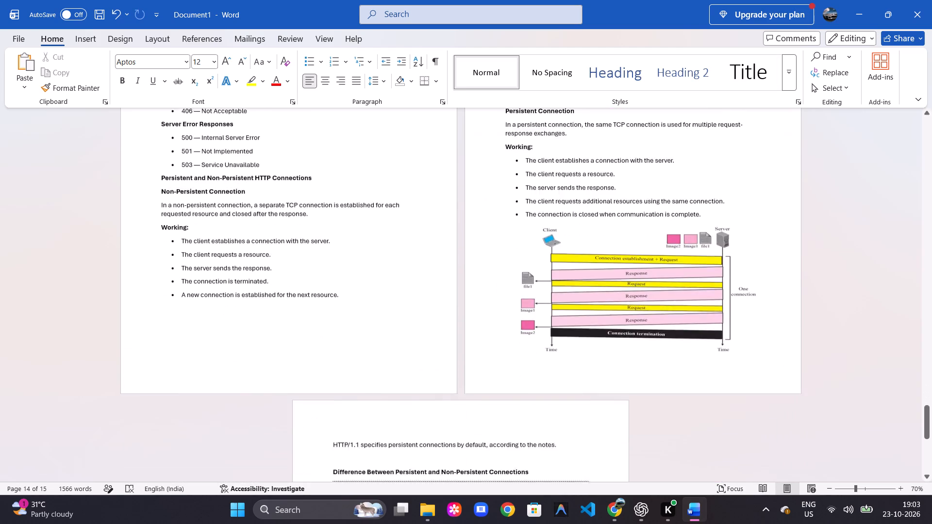
scroll(572, 302, down, 2)
scroll(570, 301, up, 3)
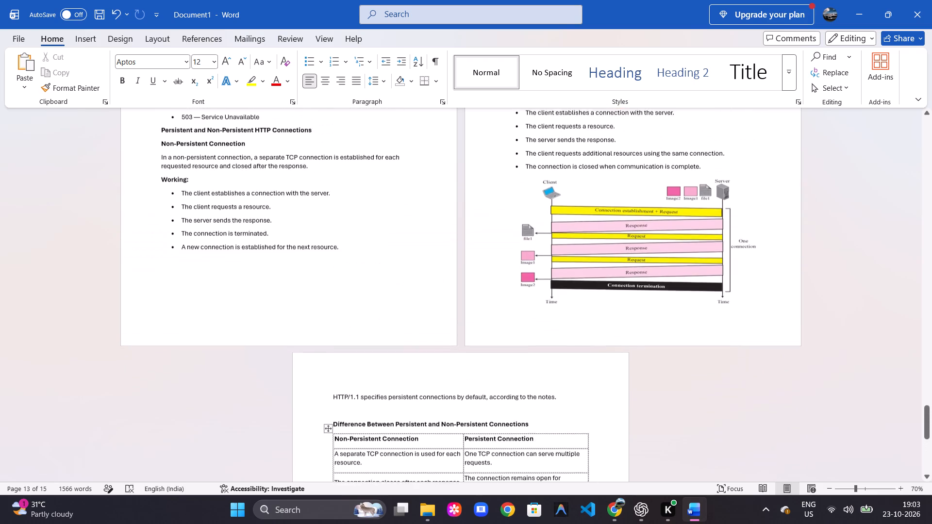
scroll(567, 300, up, 1)
scroll(574, 292, down, 2)
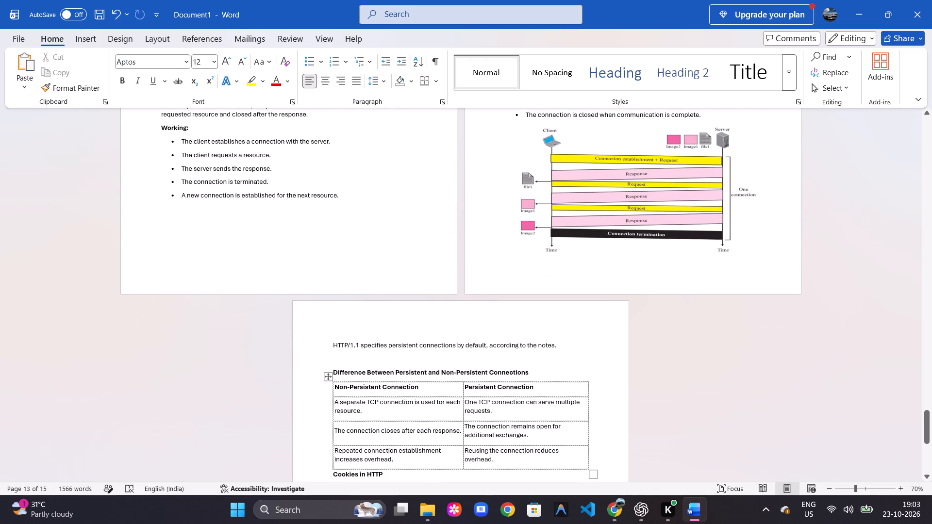
drag(563, 345, 227, 342)
key(BackSpace)
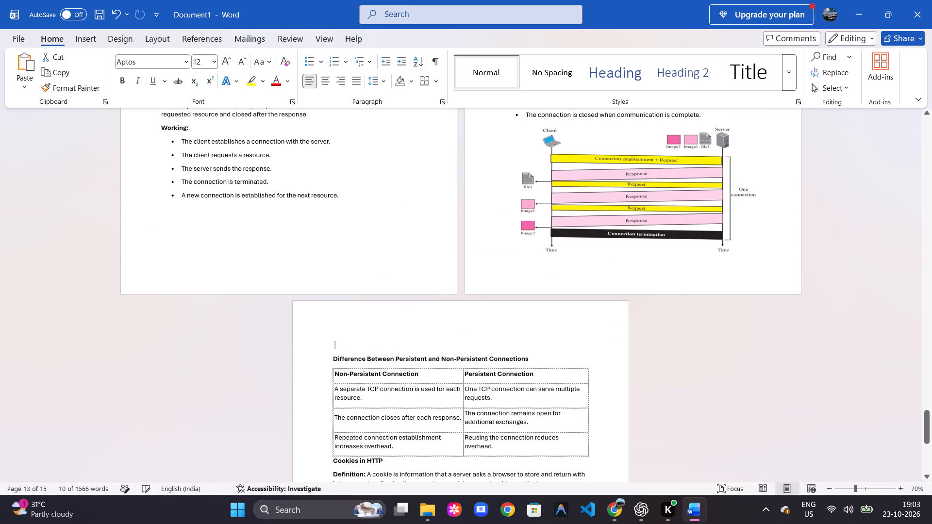
key(BackSpace)
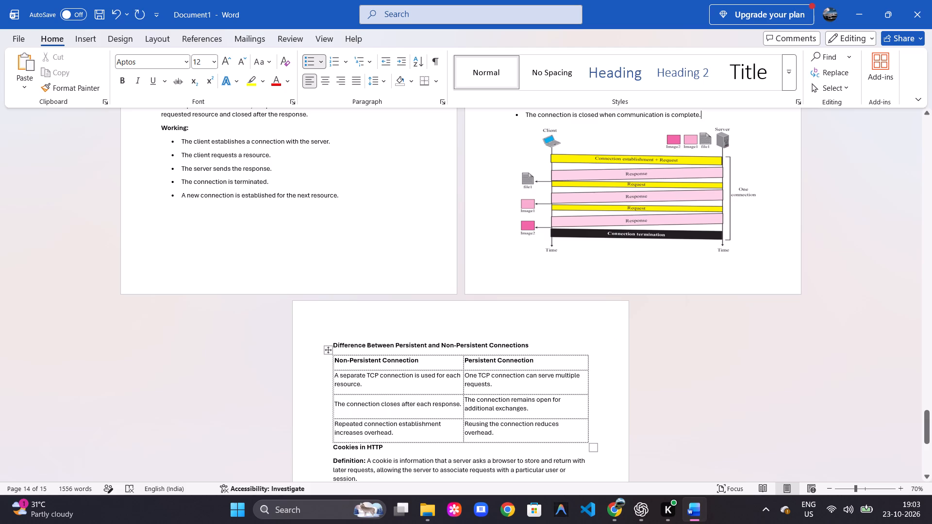
Apply all borders in a single black ½ pt line to the whole Non-Persistent versus Persistent Connection table.
click(329, 351)
click(449, 42)
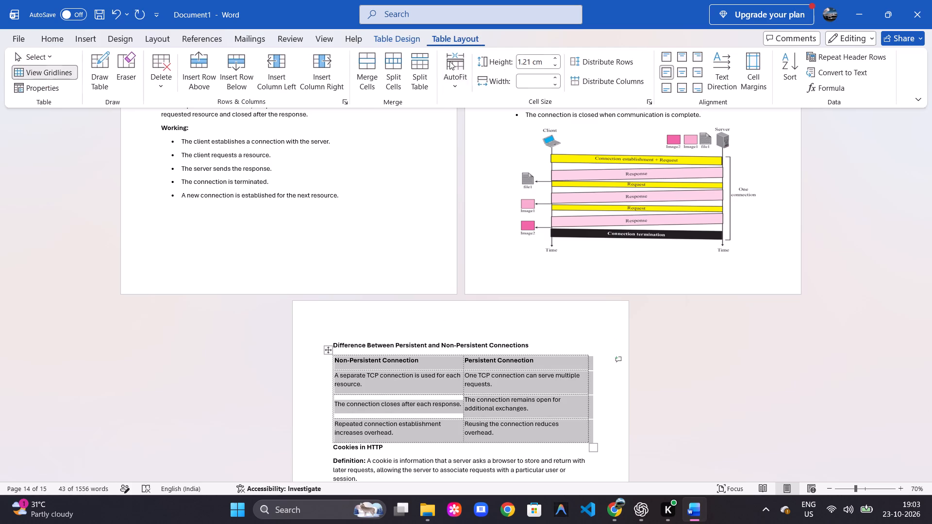
click(399, 38)
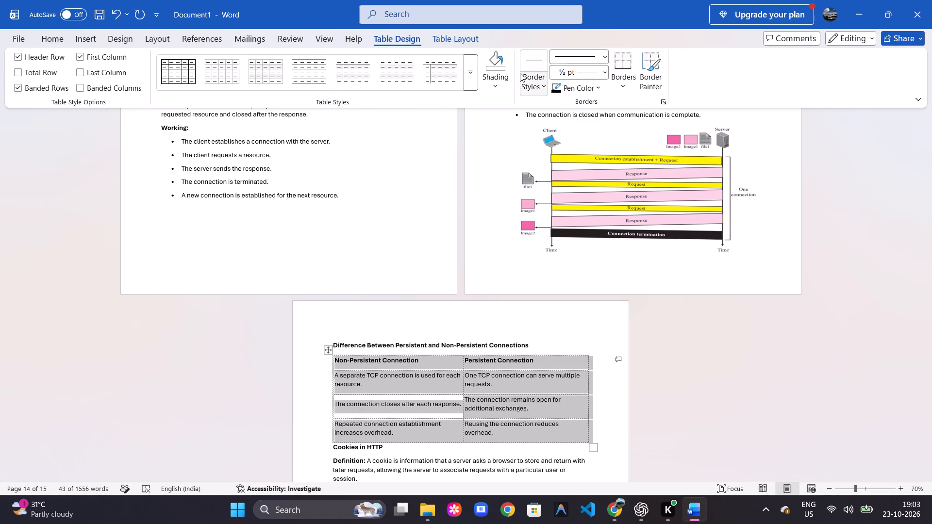
click(534, 82)
click(545, 129)
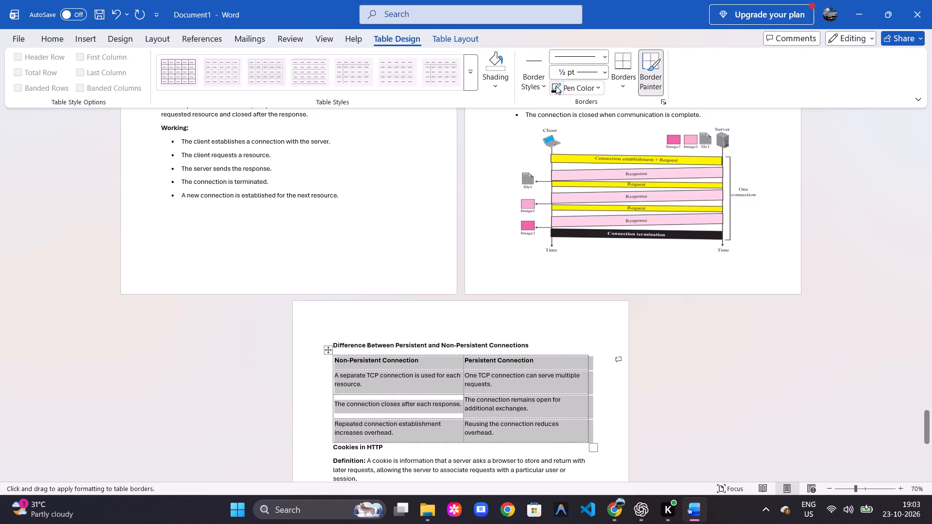
click(599, 61)
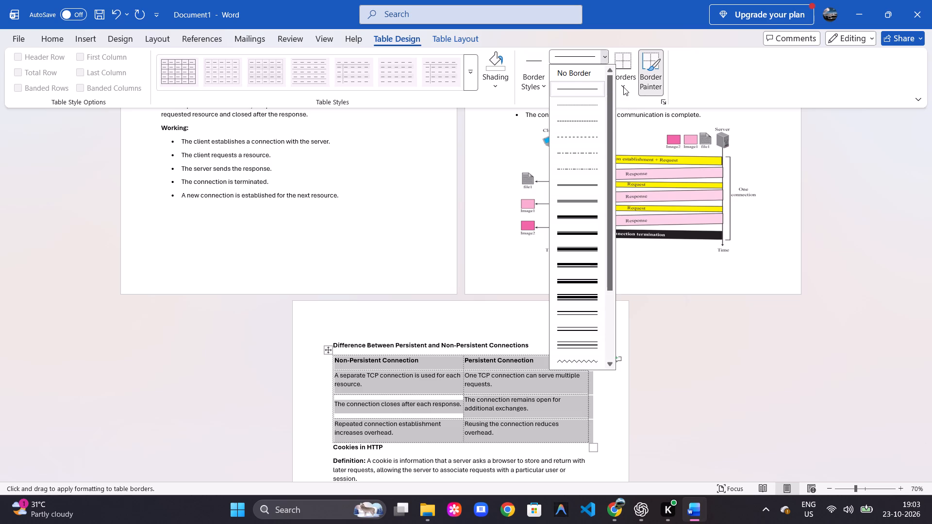
click(623, 87)
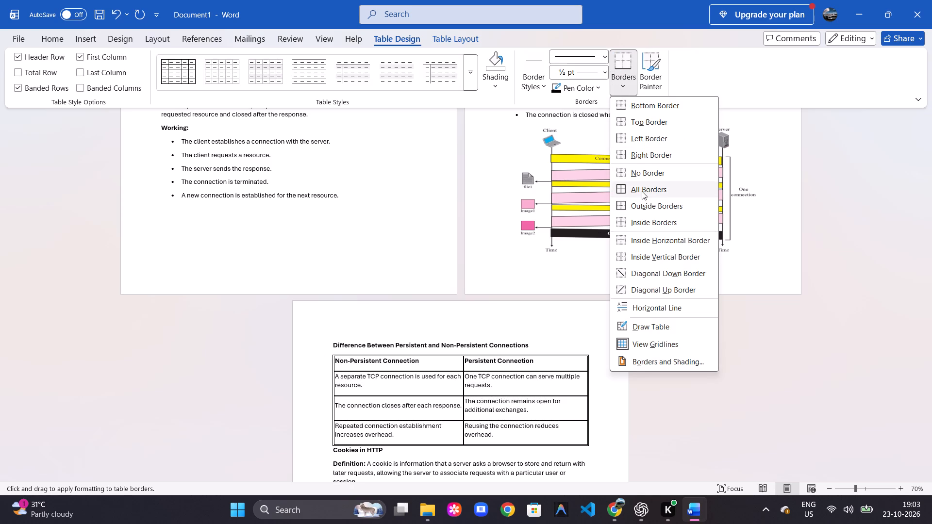
click(642, 191)
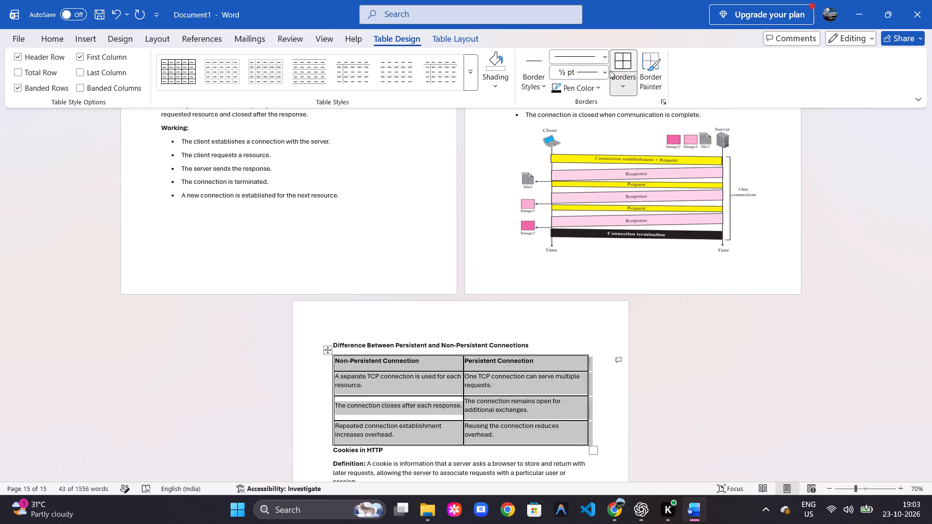
Set the black single-line border style to 1 pt and paint it onto the comparison table's top edge.
click(537, 79)
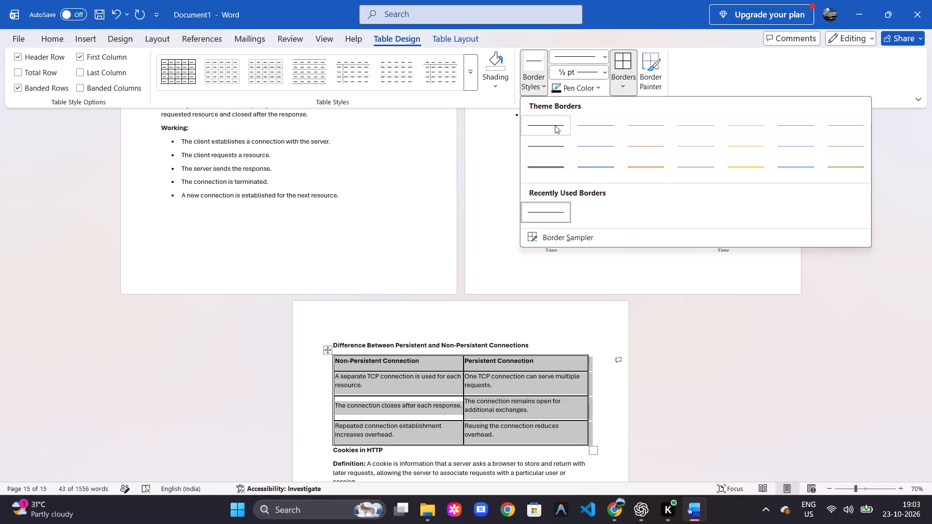
click(554, 126)
click(601, 72)
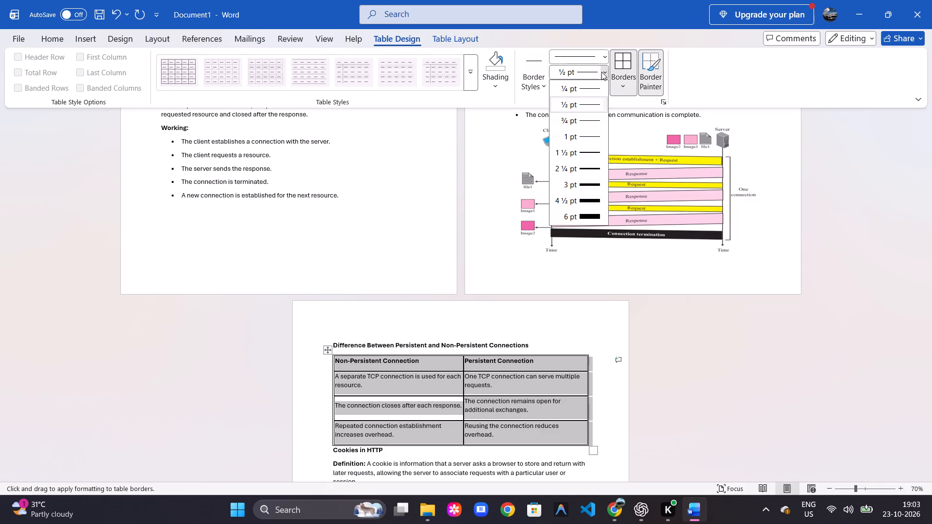
click(587, 135)
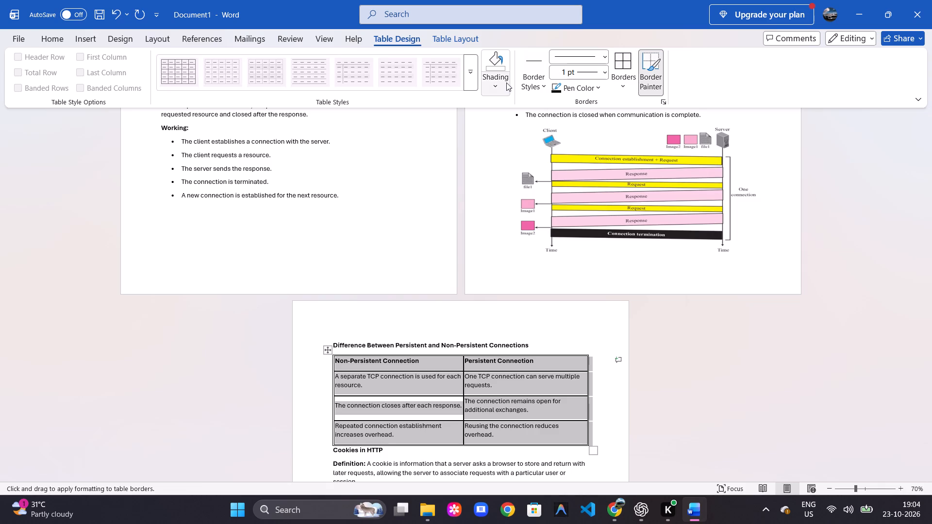
click(574, 355)
click(574, 355)
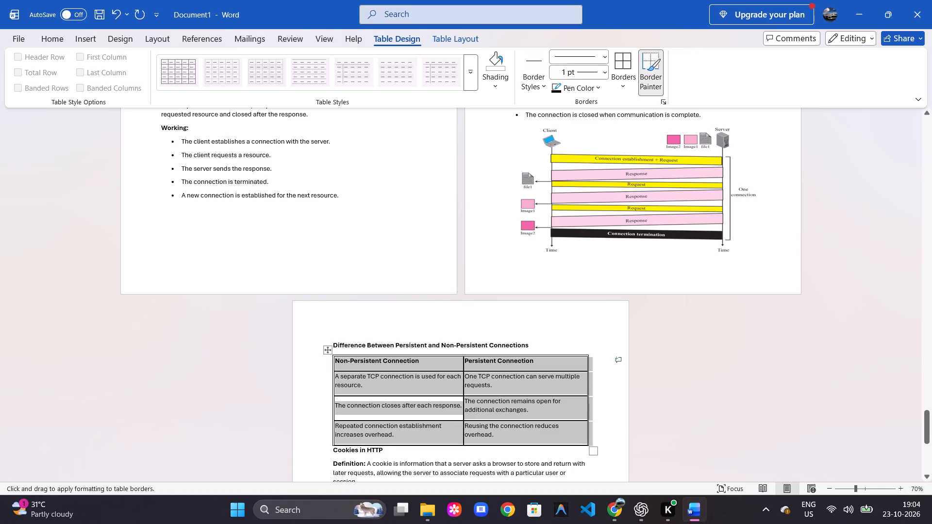
click(663, 363)
click(524, 313)
scroll(524, 313, down, 1)
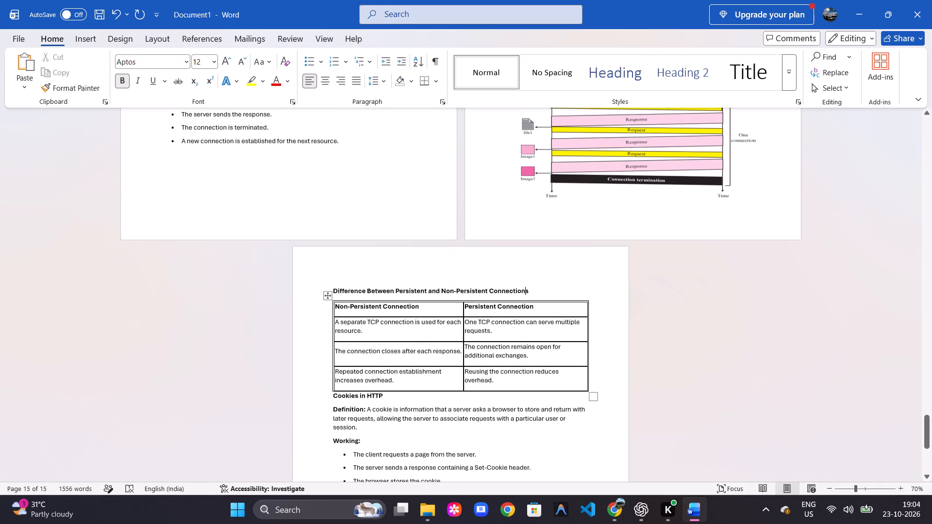
scroll(504, 337, down, 2)
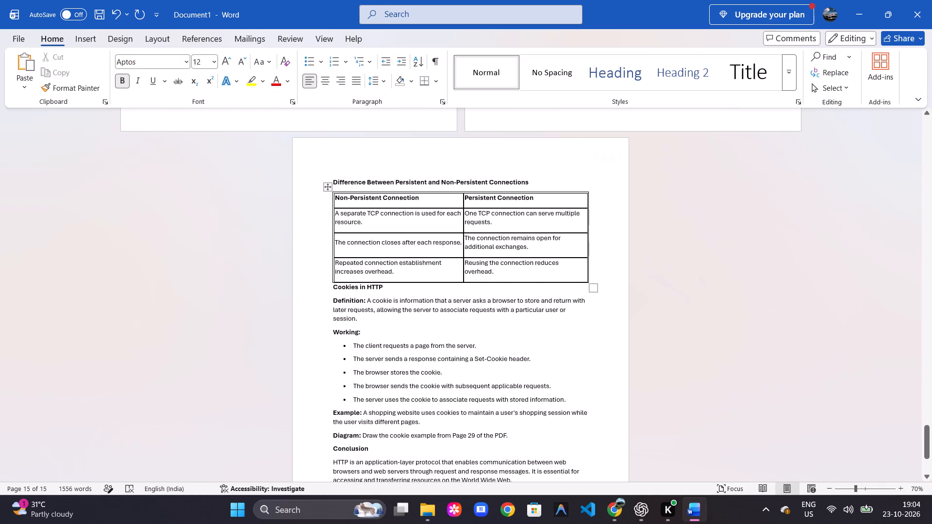
Insert an empty line above the "Cookies in HTTP" heading to separate it from the comparison table.
scroll(475, 314, down, 2)
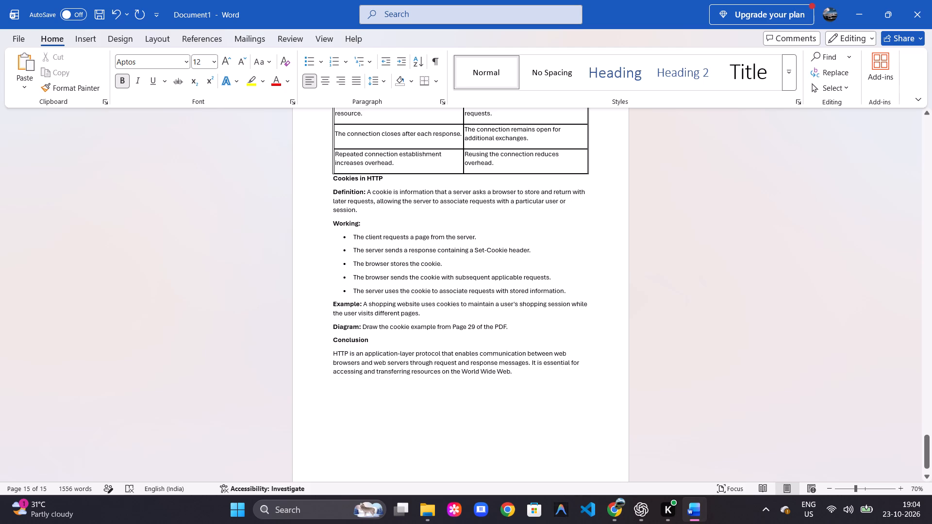
click(332, 177)
key(Return)
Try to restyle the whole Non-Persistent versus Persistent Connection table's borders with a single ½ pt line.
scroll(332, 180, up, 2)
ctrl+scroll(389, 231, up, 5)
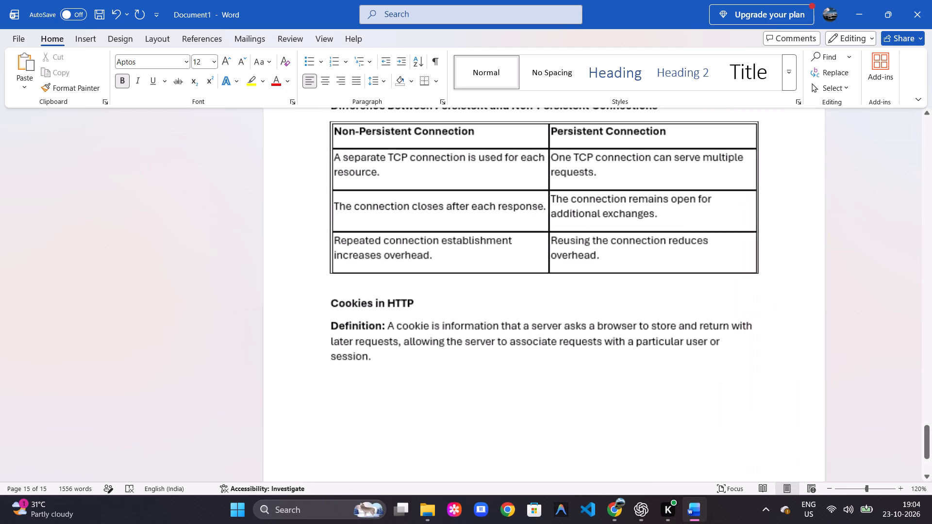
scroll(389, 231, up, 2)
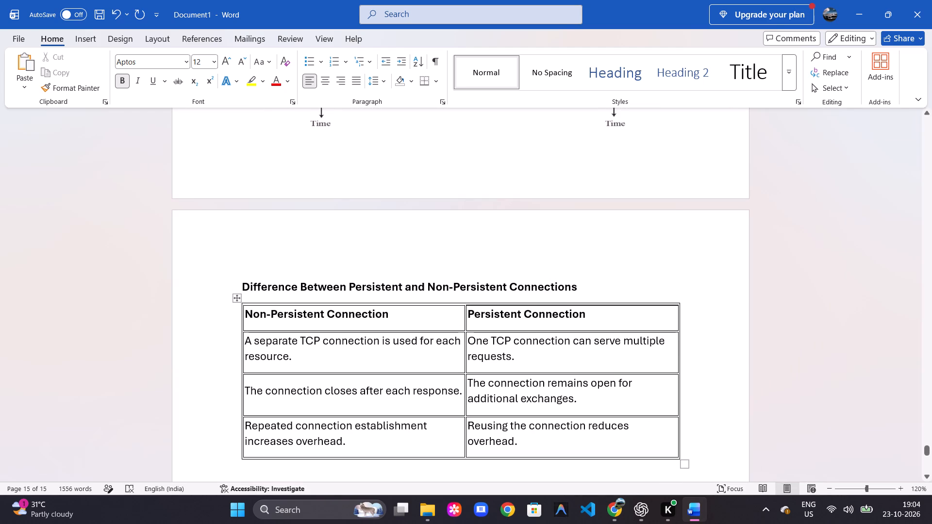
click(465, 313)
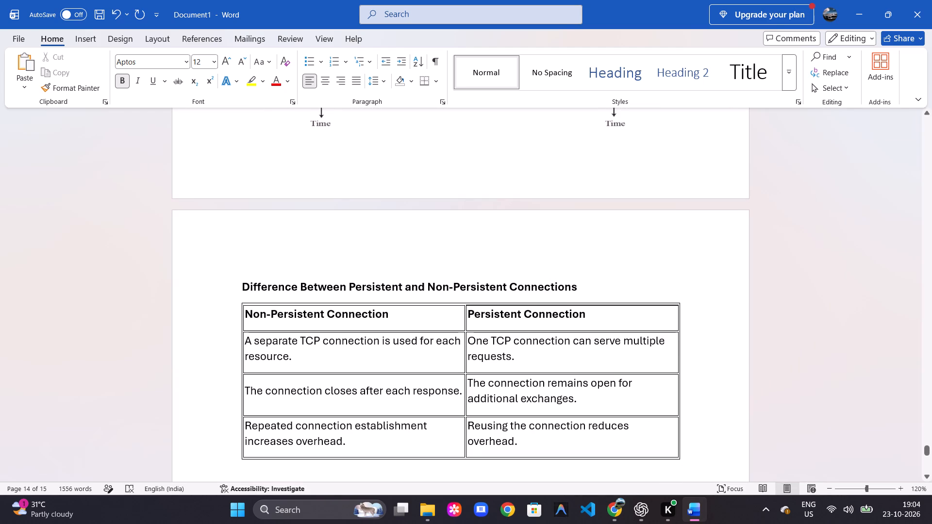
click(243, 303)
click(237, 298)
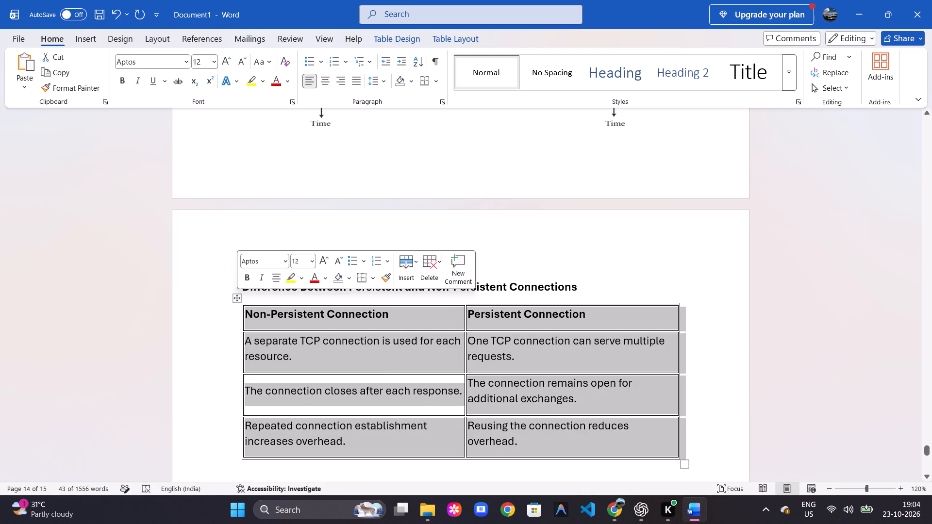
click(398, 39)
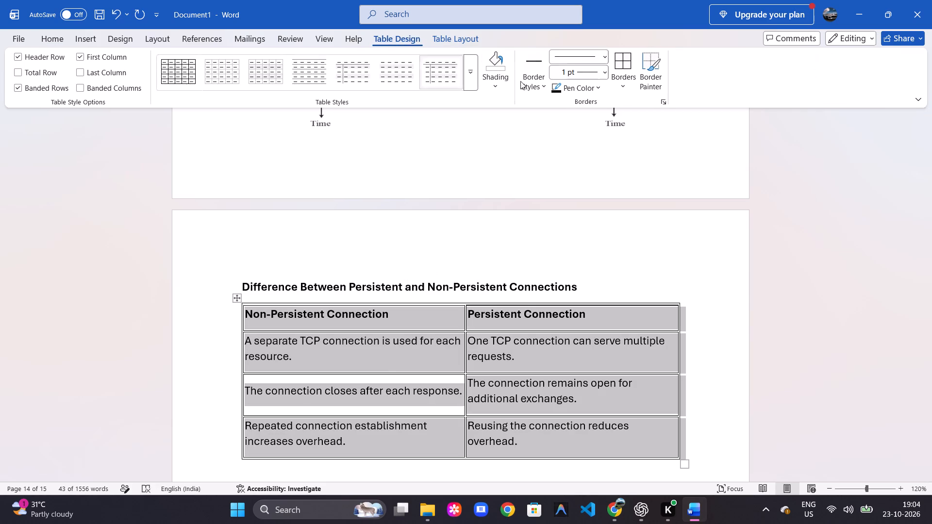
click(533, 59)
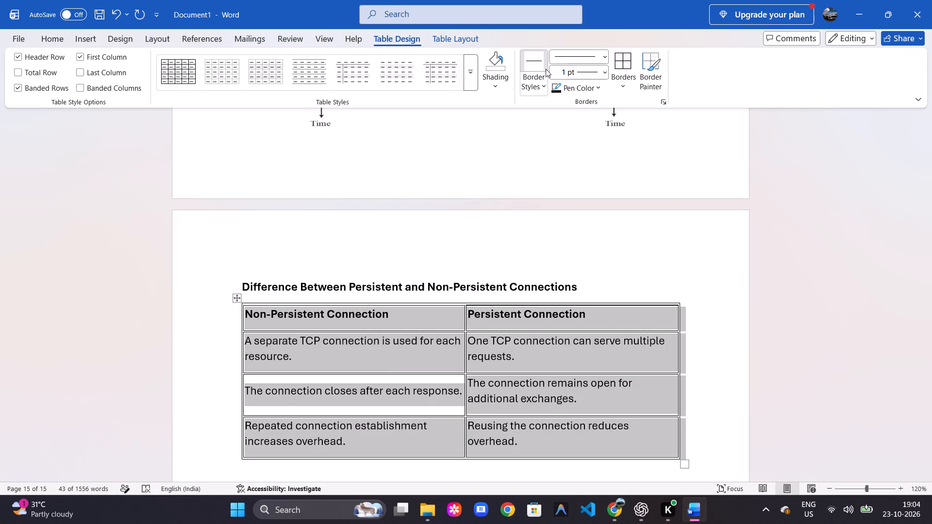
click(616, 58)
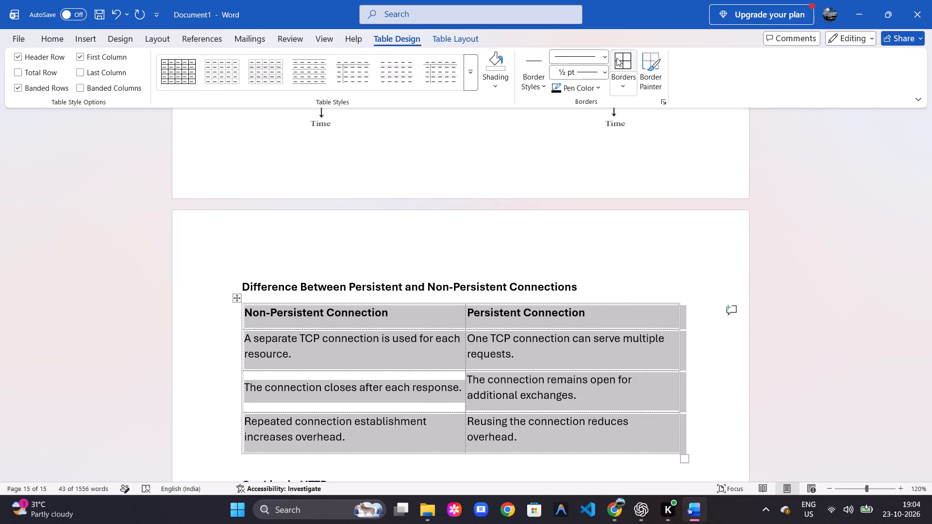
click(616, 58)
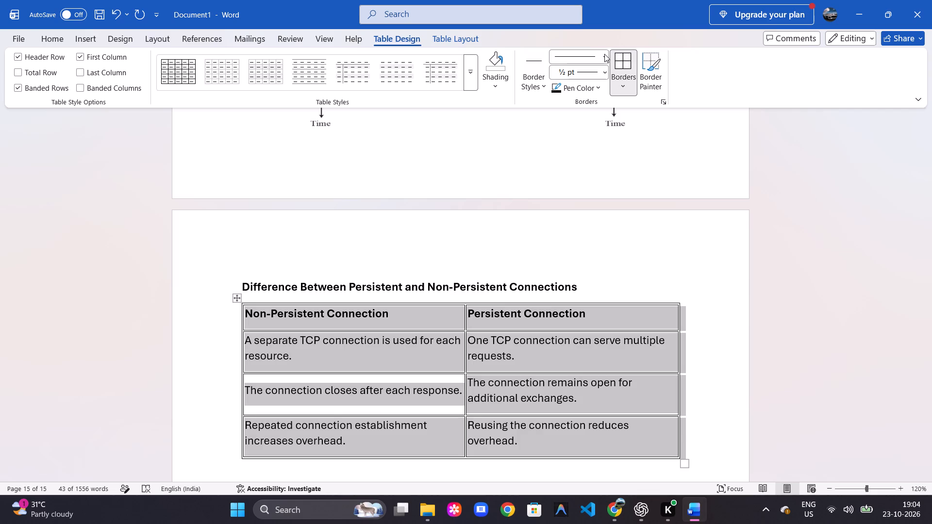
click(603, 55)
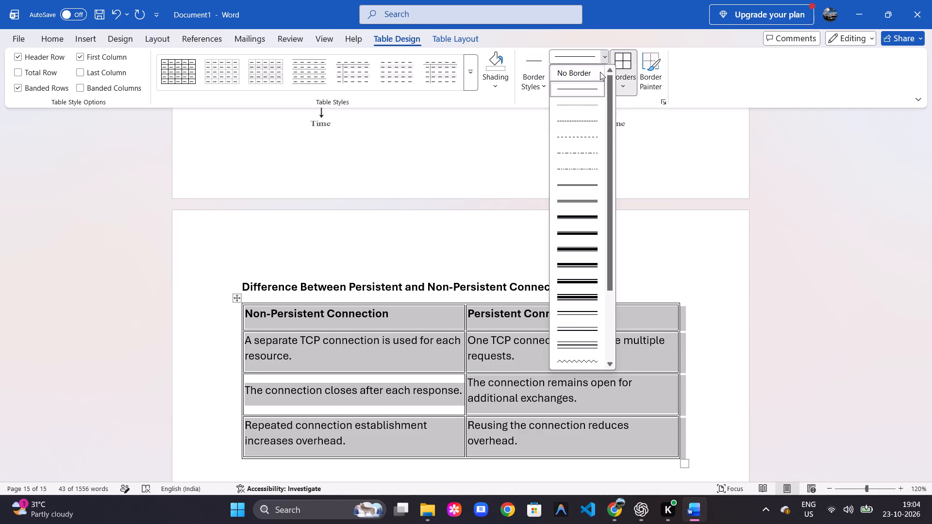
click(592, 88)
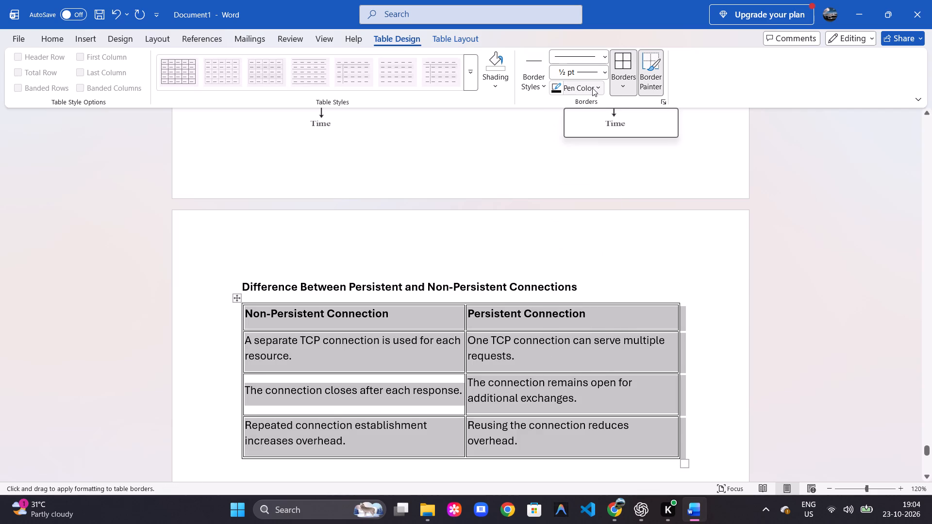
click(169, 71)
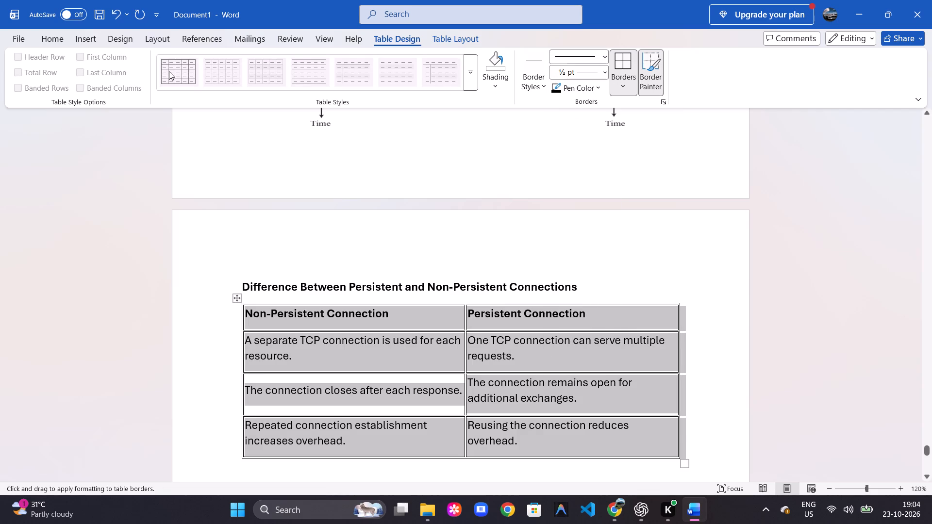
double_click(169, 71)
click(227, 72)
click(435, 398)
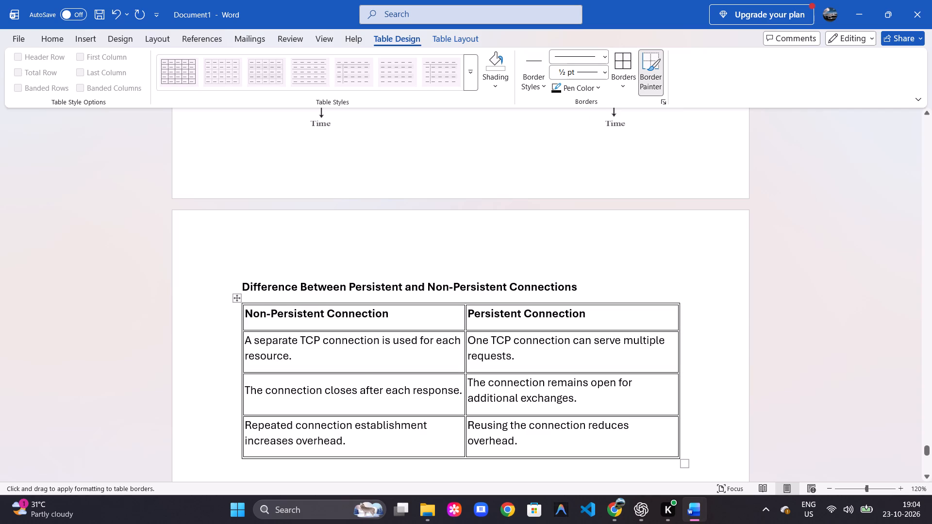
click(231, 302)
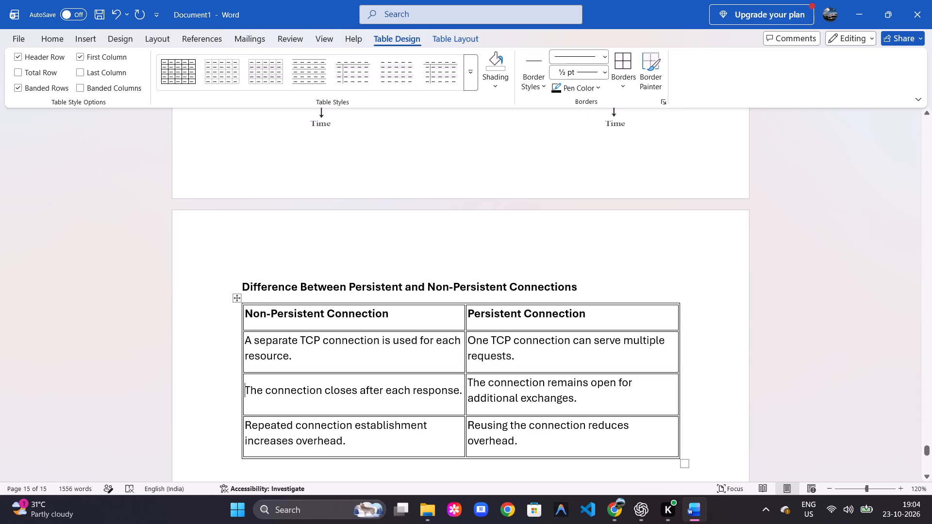
Apply the first Plain Tables style, with full gridlines, to the whole Non-Persistent versus Persistent Connection table.
click(239, 297)
click(467, 81)
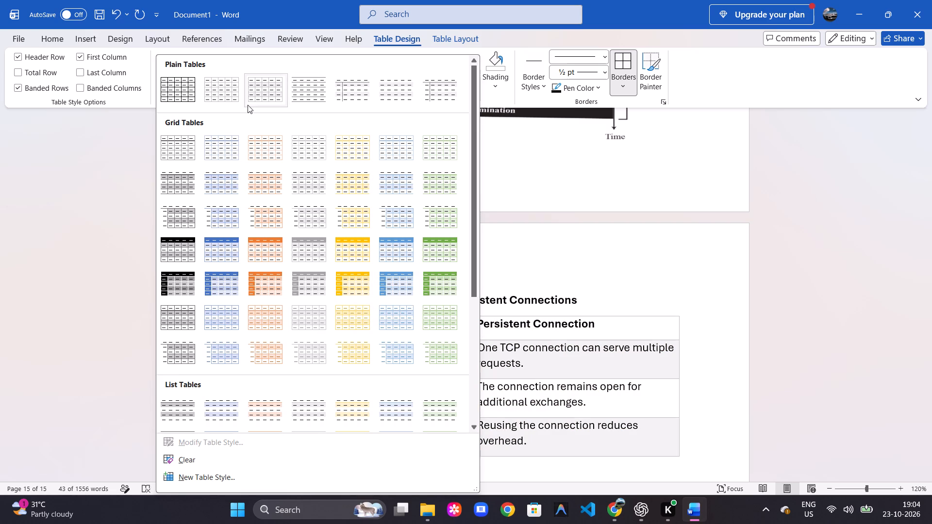
click(181, 96)
click(496, 261)
Check the cookie example slide in WWW & HTTP.pdf and delete the line "Diagram: Draw the cookie example from Page 29 of the PDF." in Word.
scroll(493, 260, down, 2)
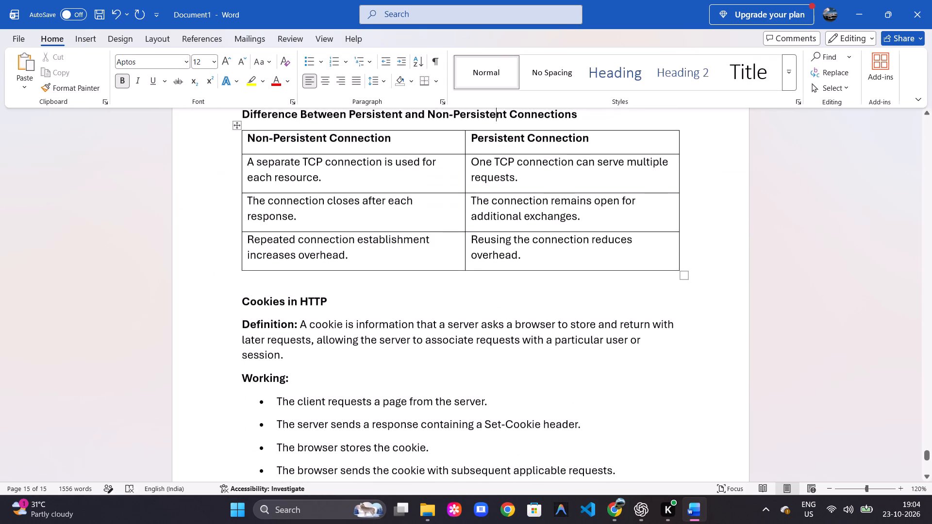
ctrl+scroll(486, 261, up, 1)
ctrl+scroll(486, 261, down, 2)
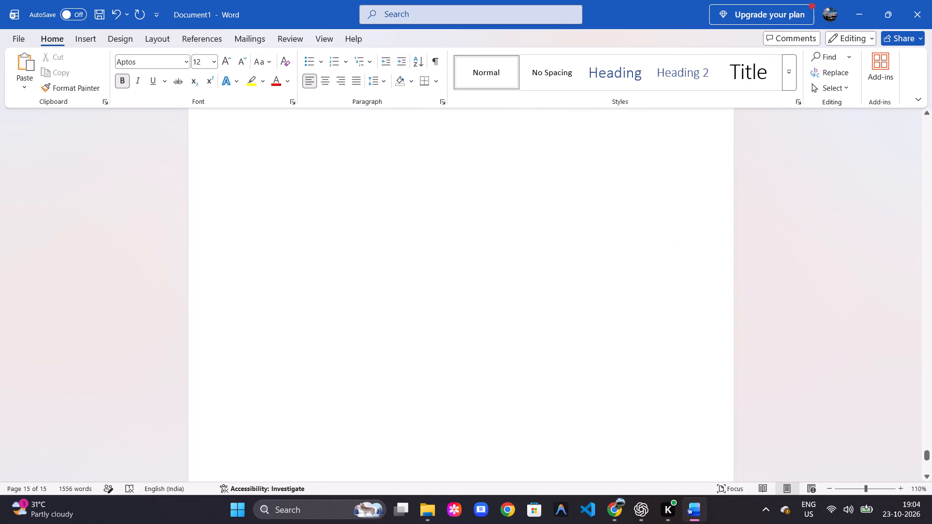
ctrl+scroll(485, 262, down, 3)
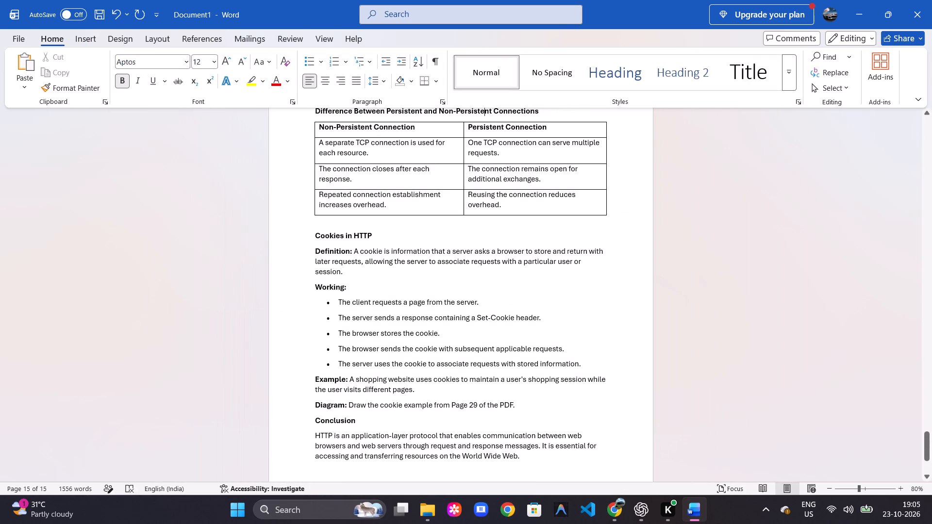
scroll(485, 262, down, 1)
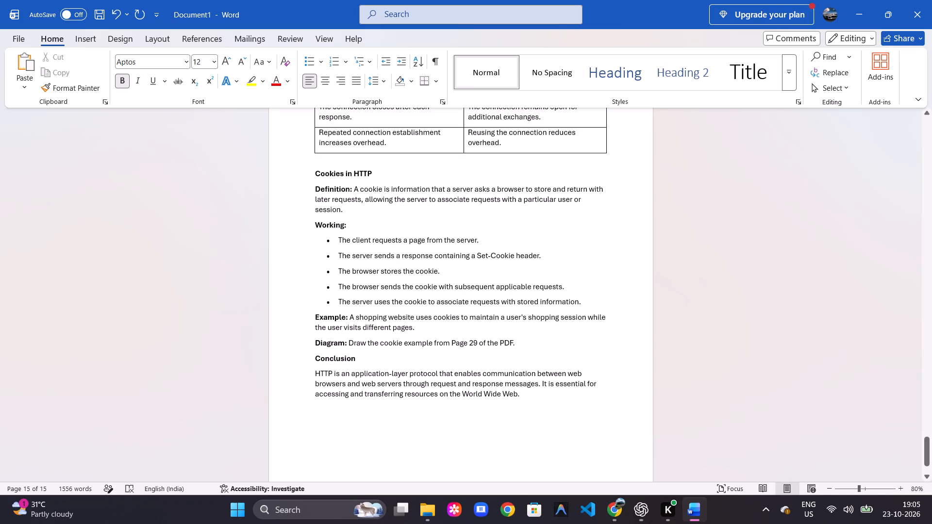
key(alt+Tab)
scroll(518, 344, down, 3)
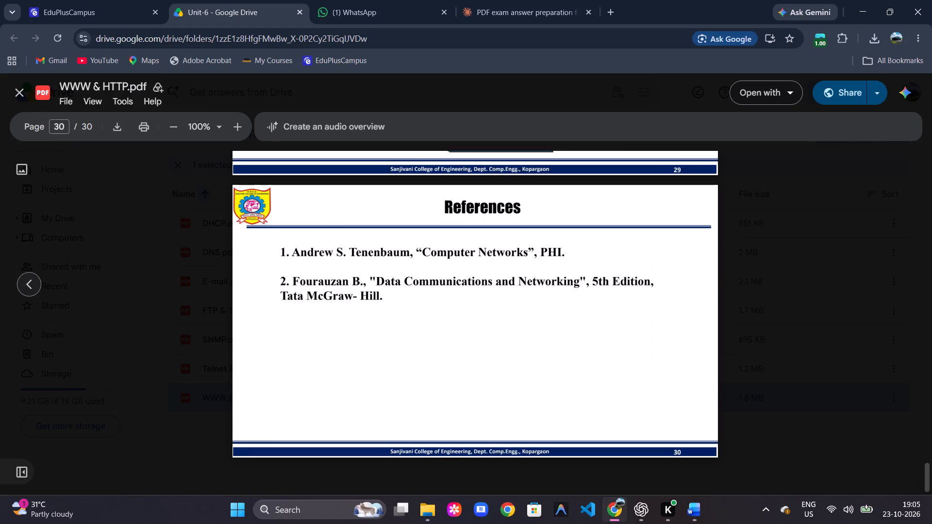
scroll(517, 344, up, 2)
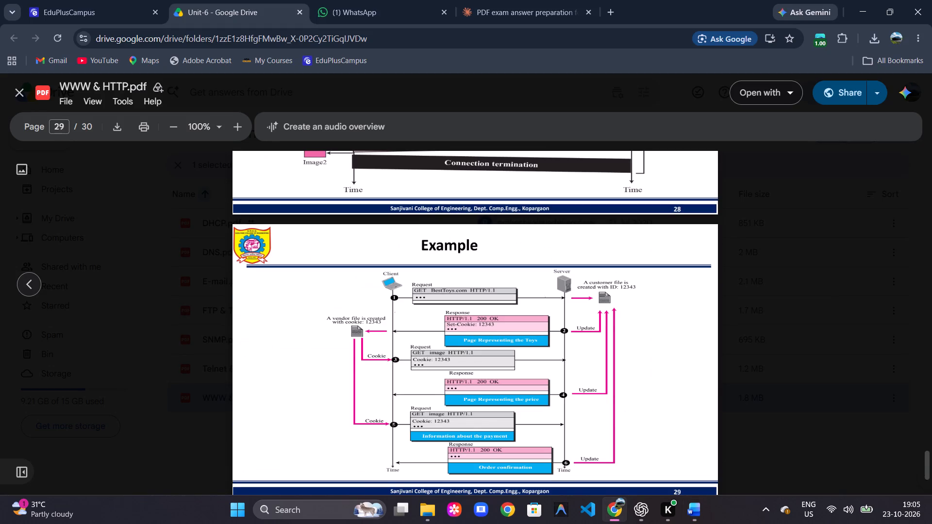
key(alt+Tab)
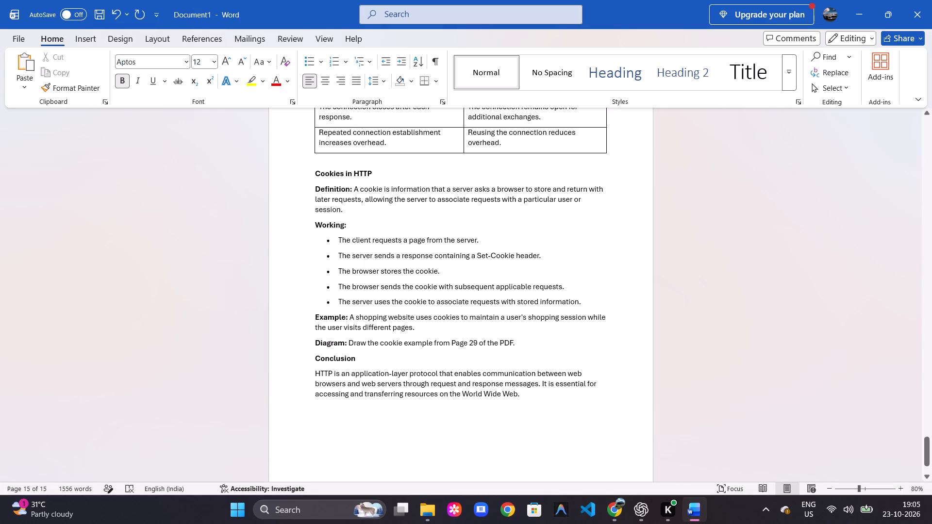
drag(524, 345, 299, 344)
key(BackSpace)
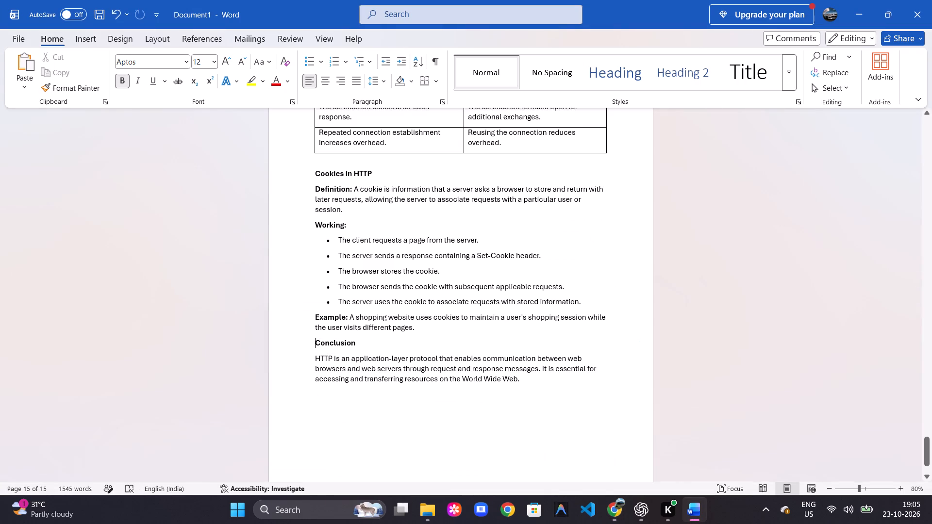
scroll(345, 336, up, 14)
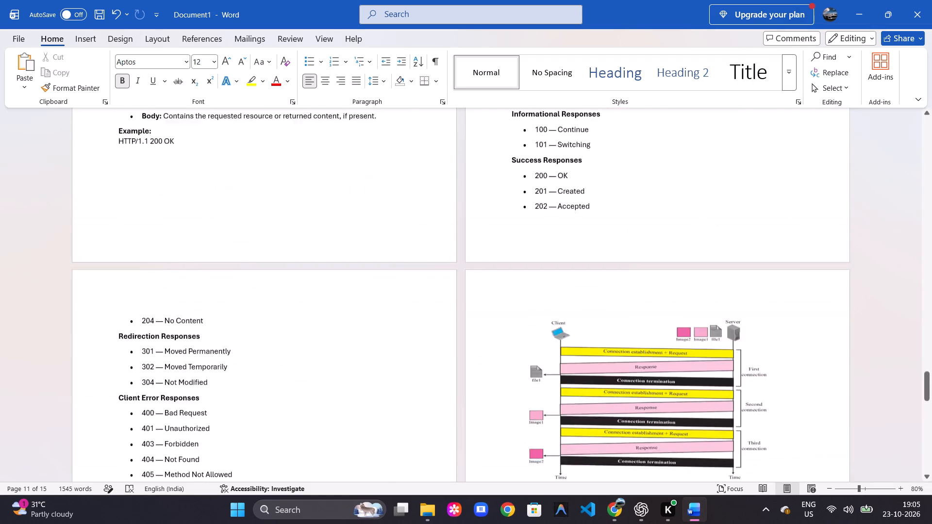
scroll(538, 322, down, 16)
click(393, 356)
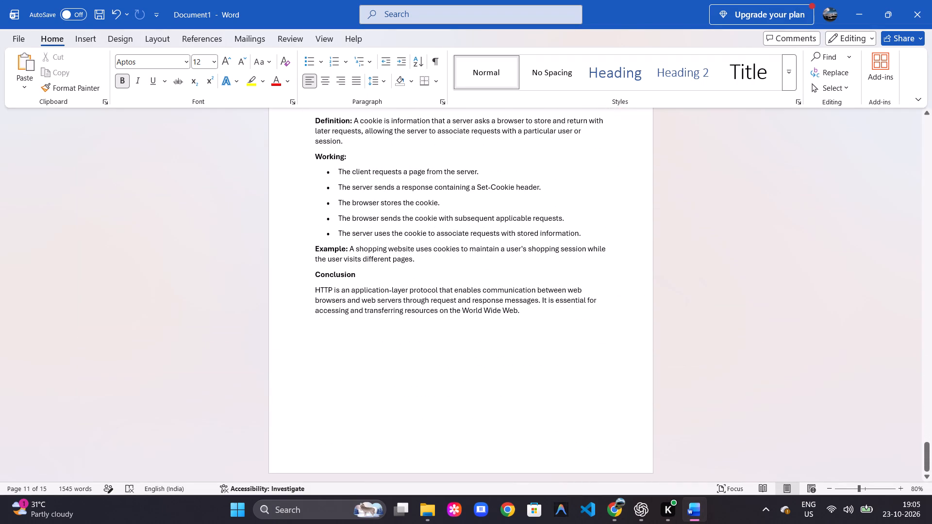
key(Return)
key(Return)
key(Return)
key(Return)
key(Return)
key(Return)
key(Return)
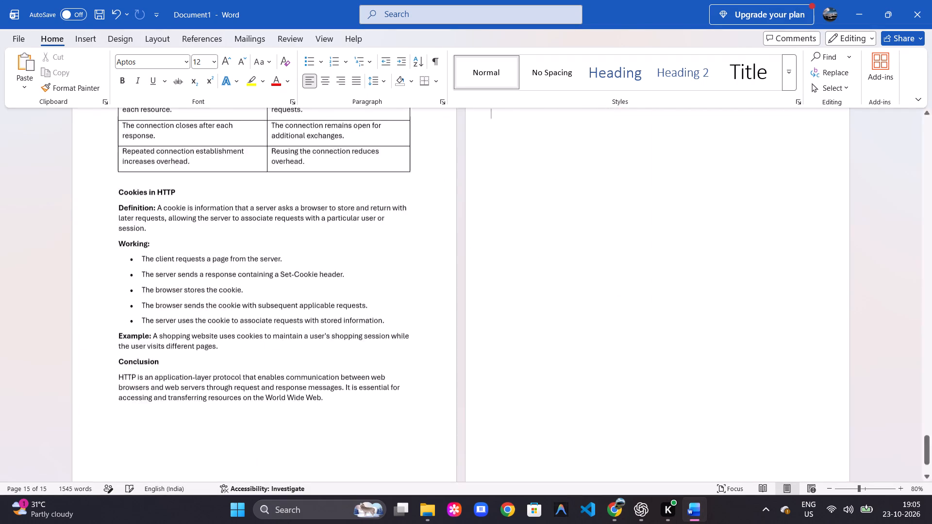
key(Return)
key(BackSpace)
key(BackSpace)
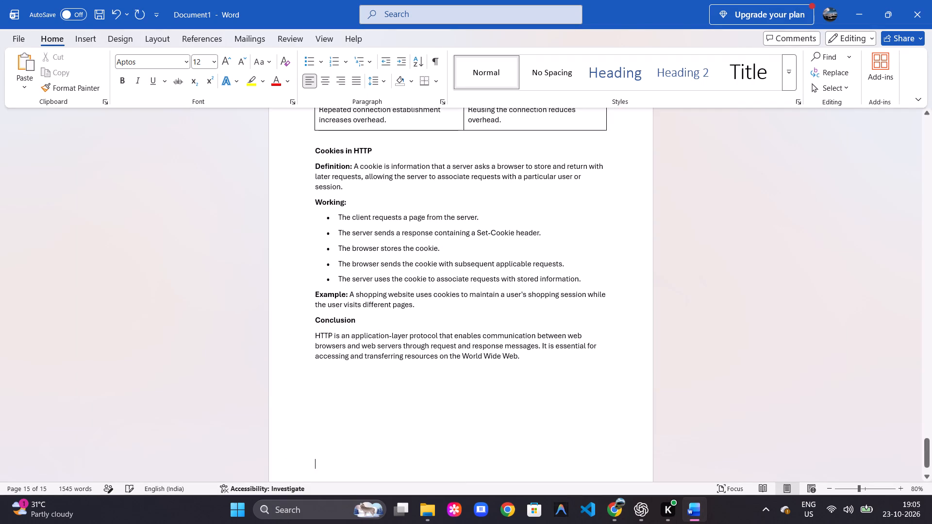
key(Return)
key(ctrl+v)
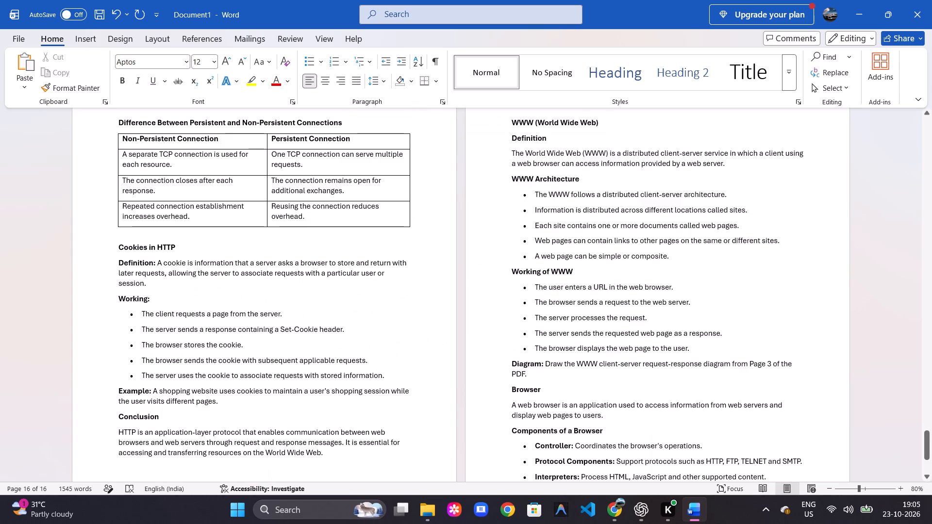
Look over the page layout of the whole document and read back through the pasted WWW notes to their heading.
scroll(489, 310, up, 18)
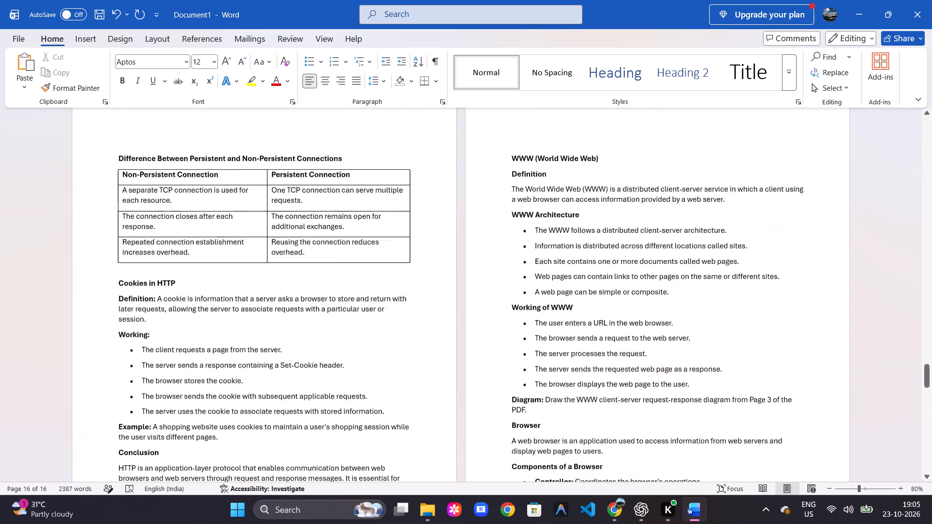
ctrl+scroll(483, 307, up, 3)
ctrl+scroll(483, 307, down, 9)
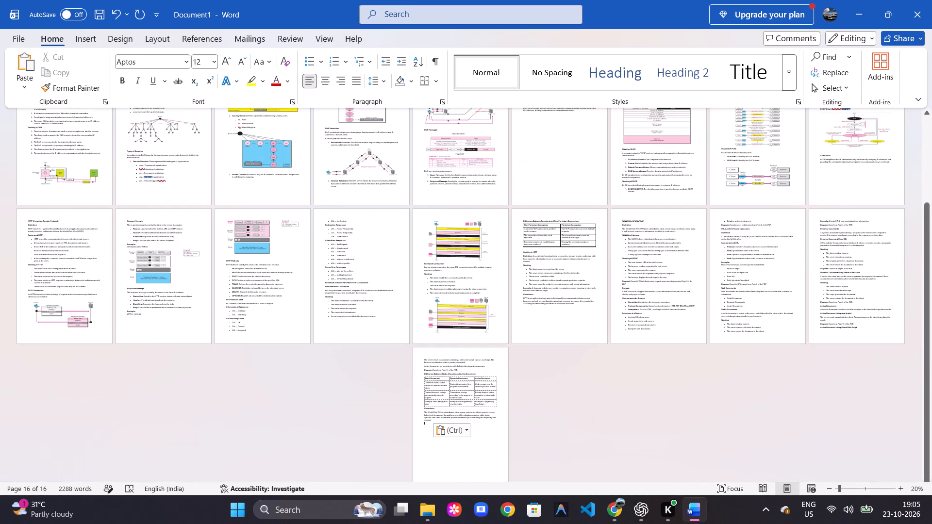
ctrl+scroll(479, 305, down, 3)
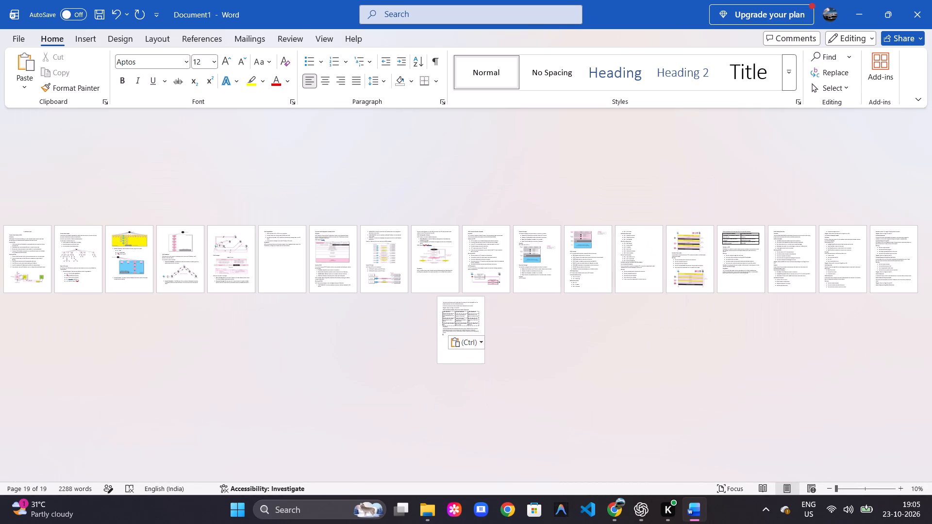
ctrl+scroll(479, 305, up, 2)
scroll(479, 305, up, 3)
ctrl+scroll(479, 305, up, 2)
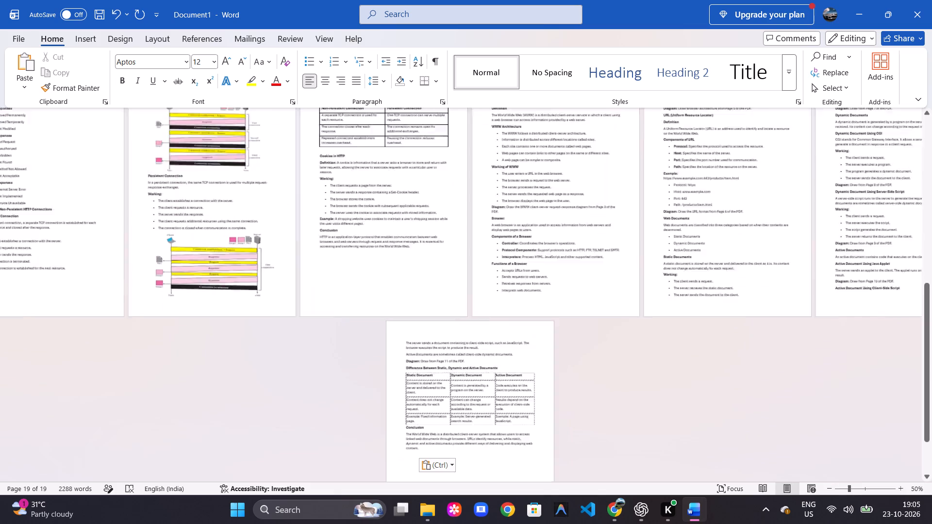
ctrl+scroll(479, 305, up, 5)
scroll(478, 304, up, 3)
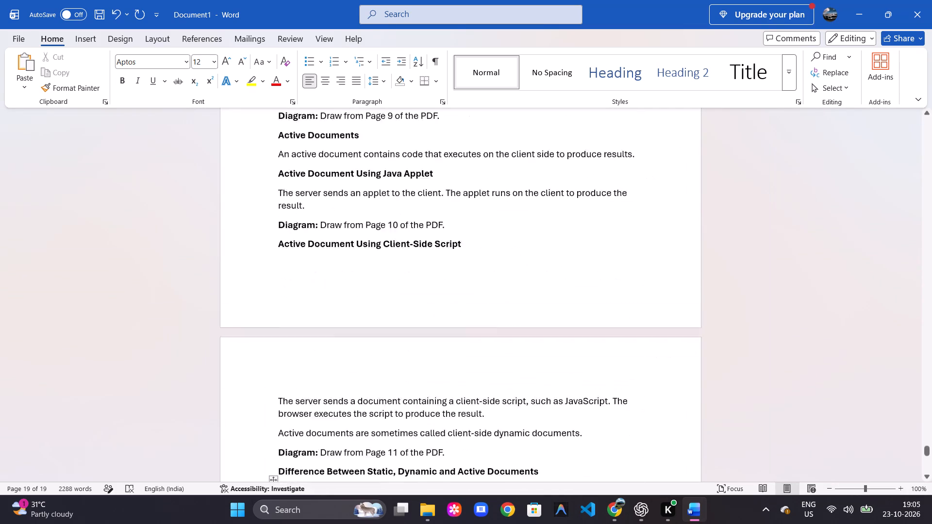
scroll(477, 304, up, 20)
scroll(477, 304, up, 2)
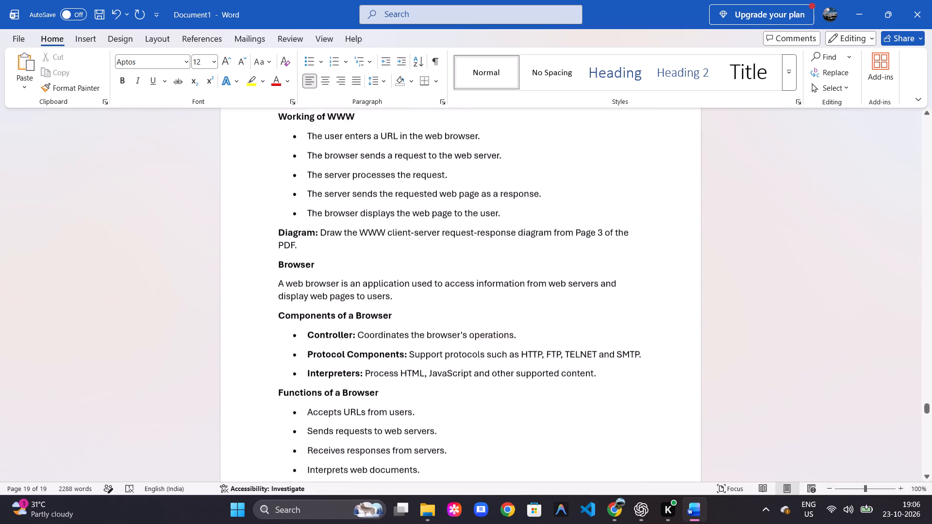
scroll(474, 304, up, 8)
scroll(472, 304, down, 7)
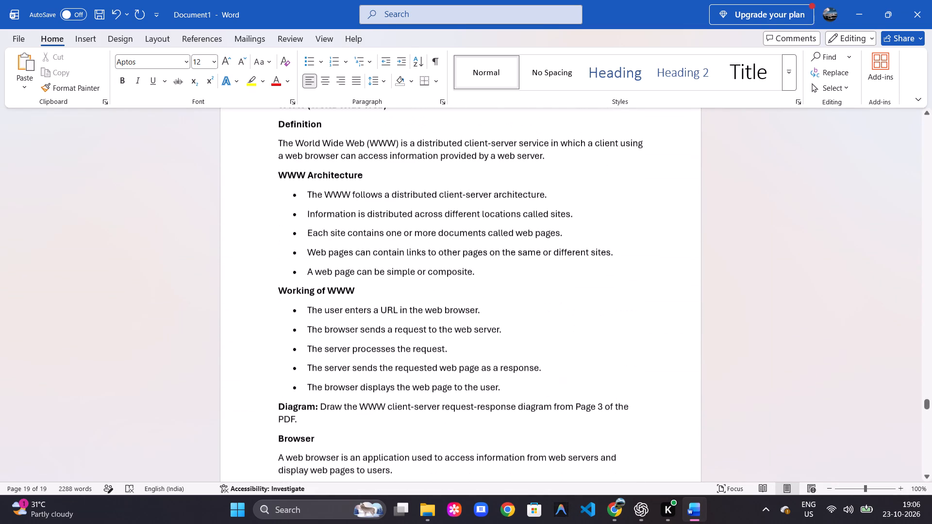
scroll(373, 279, up, 2)
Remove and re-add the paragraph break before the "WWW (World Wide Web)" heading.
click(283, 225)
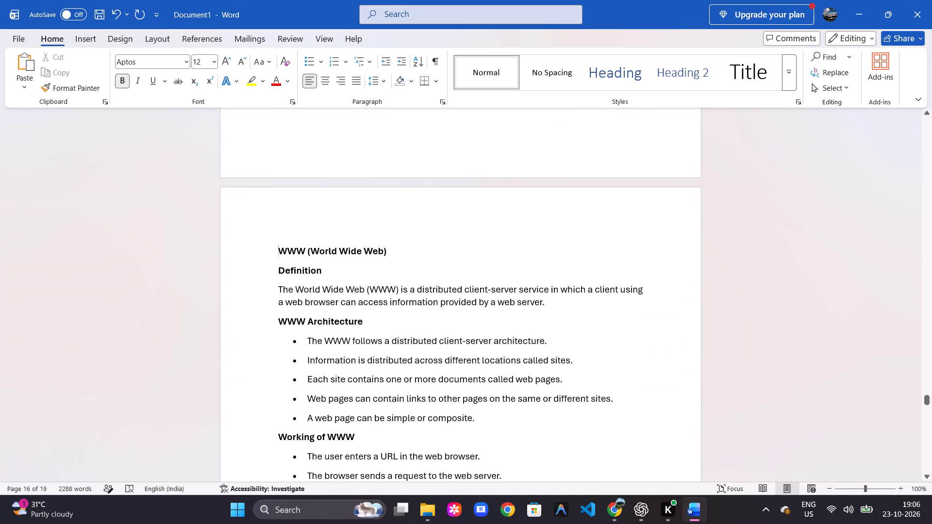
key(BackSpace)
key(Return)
Find the WWW diagram reference, switch to WWW & HTTP.pdf and capture the client-server request-response diagram on page 3.
scroll(282, 229, down, 2)
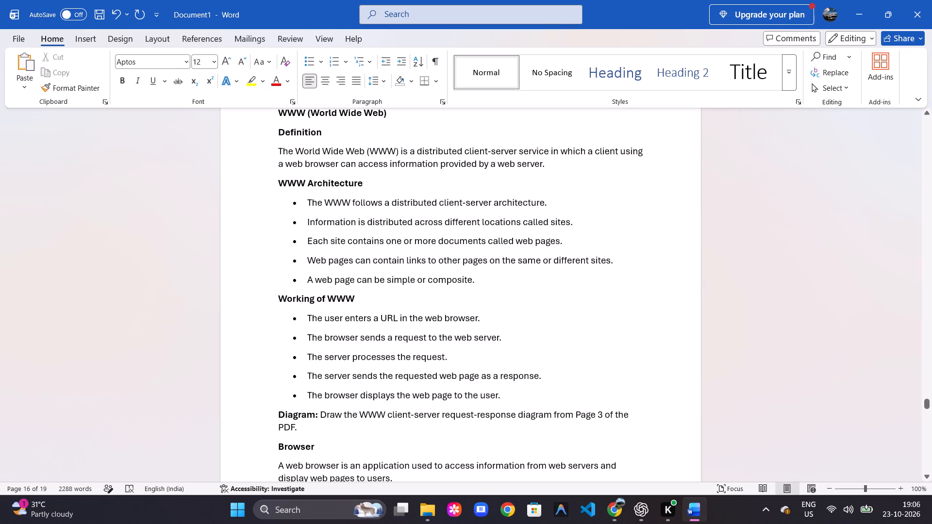
scroll(345, 247, down, 2)
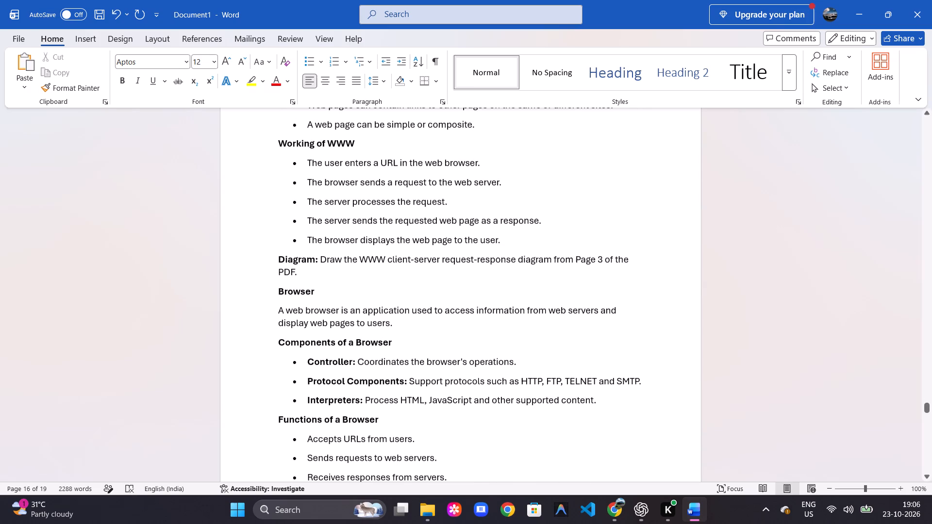
key(alt+Tab)
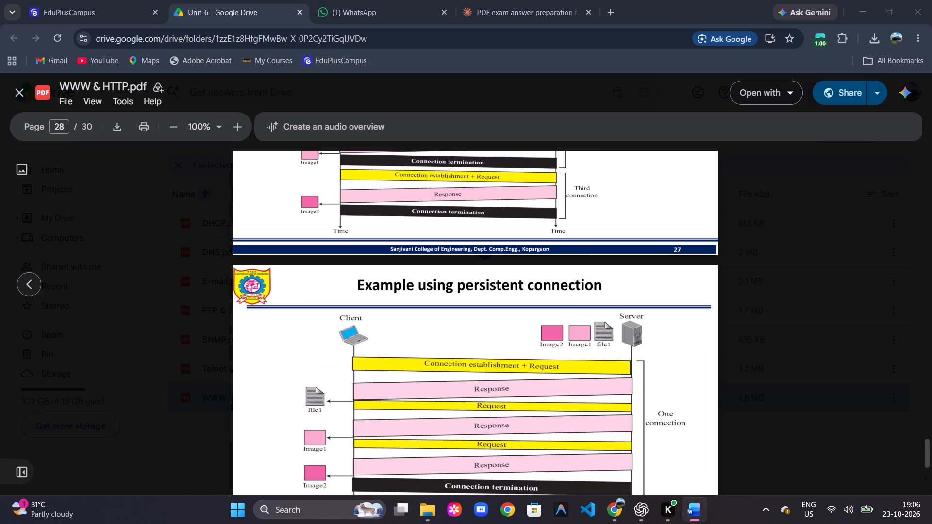
scroll(373, 271, up, 20)
scroll(365, 268, down, 1)
scroll(365, 268, up, 8)
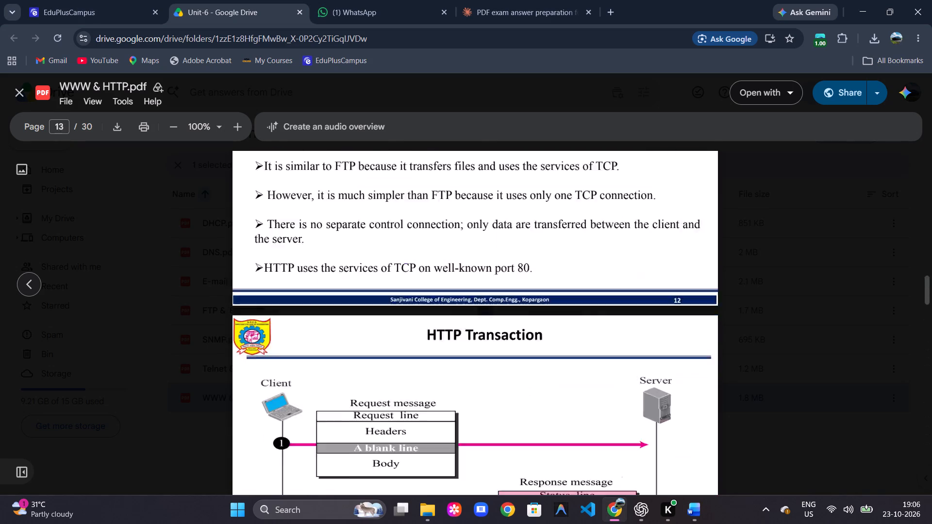
scroll(360, 265, up, 20)
scroll(360, 265, up, 5)
scroll(355, 265, down, 3)
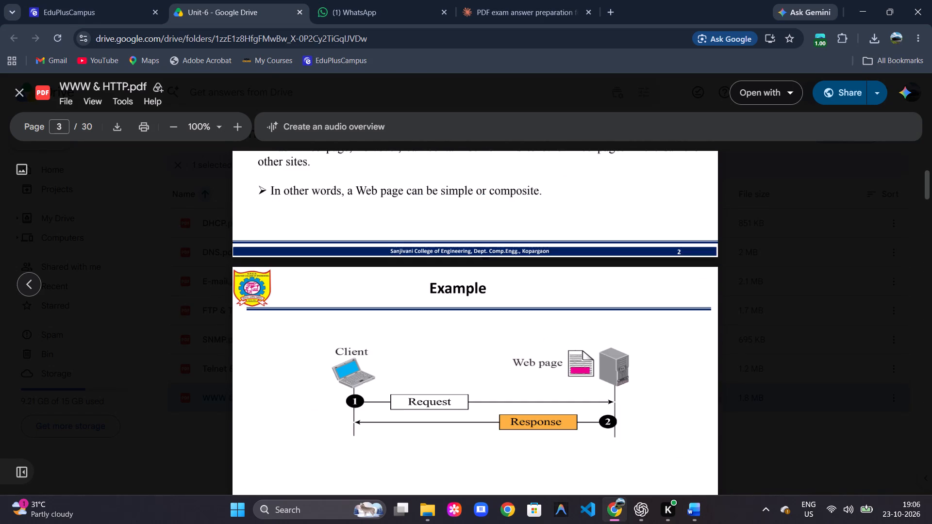
scroll(355, 264, down, 1)
scroll(355, 264, up, 1)
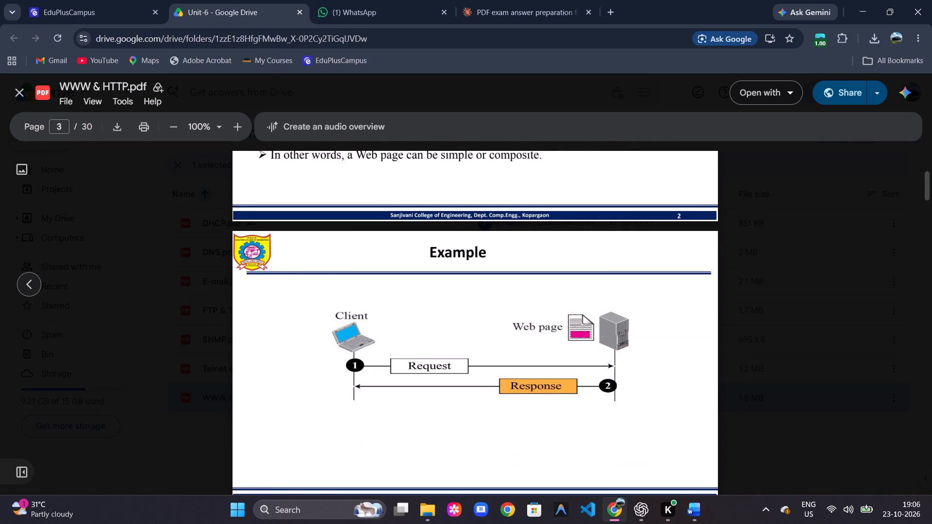
key(Print)
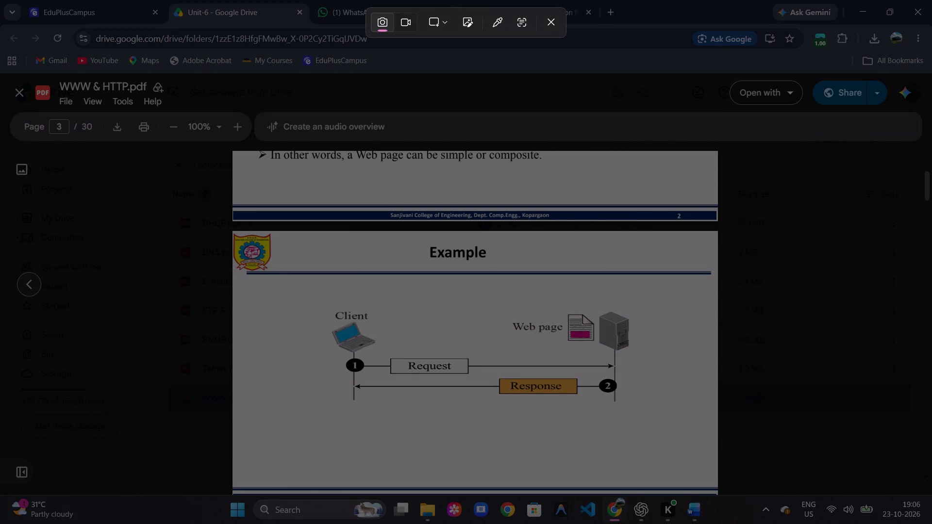
drag(309, 296, 659, 449)
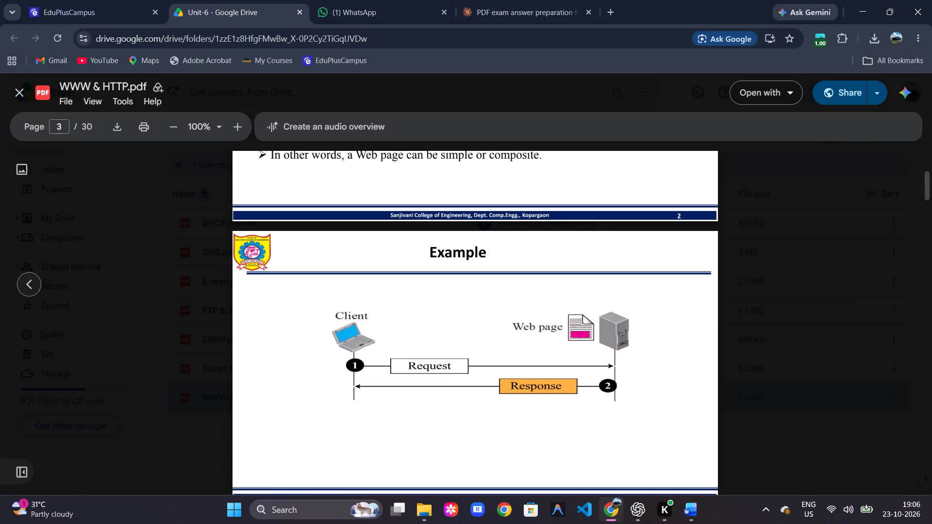
In Word, replace the line "Diagram: Draw the WWW client-server request-response diagram from Page 3 of the PDF." with the captured diagram.
key(alt+Tab)
drag(326, 277, 287, 276)
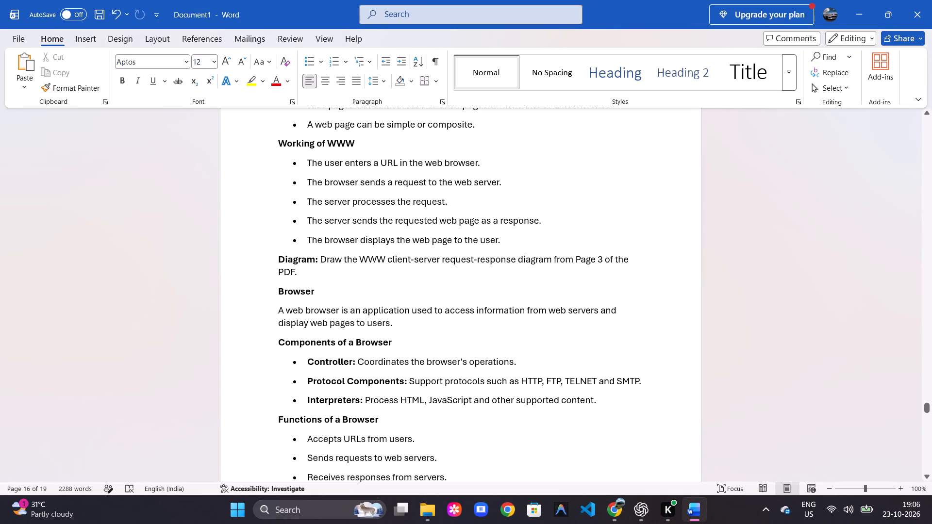
drag(287, 276, 267, 263)
key(ctrl+v)
click(421, 322)
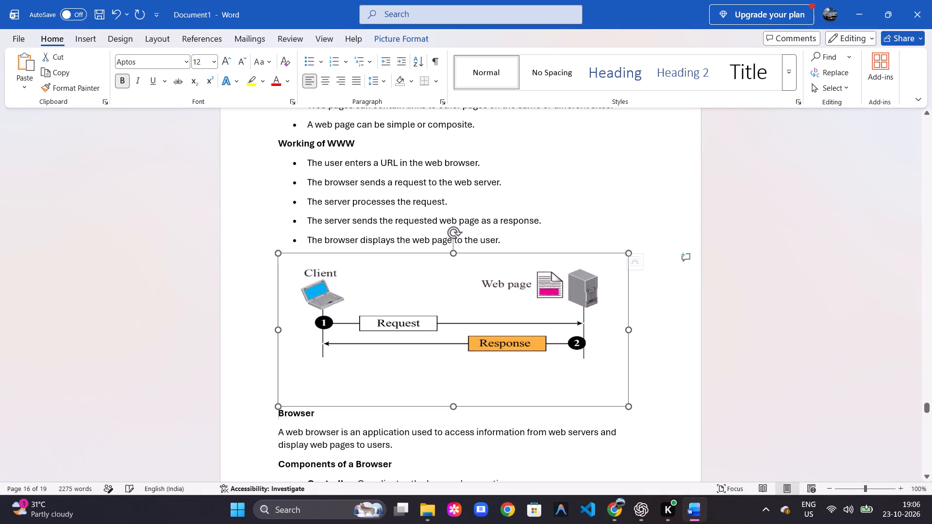
click(255, 324)
Insert blank lines before the "Browser" heading so that the section starts on the following page.
scroll(254, 324, down, 2)
click(267, 324)
click(276, 265)
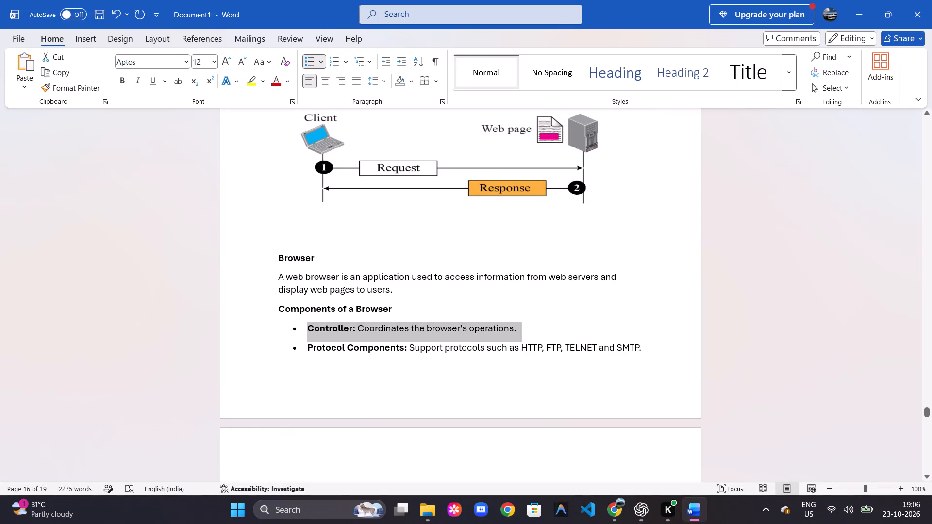
key(Return)
key(Return)
key(Return)
key(Return)
key(Return)
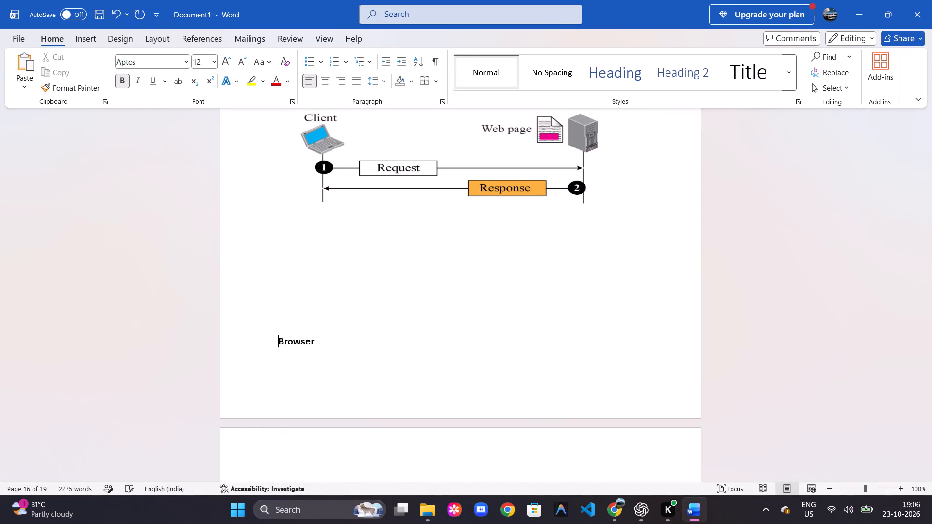
key(Return)
Find the browser architecture reference, switch to WWW & HTTP.pdf and capture the Browser diagram on page 5.
scroll(275, 269, down, 4)
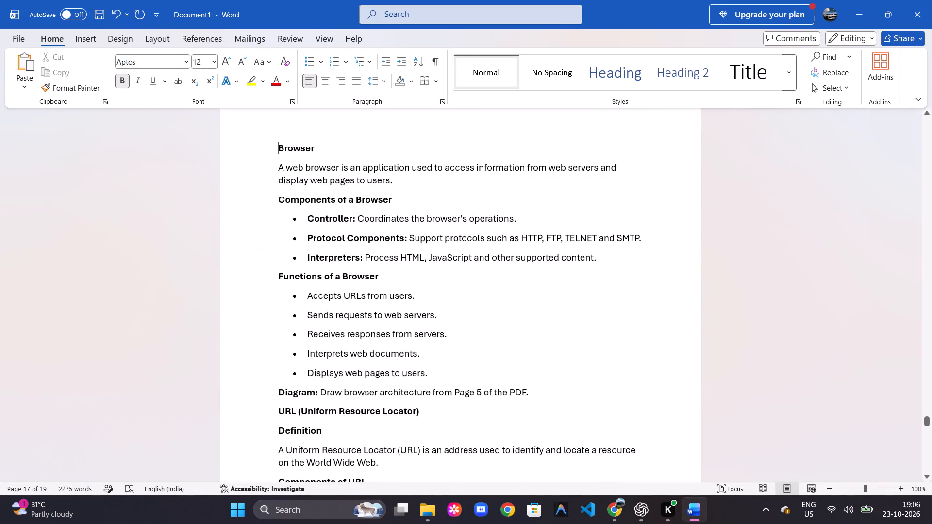
scroll(275, 270, down, 1)
key(alt+Tab)
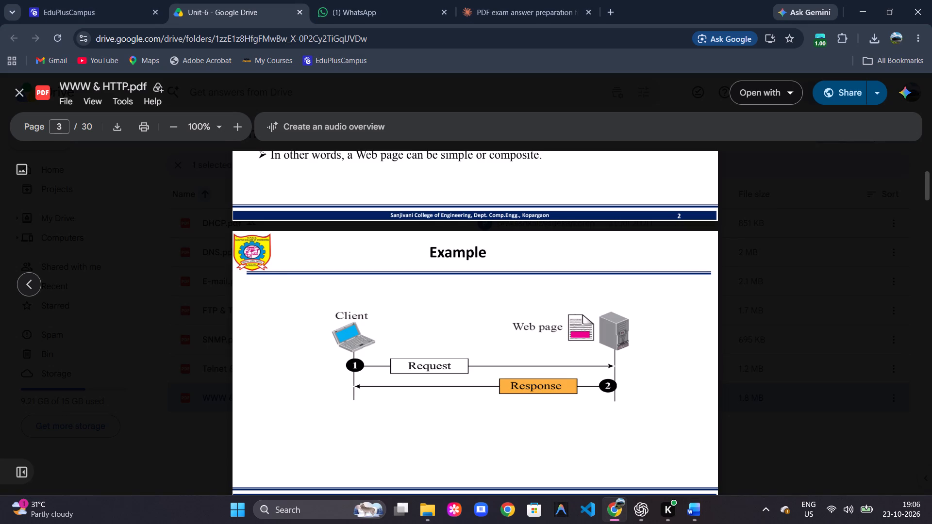
scroll(498, 343, down, 4)
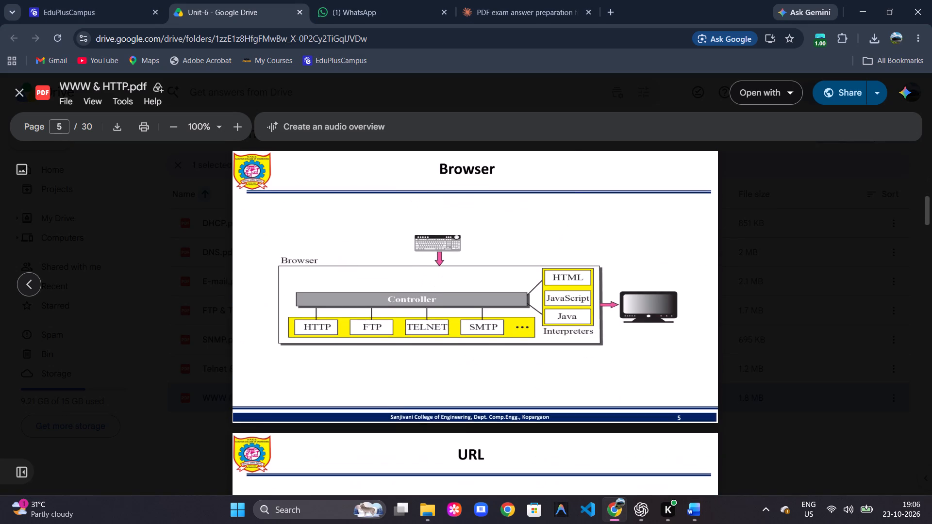
key(Print)
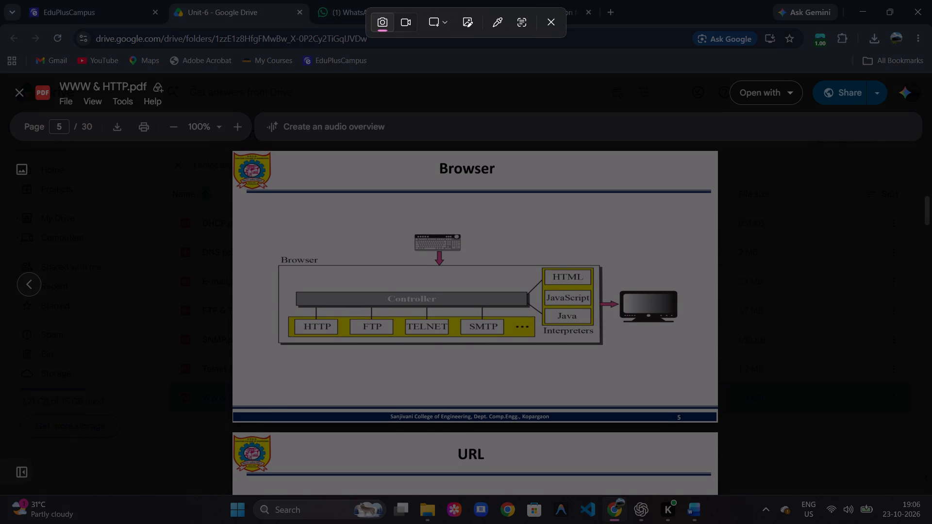
drag(257, 207, 703, 383)
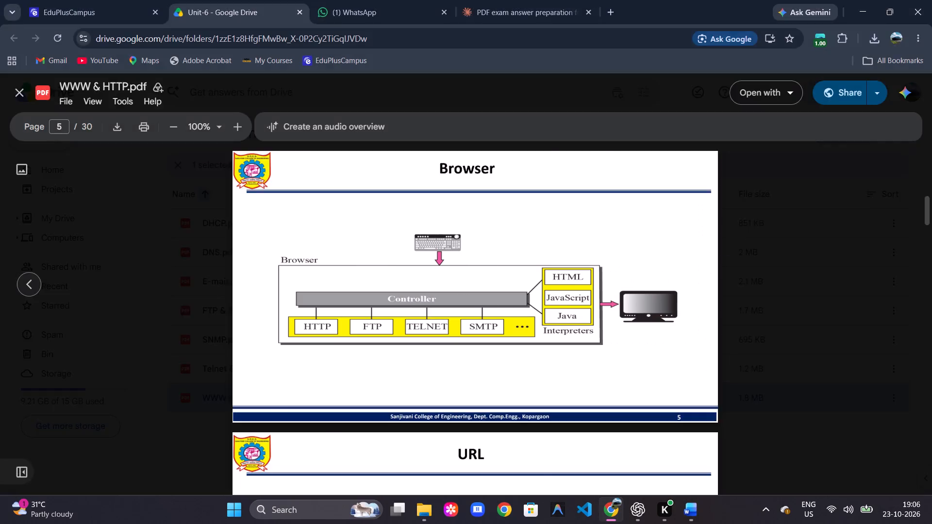
In Word, replace the line "Diagram: Draw browser architecture from Page 5 of the PDF." with the captured Browser diagram.
key(alt+Tab)
drag(555, 316, 256, 318)
key(ctrl+v)
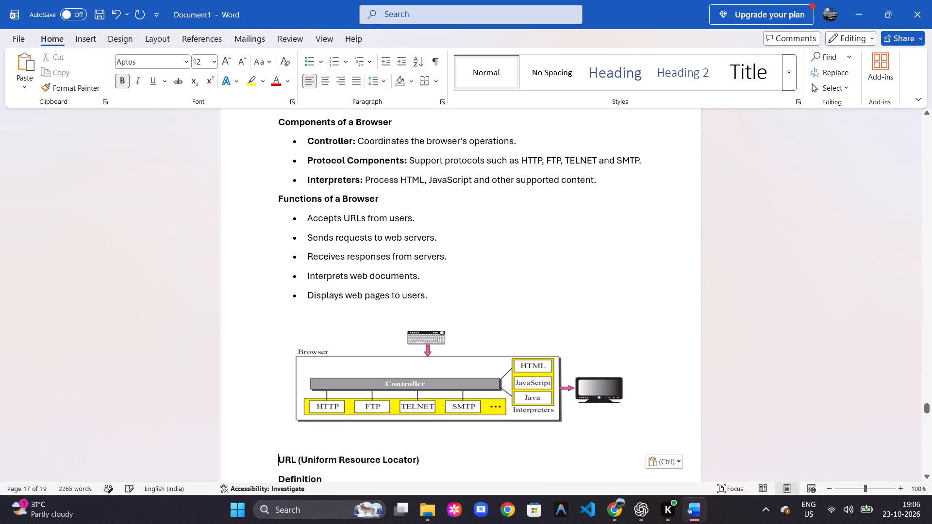
click(429, 364)
drag(434, 363, 440, 362)
Check the URL format slide on page 6 of WWW & HTTP.pdf, and in Word delete the line "Diagram: Draw the URL format from Page 6 of the PDF.".
scroll(451, 361, down, 2)
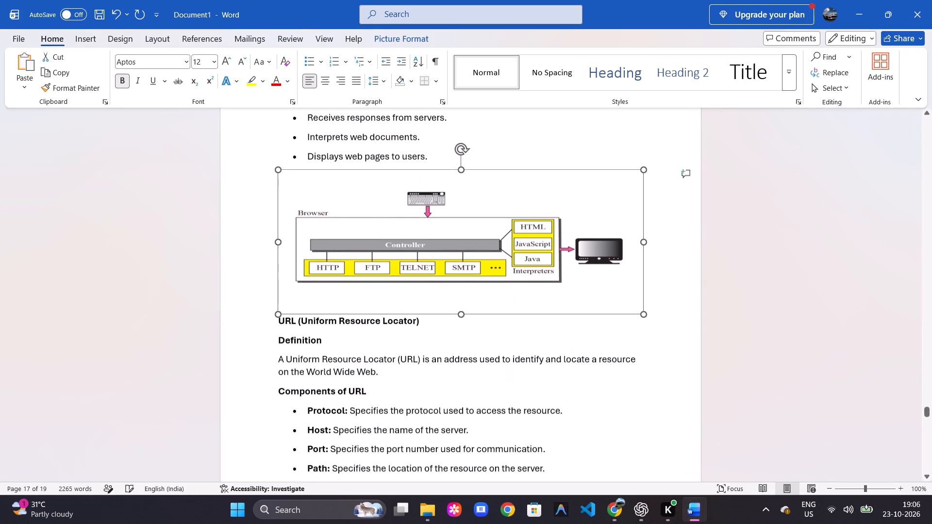
key(alt+Tab)
scroll(412, 329, down, 2)
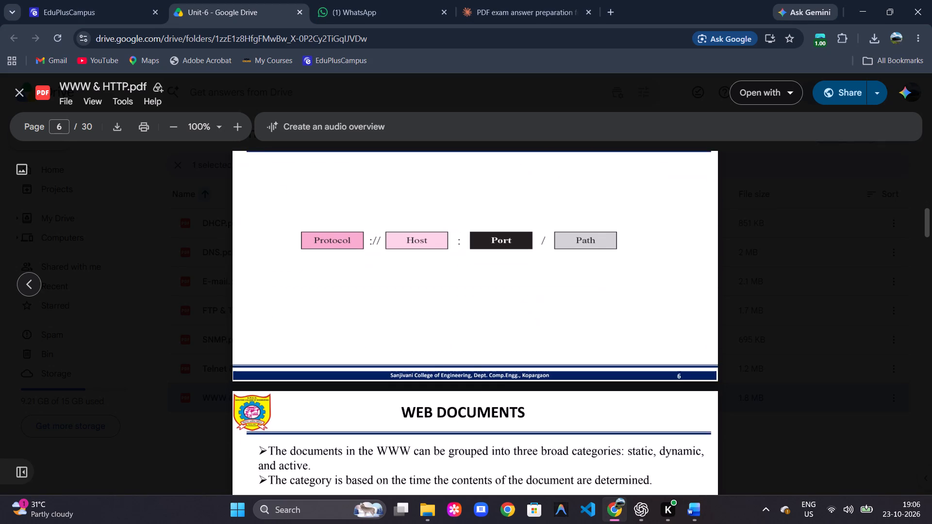
scroll(411, 329, up, 1)
scroll(411, 329, down, 1)
key(alt+Tab)
scroll(398, 355, down, 5)
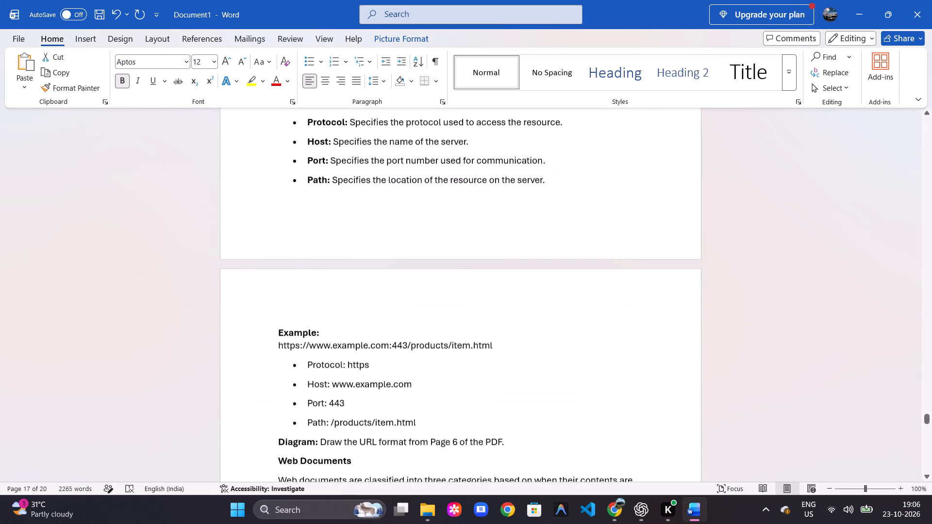
drag(515, 328, 307, 319)
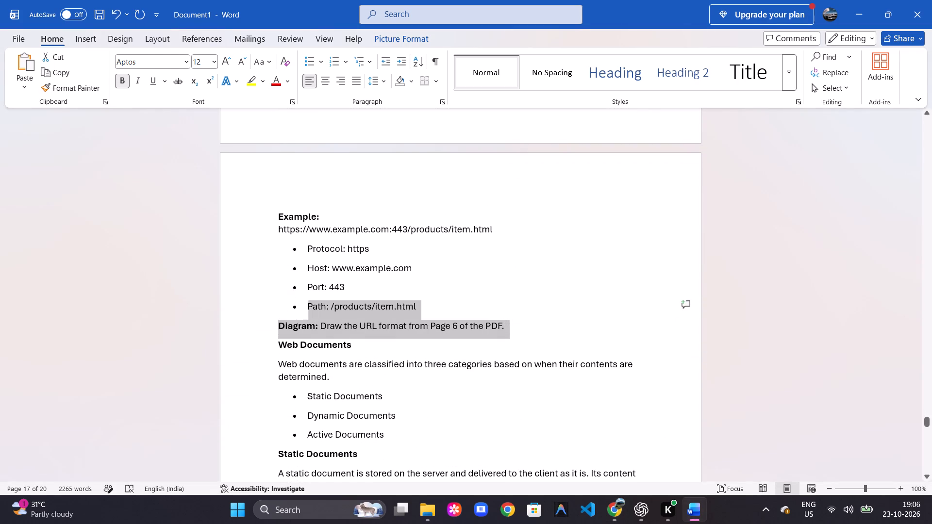
drag(307, 319, 270, 326)
key(BackSpace)
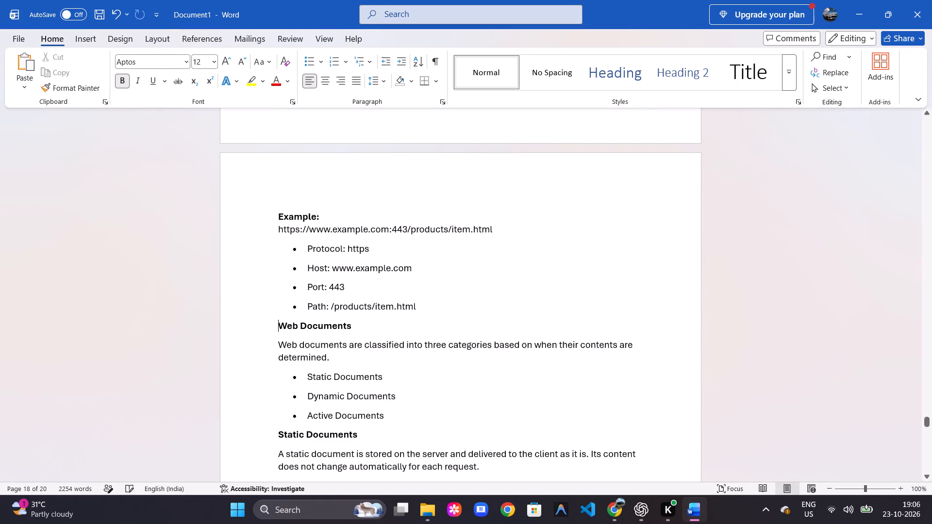
Switch to WWW & HTTP.pdf in Chrome and capture the static document client-server diagram on page 7.
scroll(369, 358, down, 2)
key(alt+Tab)
scroll(363, 330, down, 2)
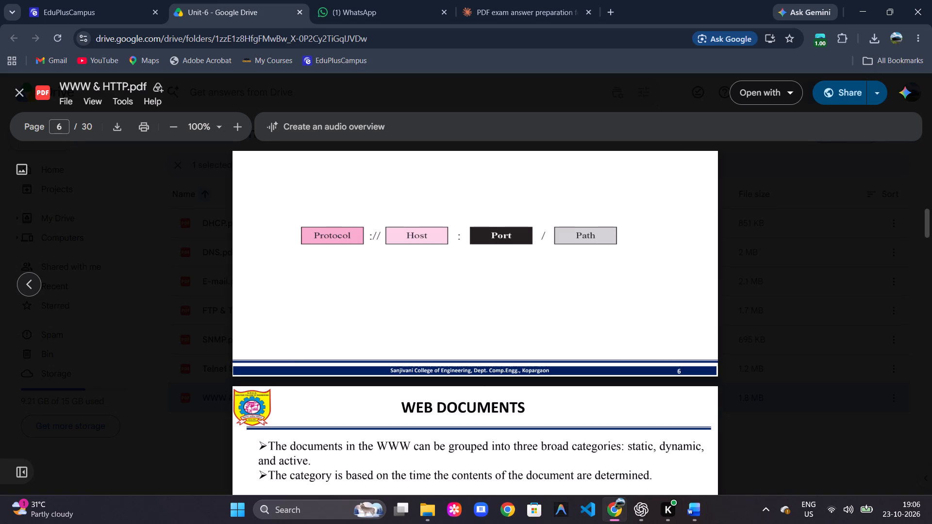
scroll(363, 330, up, 1)
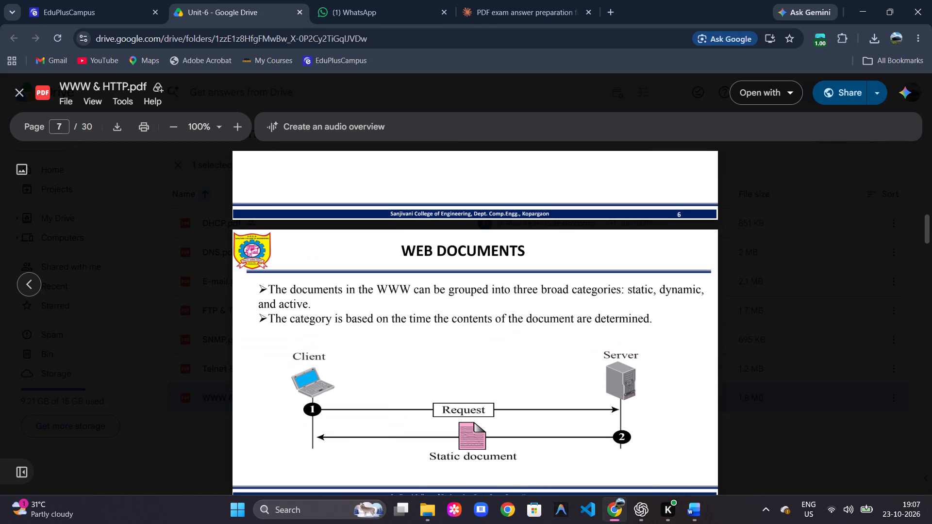
key(Print)
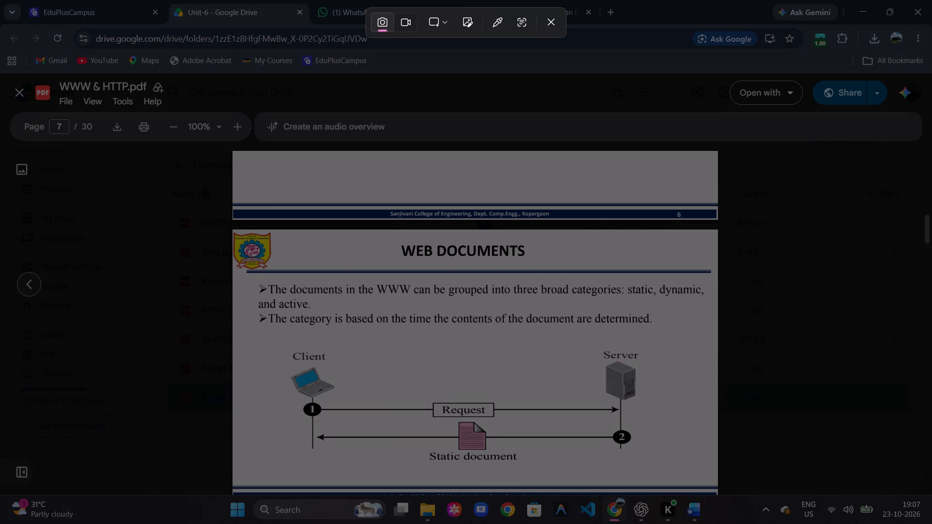
drag(280, 340, 667, 484)
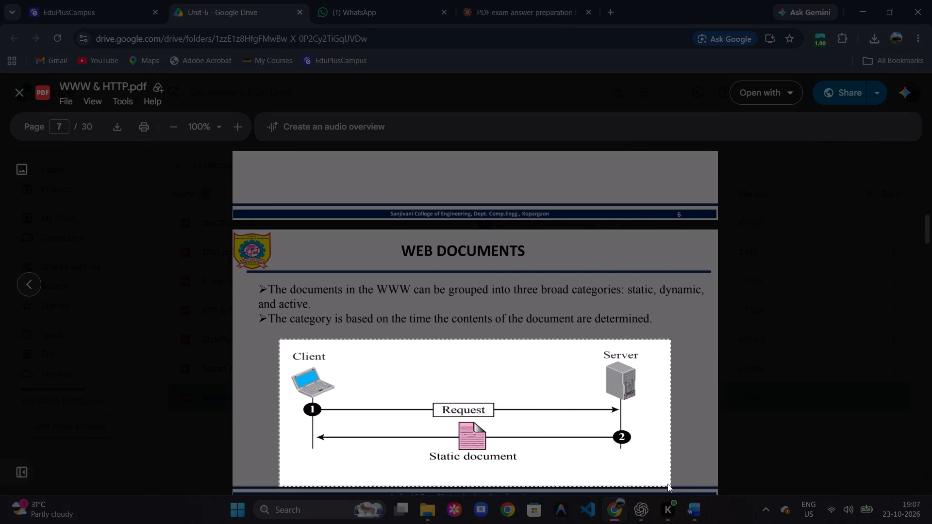
drag(667, 484, 662, 477)
In Word, replace the line "Diagram: Draw from Page 7 of the PDF." under Static Documents with the captured diagram.
key(alt+Tab)
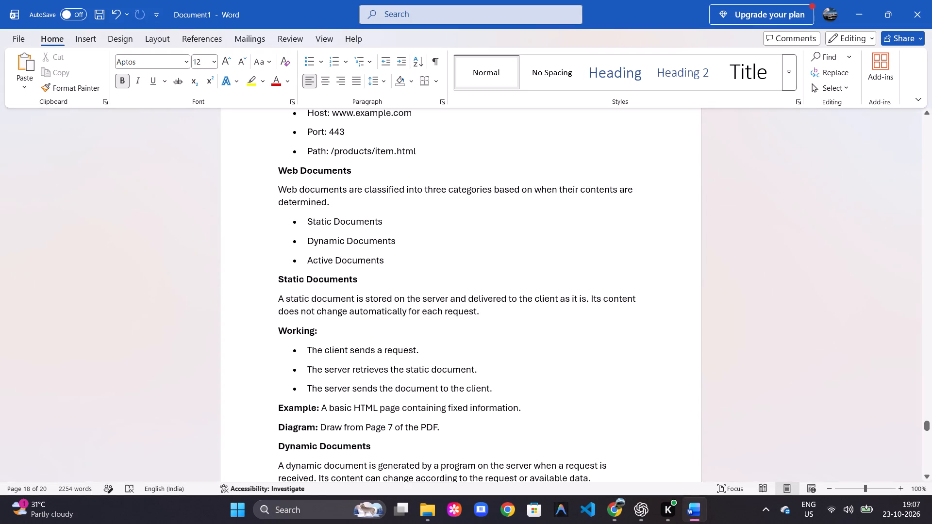
scroll(425, 407, down, 1)
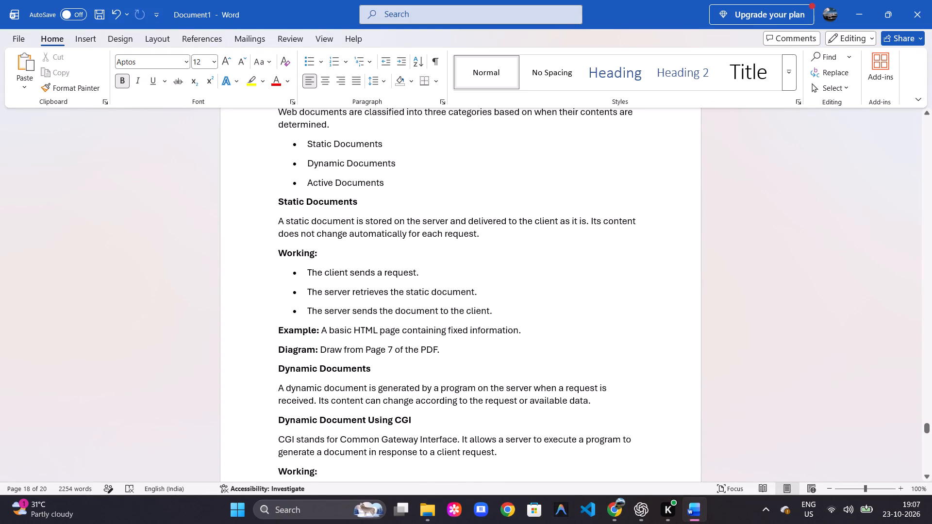
drag(460, 351, 249, 352)
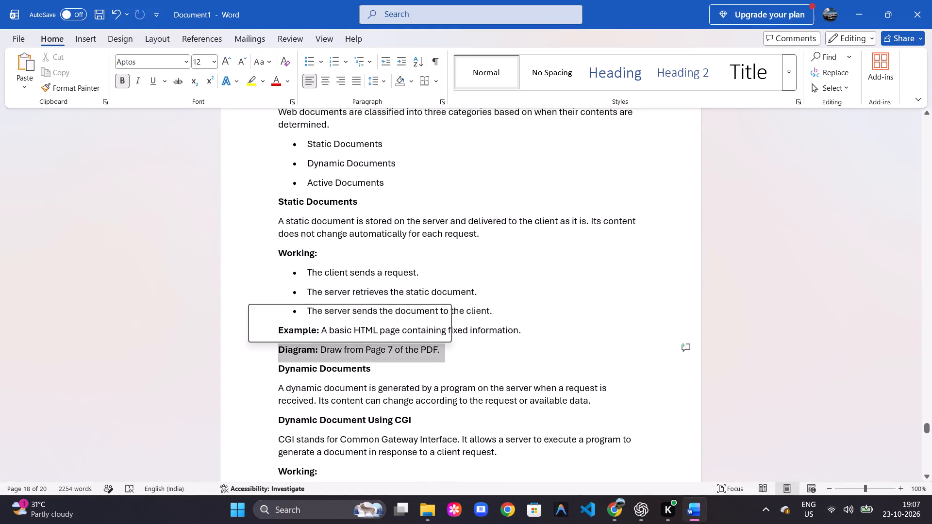
key(ctrl+v)
click(435, 355)
scroll(432, 354, down, 2)
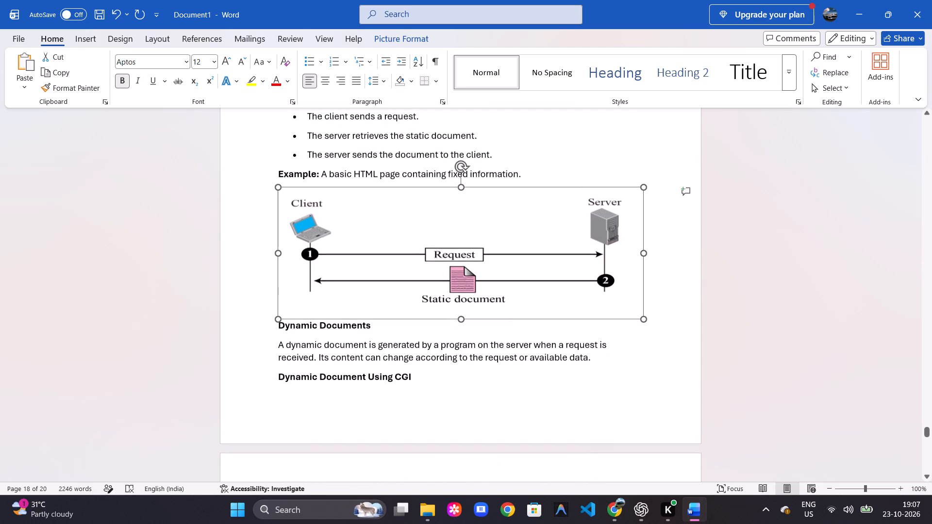
Insert four blank lines before the "Dynamic Documents" heading so that the section starts on the following page.
click(280, 309)
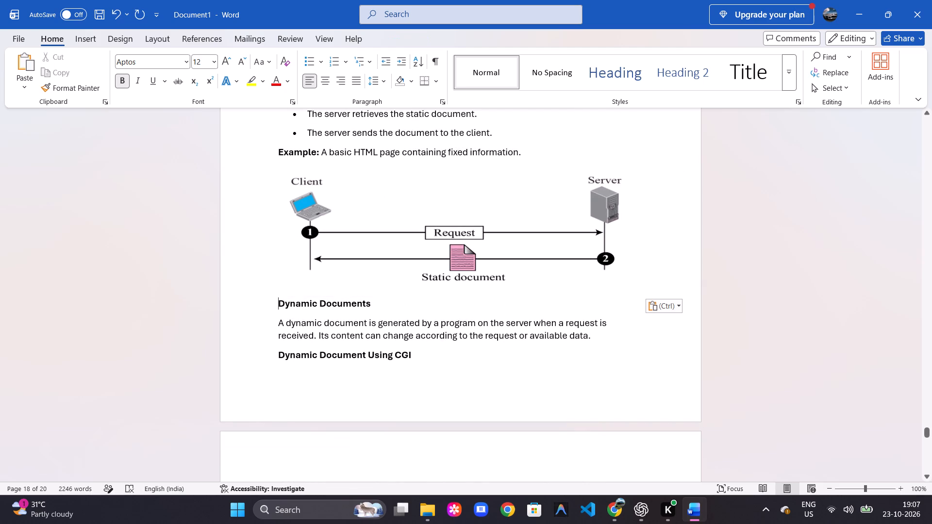
key(Return)
key(Return)
key(Return)
key(Return)
scroll(280, 313, down, 1)
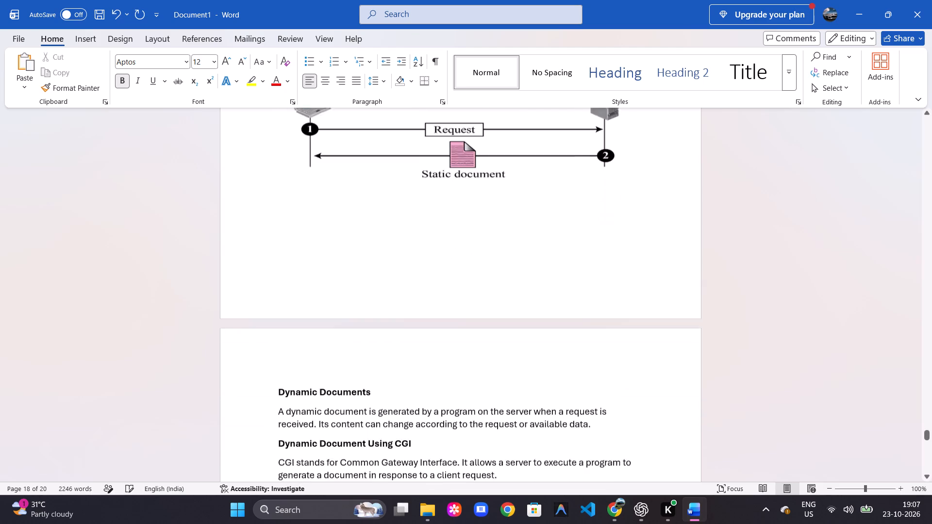
Find the page 8 diagram reference, switch to WWW & HTTP.pdf and capture the "Dynamic document using CGI" diagram.
scroll(280, 313, down, 3)
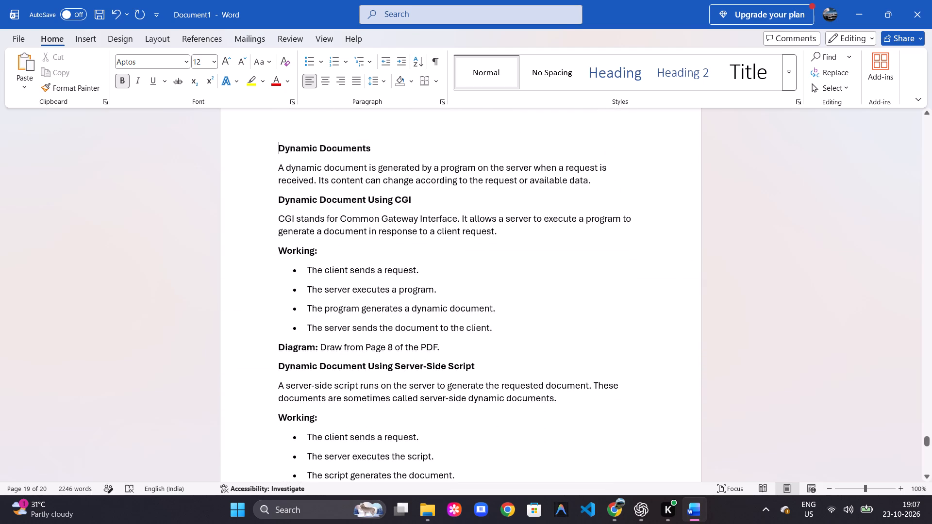
key(alt+Tab)
scroll(483, 324, down, 2)
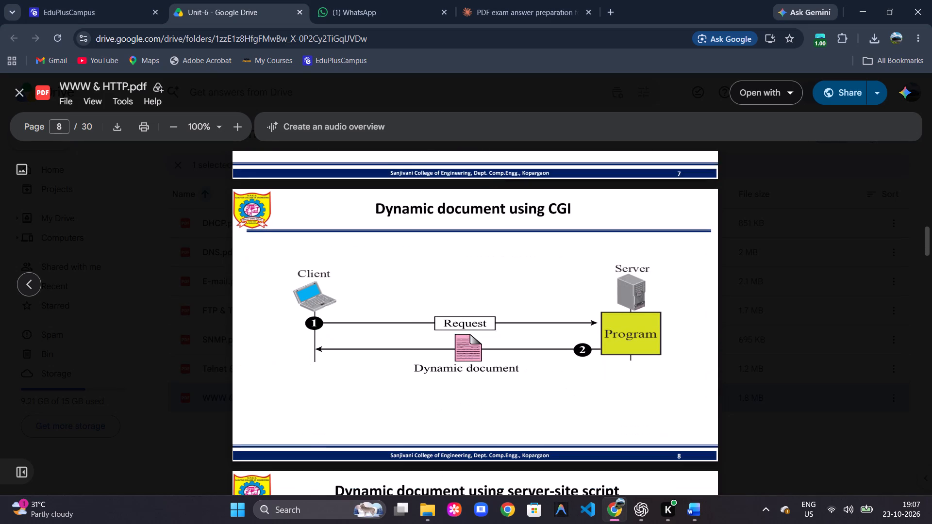
key(Print)
drag(274, 245, 667, 408)
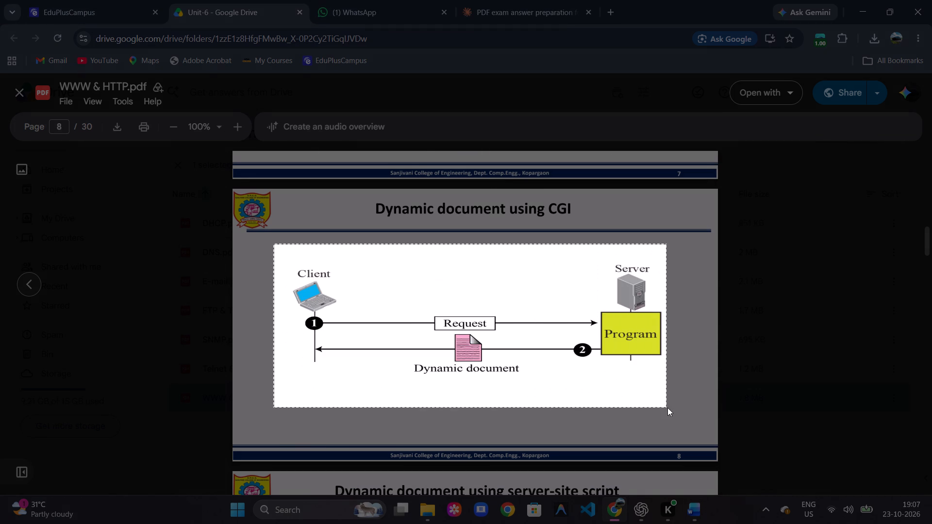
drag(667, 408, 676, 412)
In Word, replace the line "Diagram: Draw from Page 8 of the PDF." with the captured CGI diagram and check its placement.
key(alt+Tab)
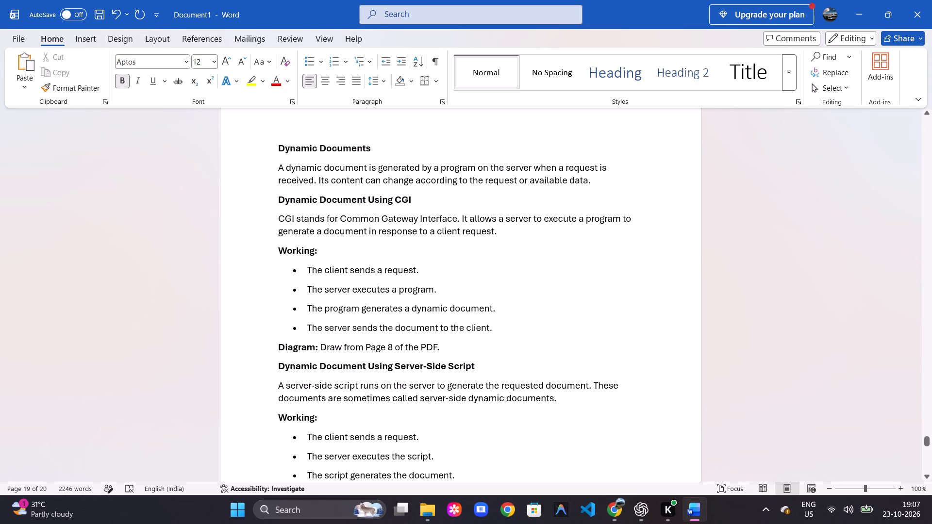
drag(468, 347, 237, 344)
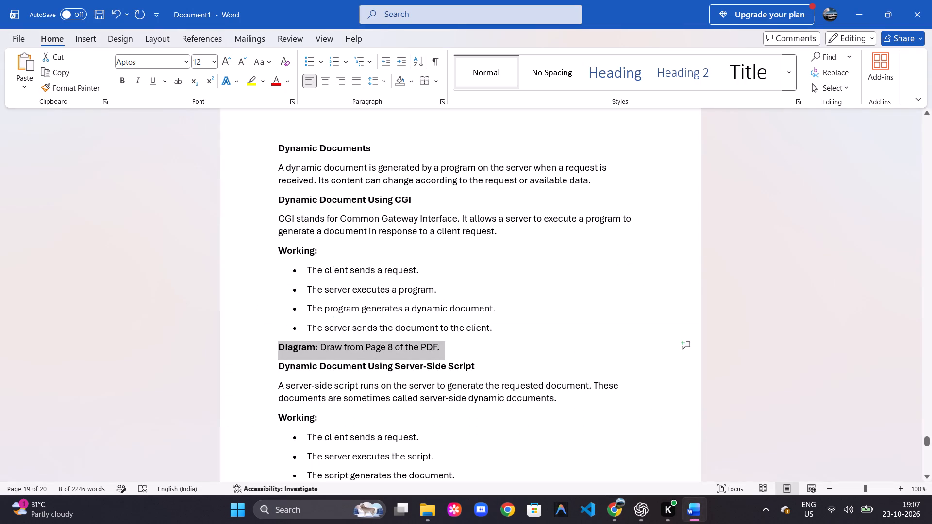
key(ctrl+v)
click(503, 352)
scroll(498, 345, up, 3)
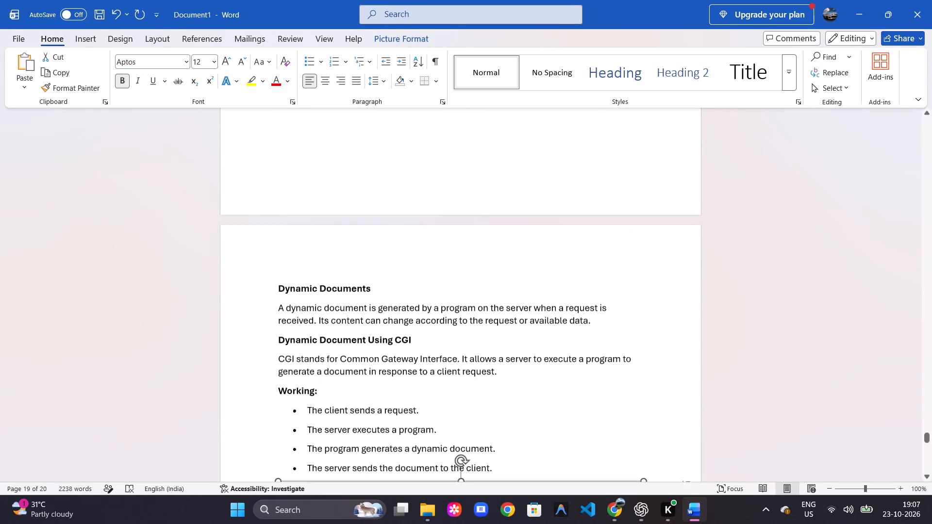
scroll(497, 345, up, 2)
scroll(496, 344, down, 7)
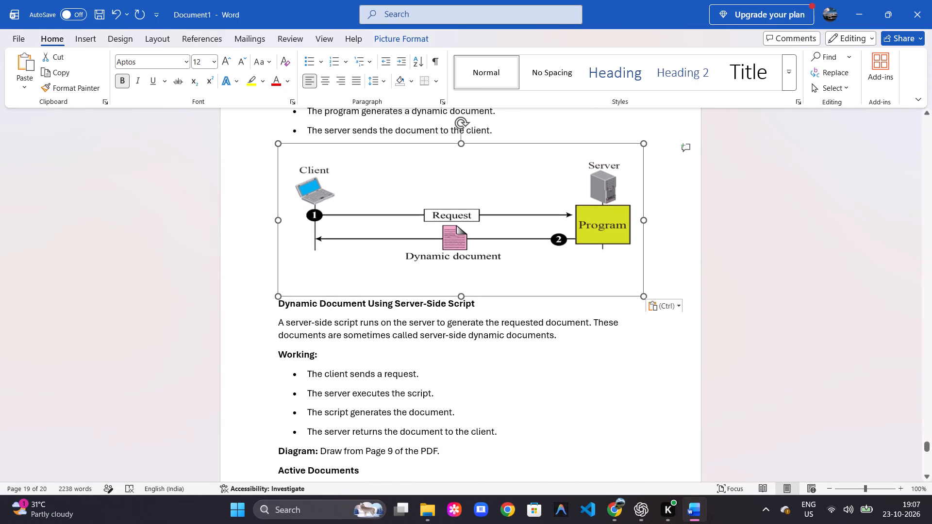
Find the page 9 diagram reference, switch to WWW & HTTP.pdf and capture the server-side script diagram with its caption.
scroll(494, 340, down, 1)
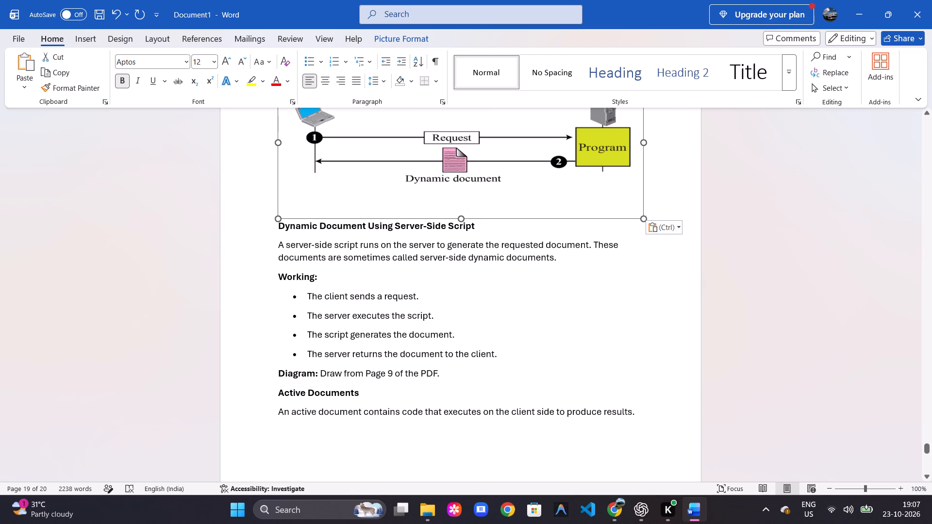
key(alt+Tab)
scroll(466, 339, down, 2)
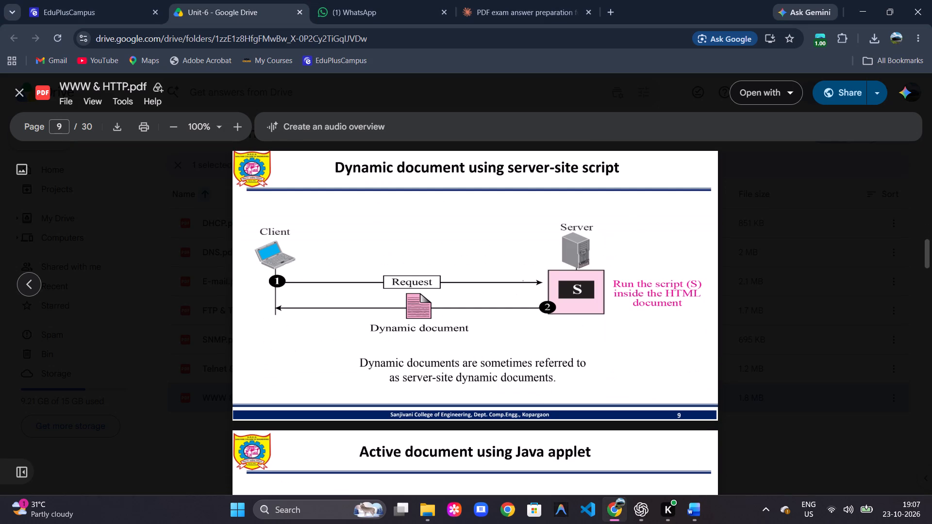
key(Print)
drag(248, 207, 737, 438)
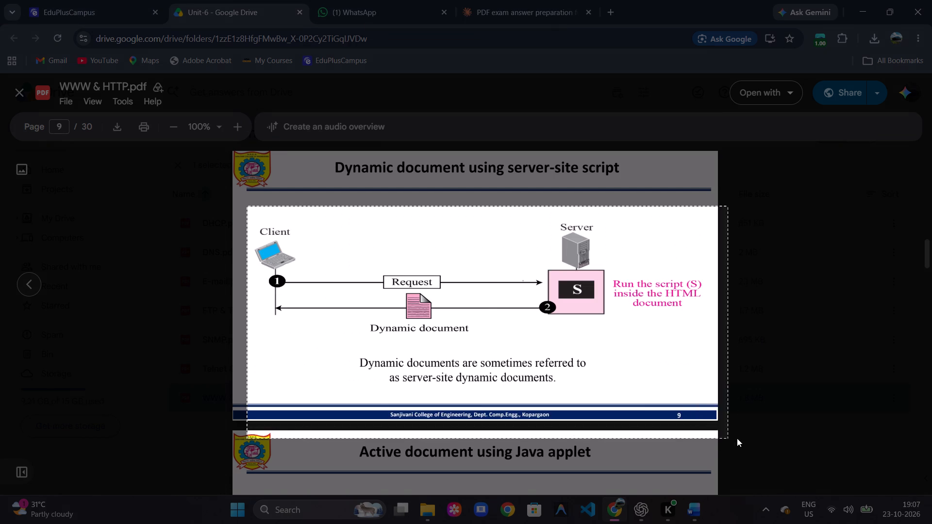
drag(737, 438, 706, 393)
In Word, replace the line "Diagram: Draw from Page 9 of the PDF." with the captured server-side script diagram.
key(alt+Tab)
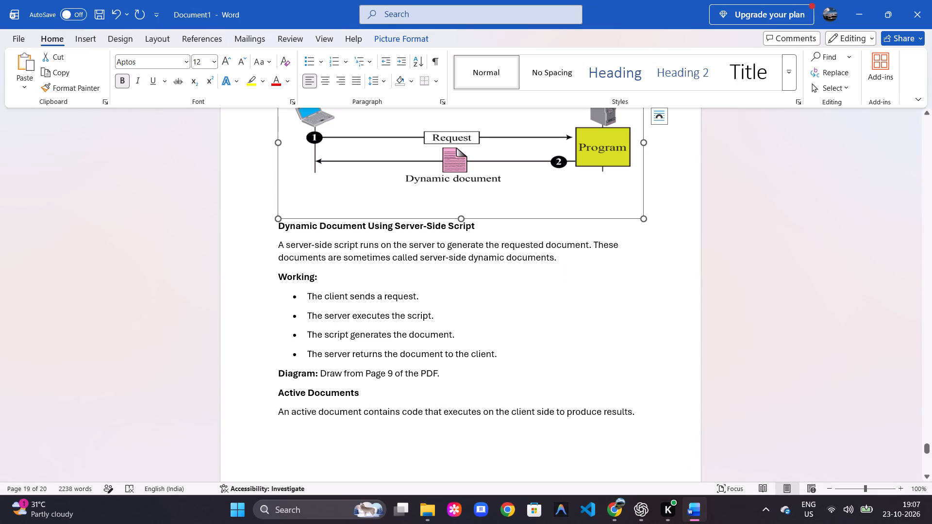
drag(462, 369, 266, 369)
key(ctrl+v)
click(458, 360)
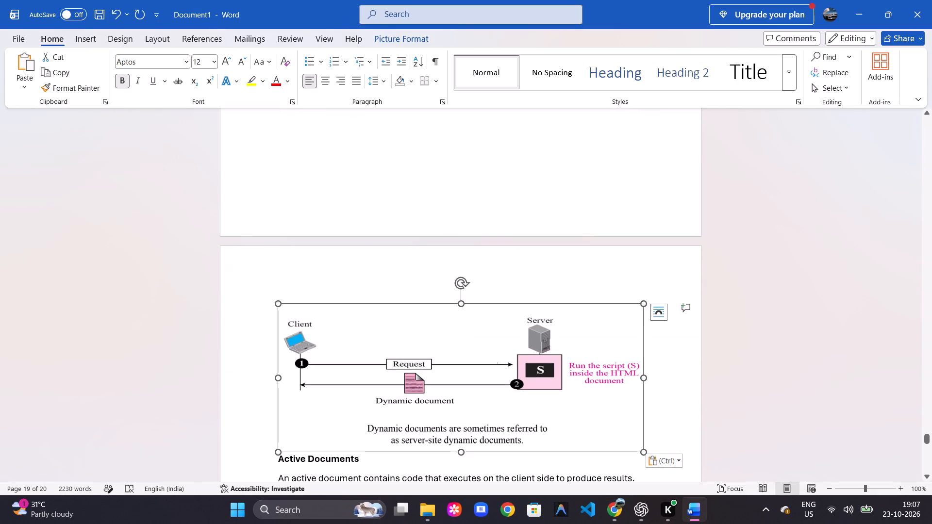
Shrink the server-side script diagram to about half its width and two-thirds of its height.
drag(643, 380, 476, 380)
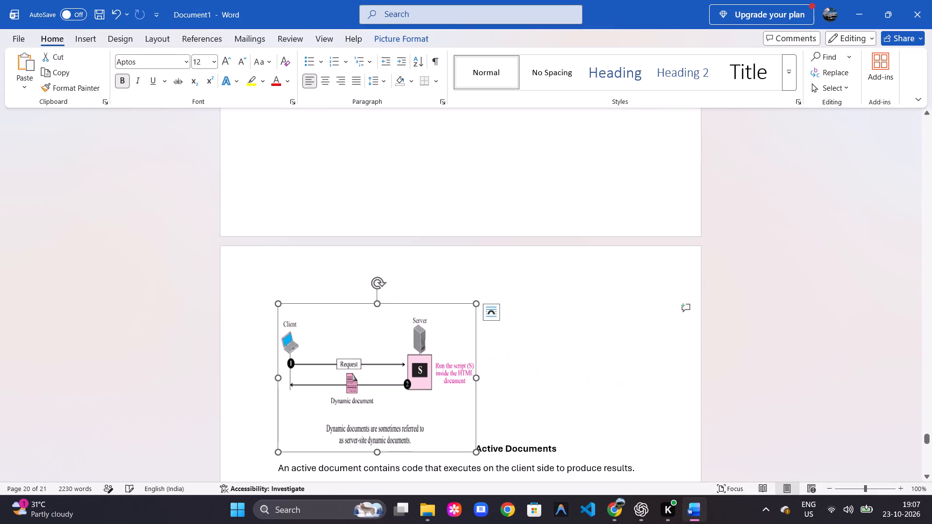
drag(380, 450, 389, 403)
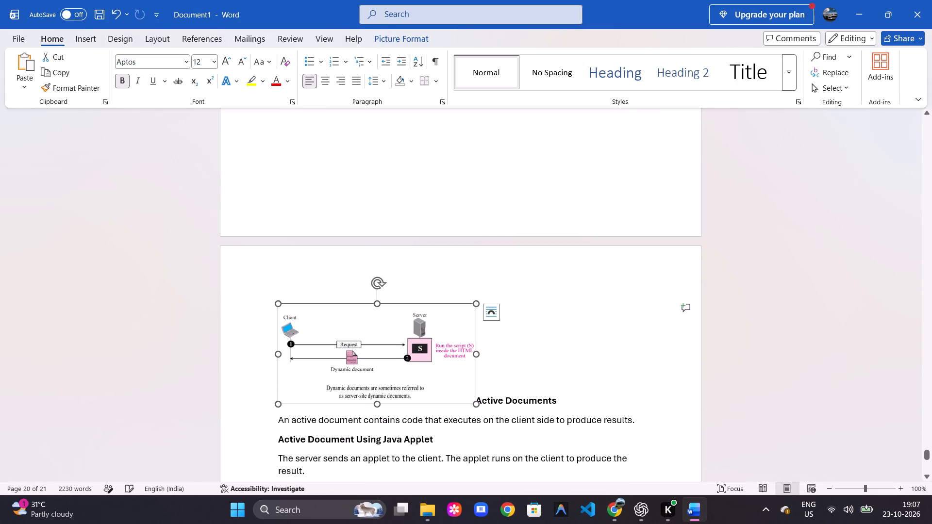
Set the server-side script diagram's wrapping to keep text above and below it, and move it up to the bottom of the previous page.
drag(383, 349, 429, 243)
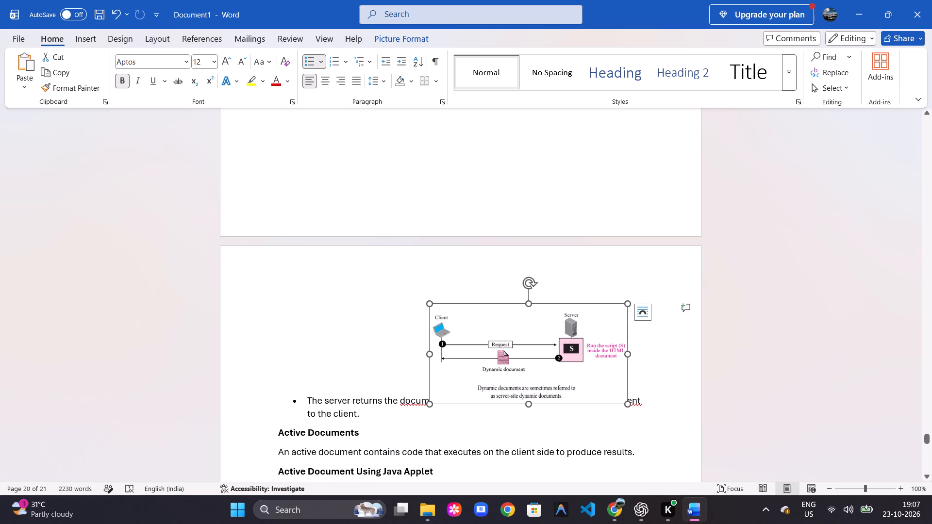
click(638, 315)
click(673, 405)
drag(479, 353, 425, 218)
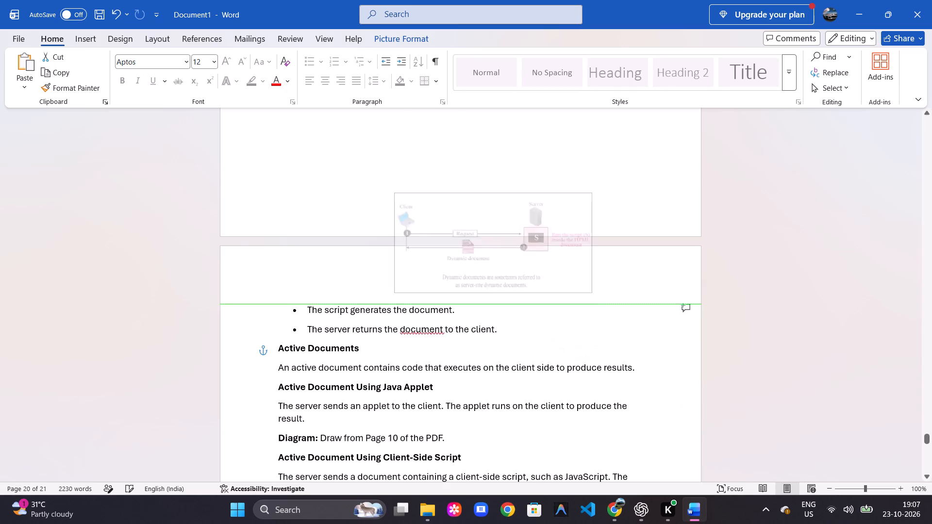
drag(425, 218, 414, 161)
scroll(413, 162, up, 1)
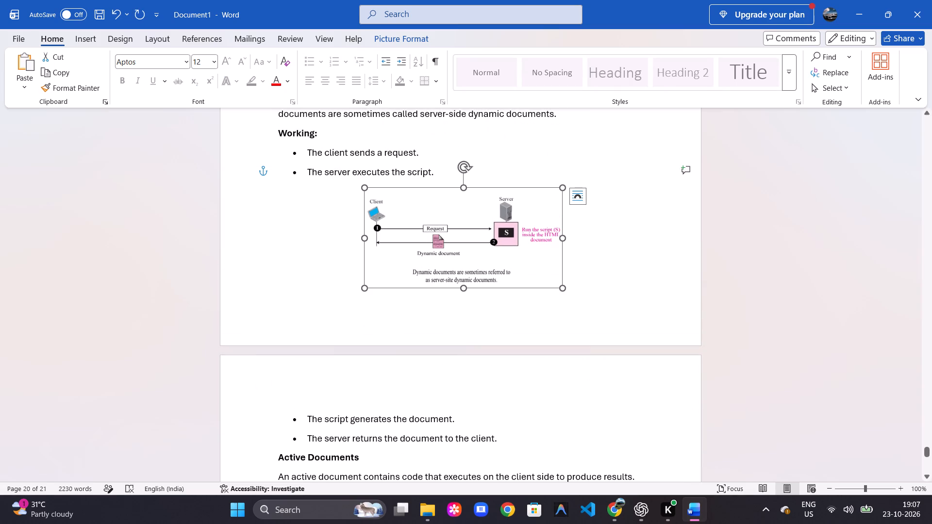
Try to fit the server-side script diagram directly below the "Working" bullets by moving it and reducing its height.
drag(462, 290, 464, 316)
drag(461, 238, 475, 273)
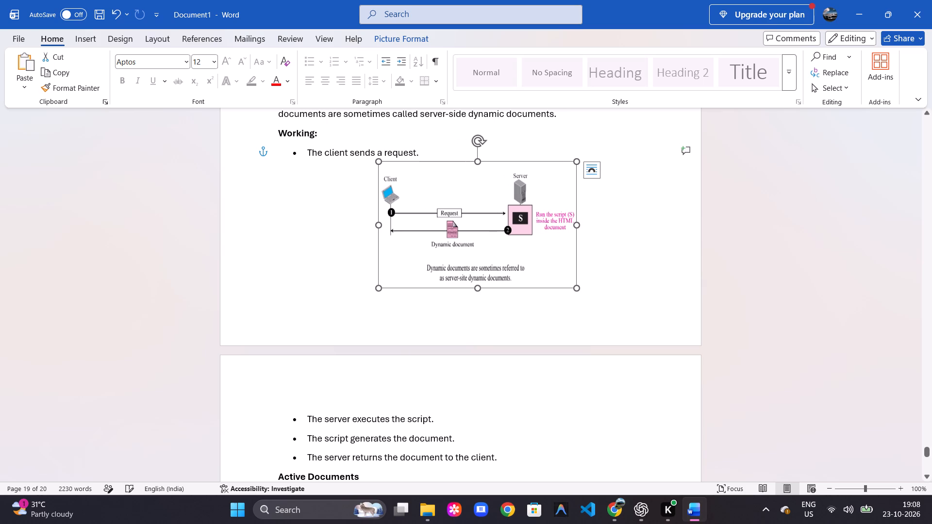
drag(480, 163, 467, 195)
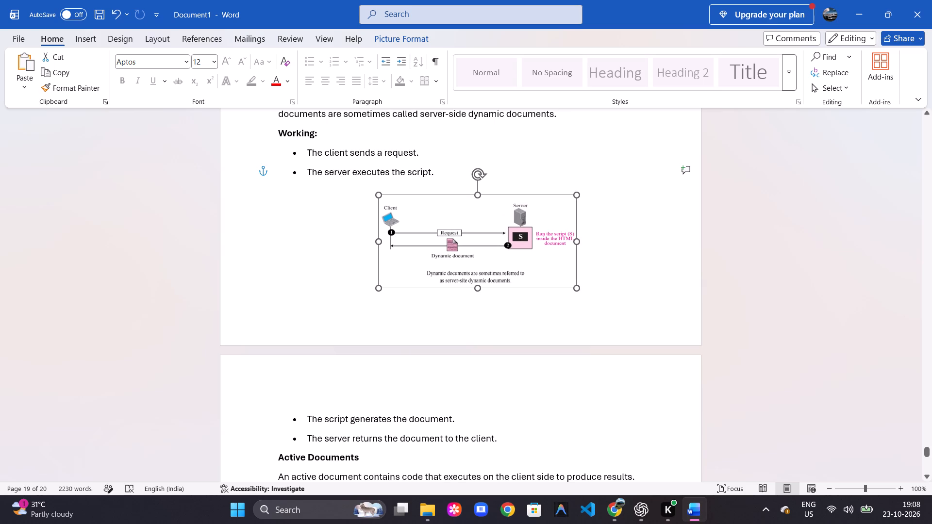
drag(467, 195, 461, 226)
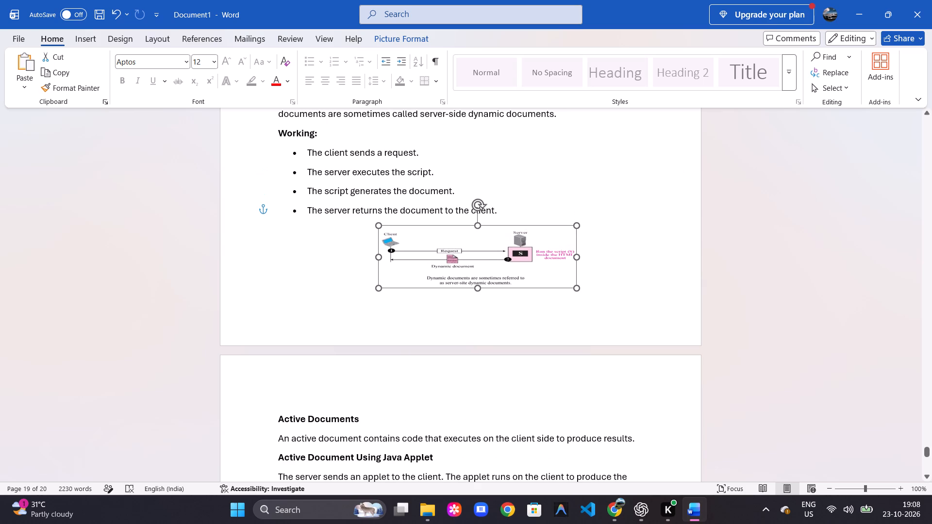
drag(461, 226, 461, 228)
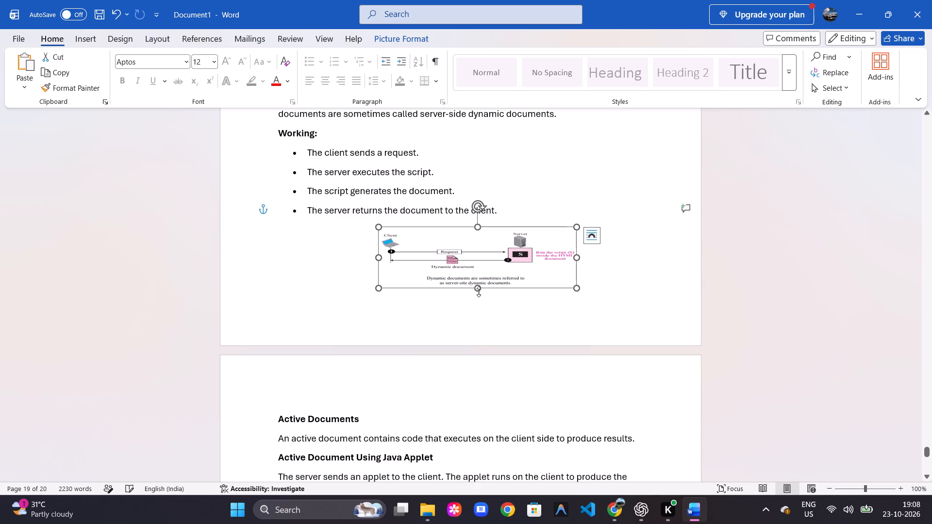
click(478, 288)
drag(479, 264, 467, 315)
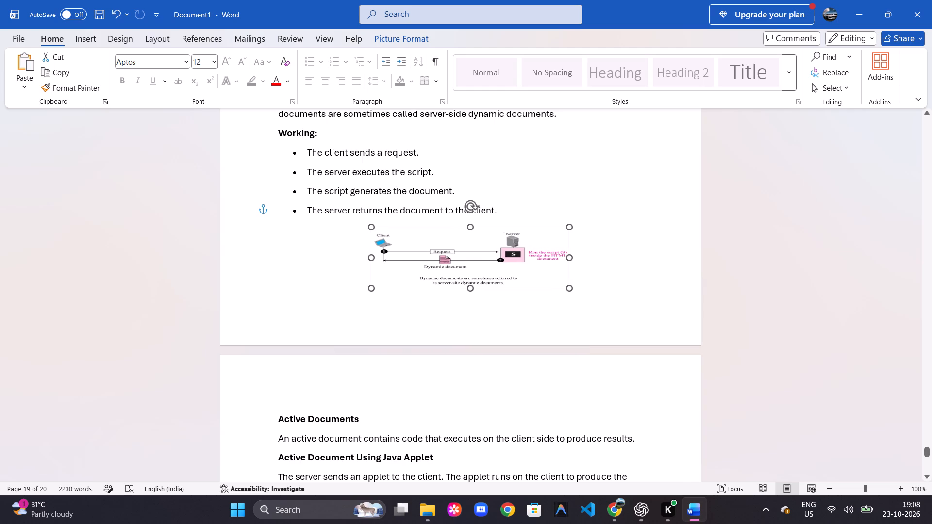
Move the server-side script diagram to the top of the next page, above "Active Documents", and enlarge its height and width.
drag(467, 315, 452, 376)
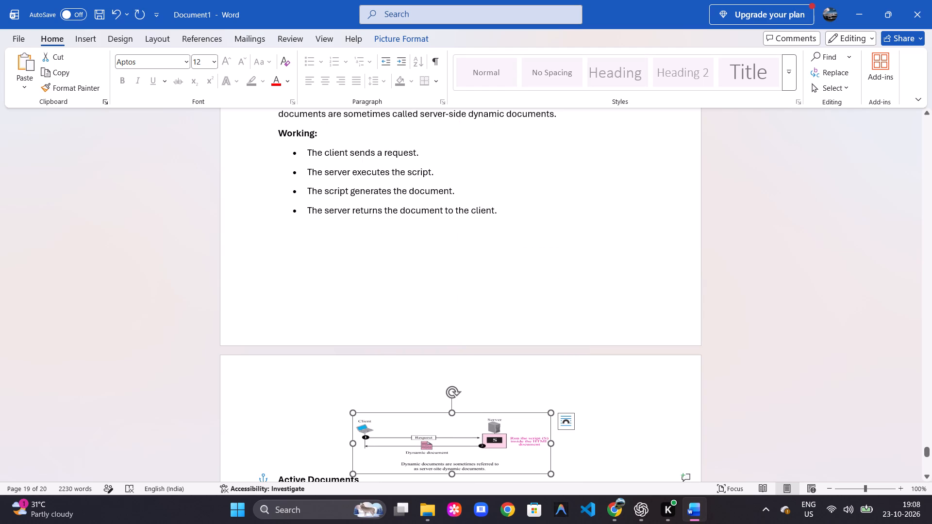
scroll(452, 407, down, 1)
drag(452, 336, 450, 311)
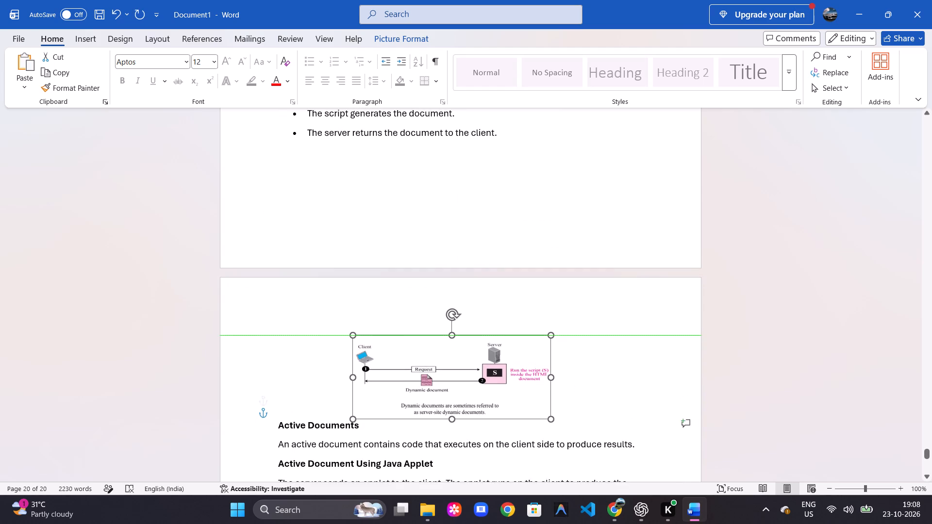
drag(450, 311, 461, 289)
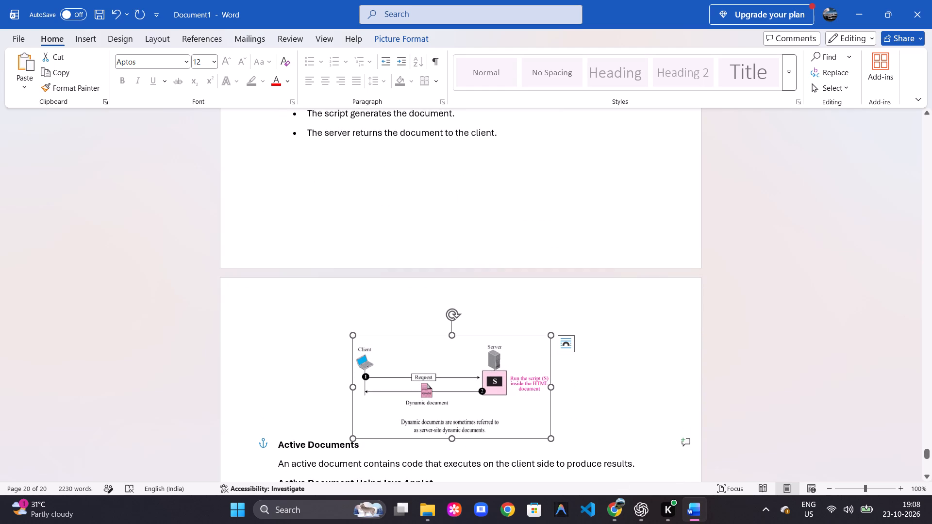
drag(450, 439, 448, 471)
drag(550, 405, 614, 404)
drag(457, 400, 437, 393)
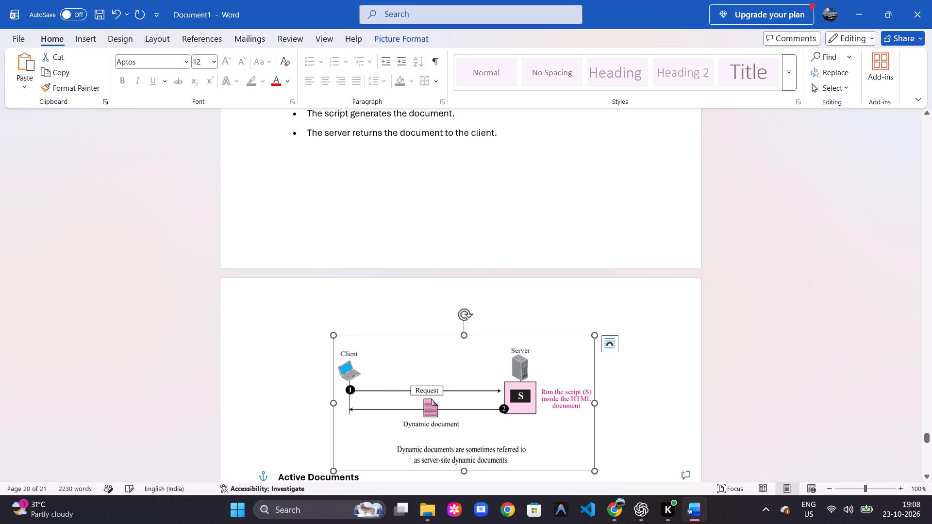
Insert a blank line before the "Active Documents" heading.
scroll(436, 392, down, 2)
click(281, 322)
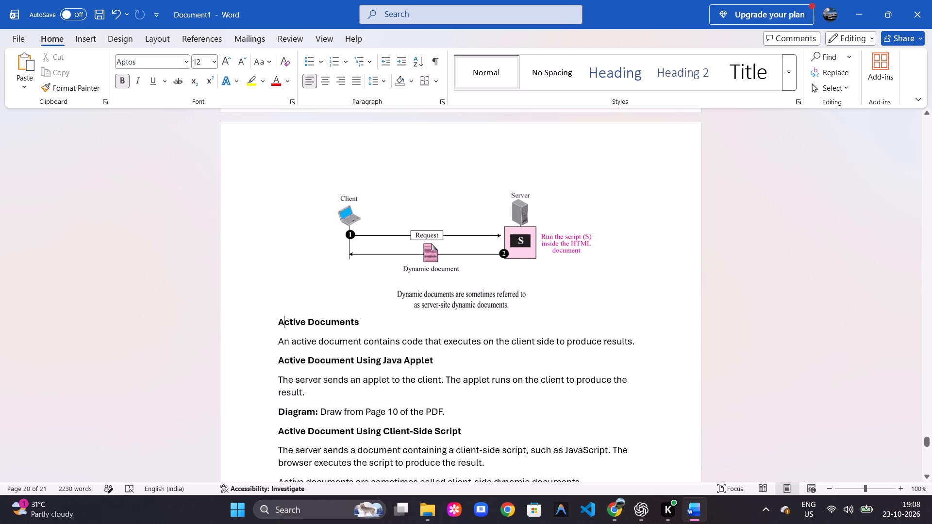
key(Left)
key(Return)
Find the page 10 diagram reference, switch to WWW & HTTP.pdf and capture the Java applet diagram.
scroll(277, 321, down, 2)
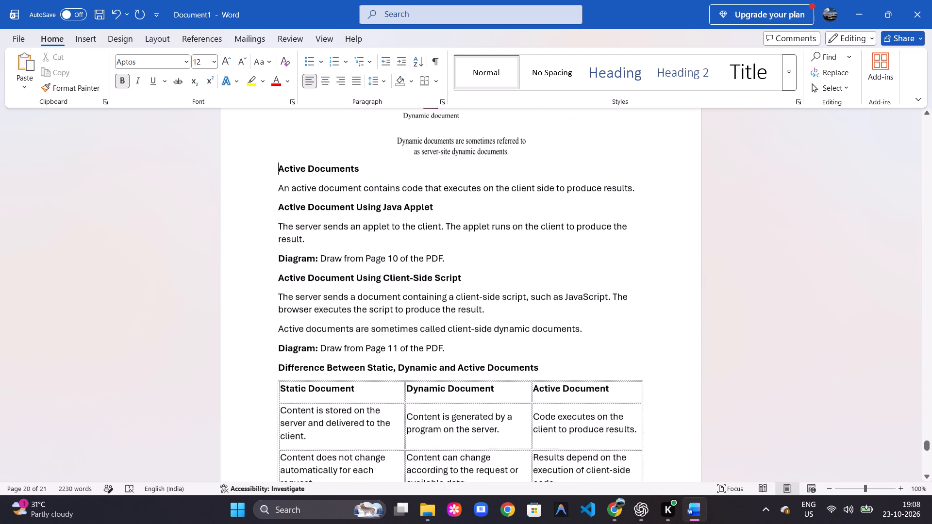
key(alt+Tab)
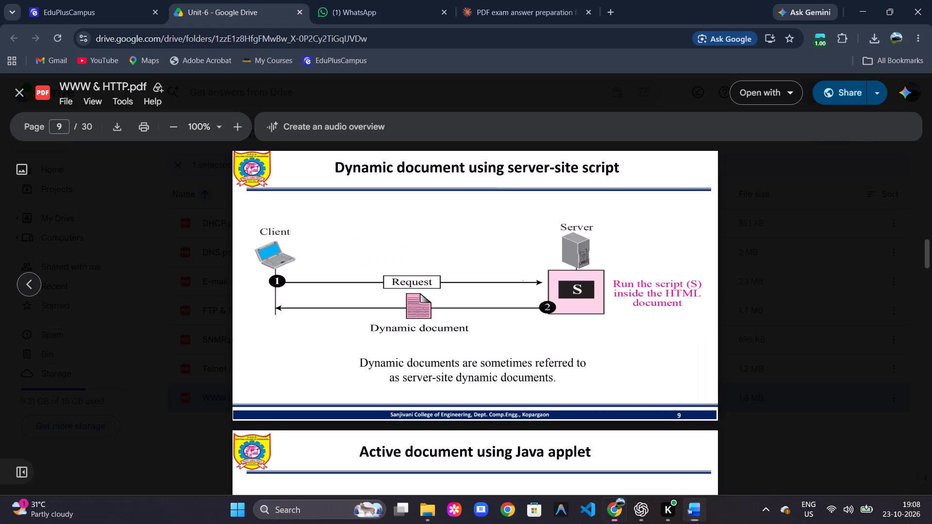
scroll(488, 259, down, 2)
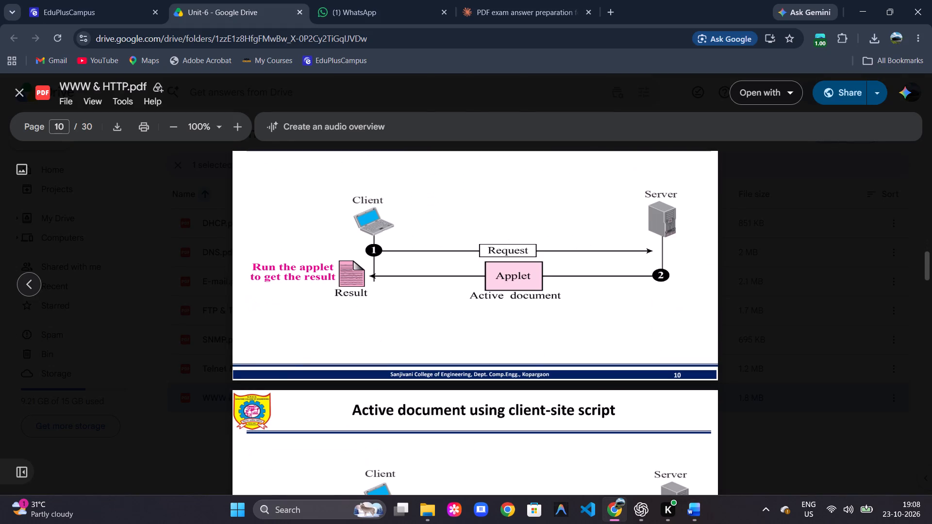
scroll(484, 261, up, 1)
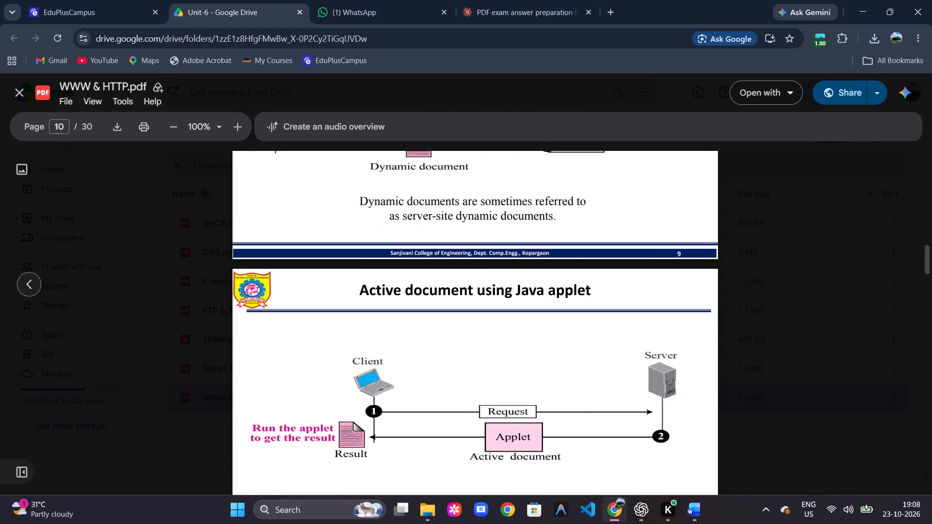
key(Print)
drag(242, 332, 699, 485)
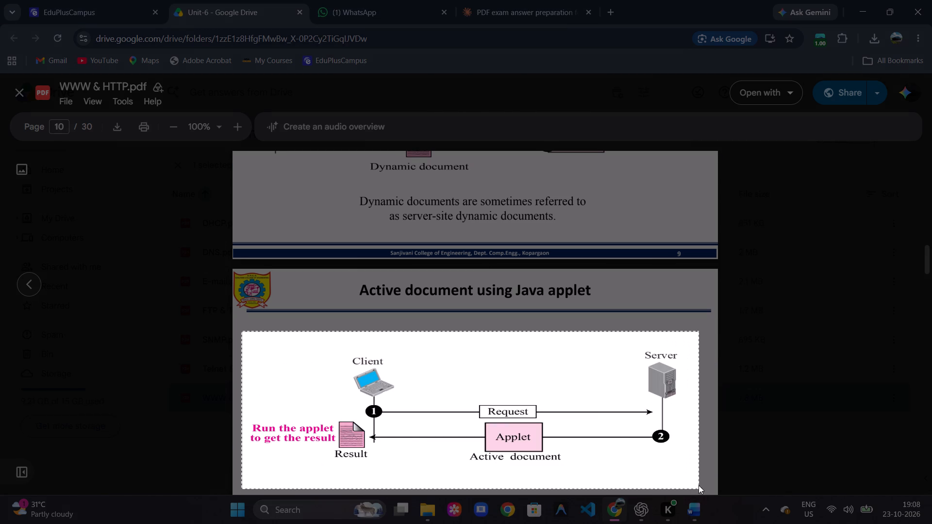
drag(699, 485, 700, 478)
In Word, replace the line "Diagram: Draw from Page 10 of the PDF." with the captured Java applet diagram.
key(alt+Tab)
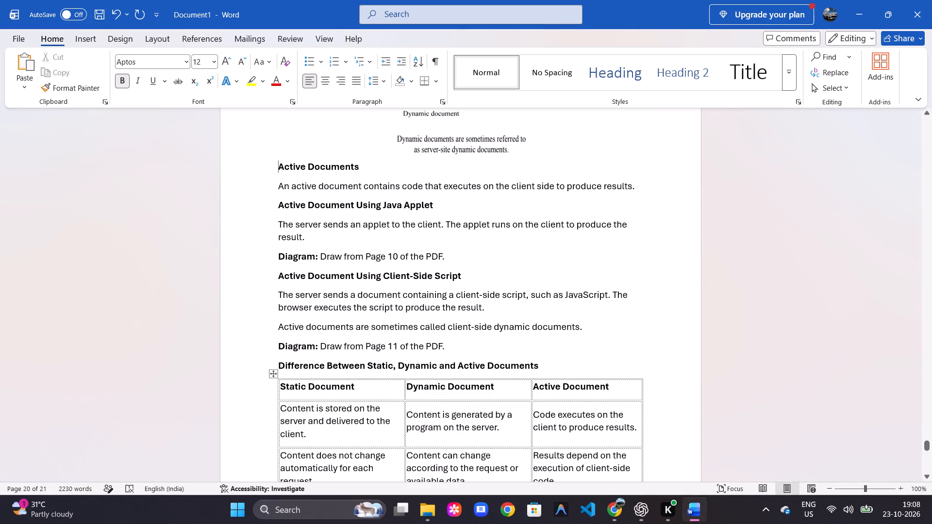
drag(446, 260, 260, 260)
key(ctrl+v)
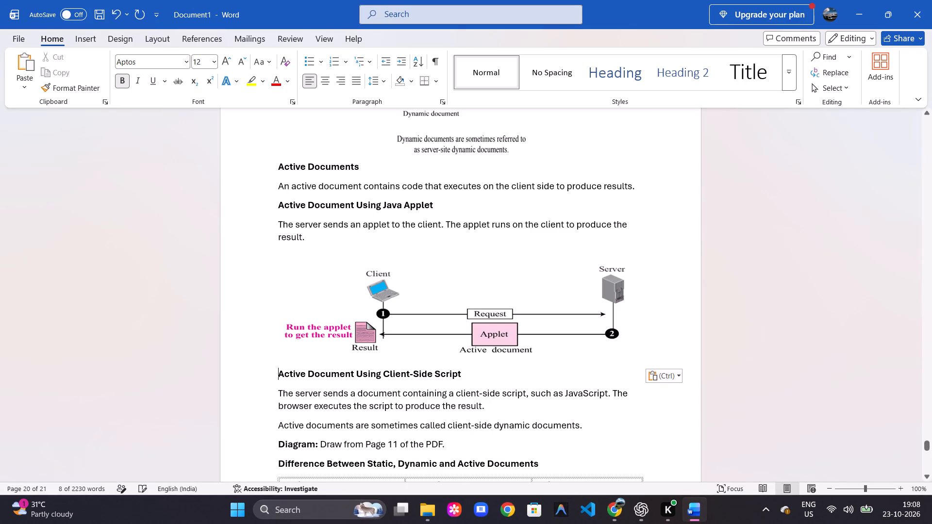
click(478, 318)
Stretch the server-side script diagram horizontally on both sides so it spans the full text width between the page margins.
scroll(443, 318, up, 1)
click(480, 178)
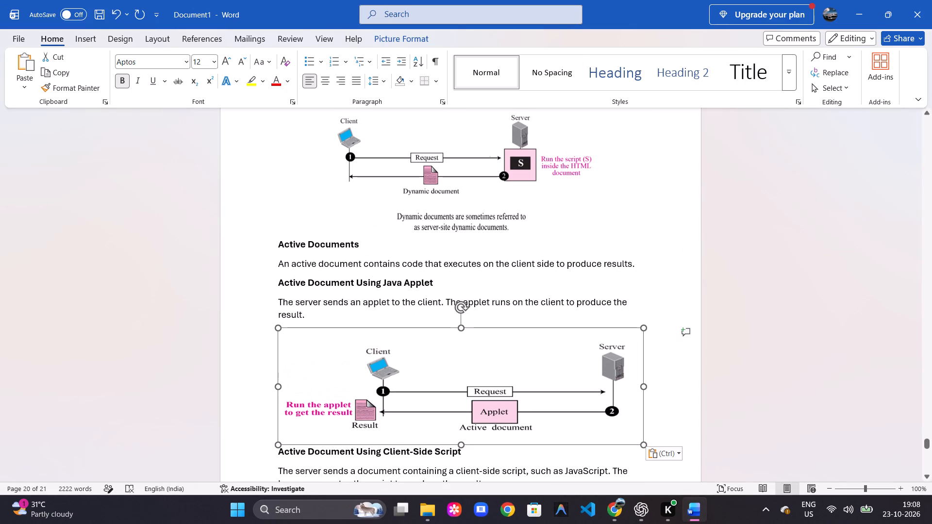
drag(335, 171, 280, 177)
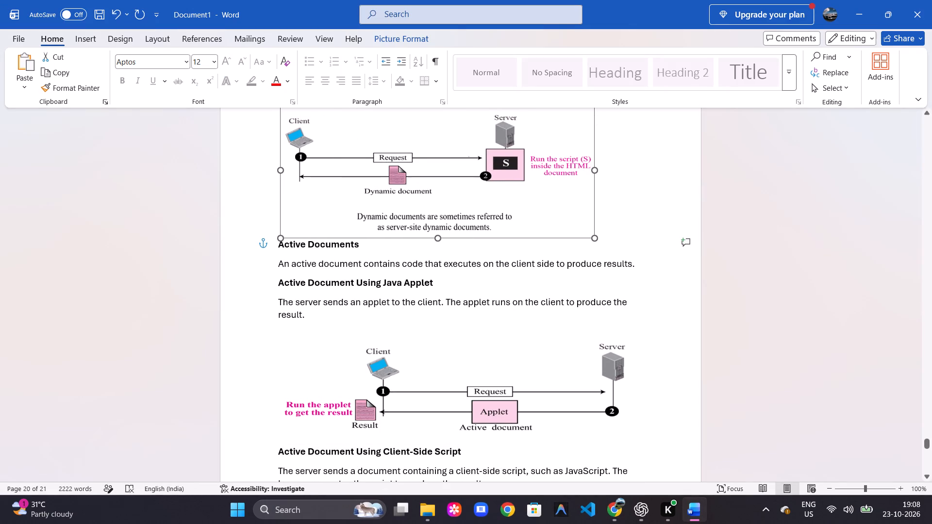
drag(280, 177, 276, 177)
drag(594, 169, 621, 169)
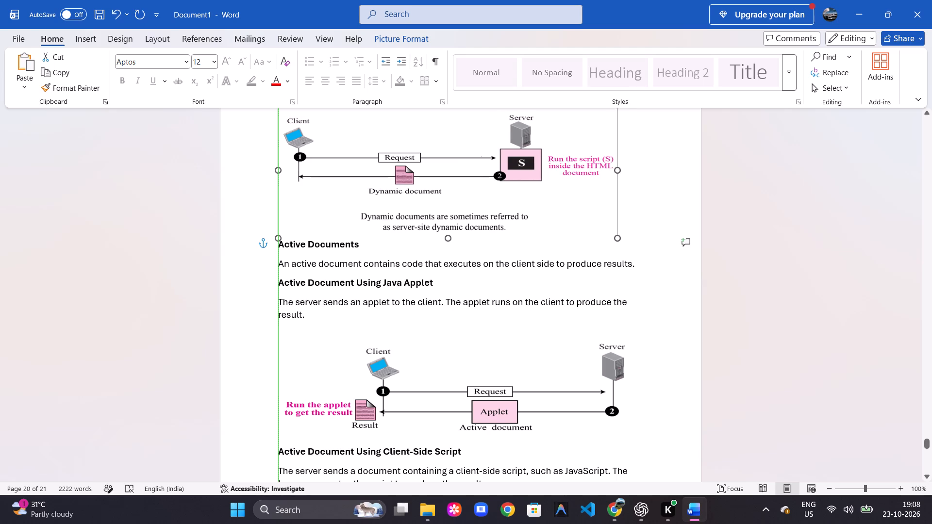
drag(621, 169, 650, 169)
scroll(519, 210, up, 2)
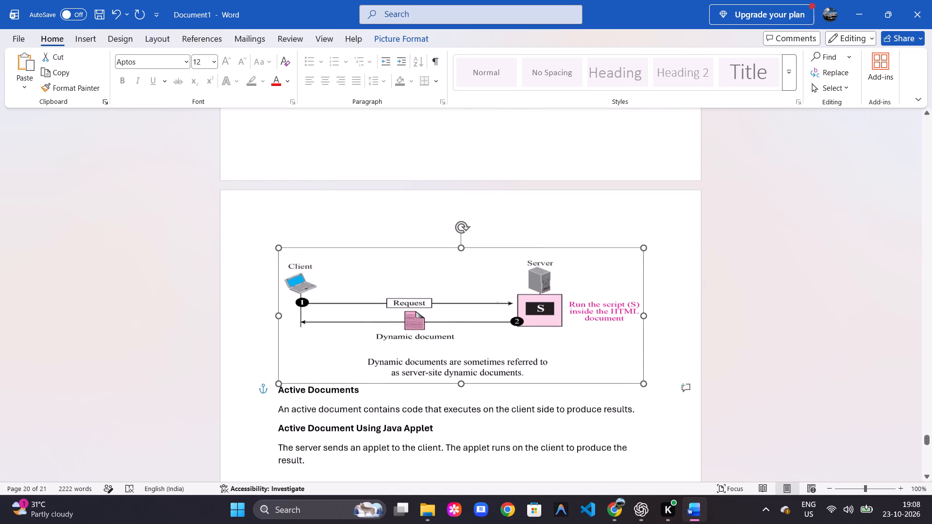
Find the page 11 diagram reference, switch to WWW & HTTP.pdf and capture the client-side script diagram with its caption.
scroll(518, 210, down, 3)
click(636, 257)
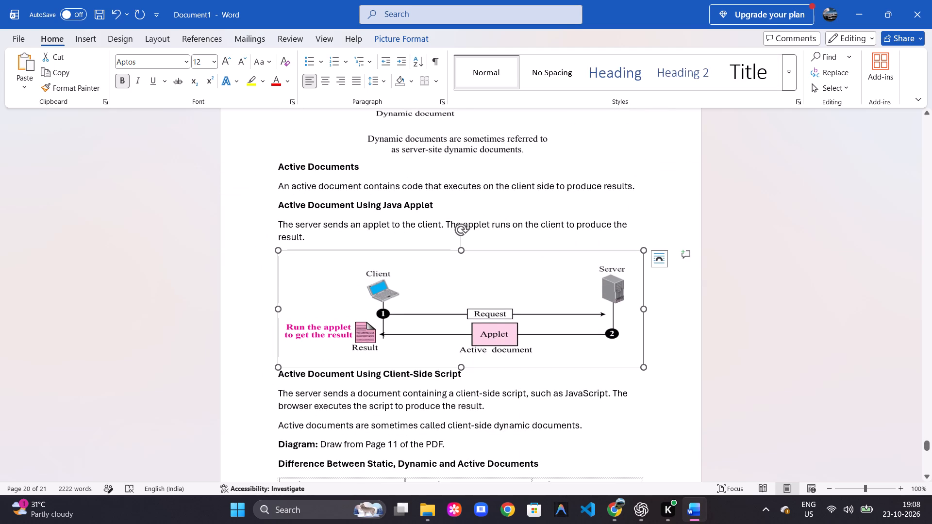
scroll(552, 327, down, 2)
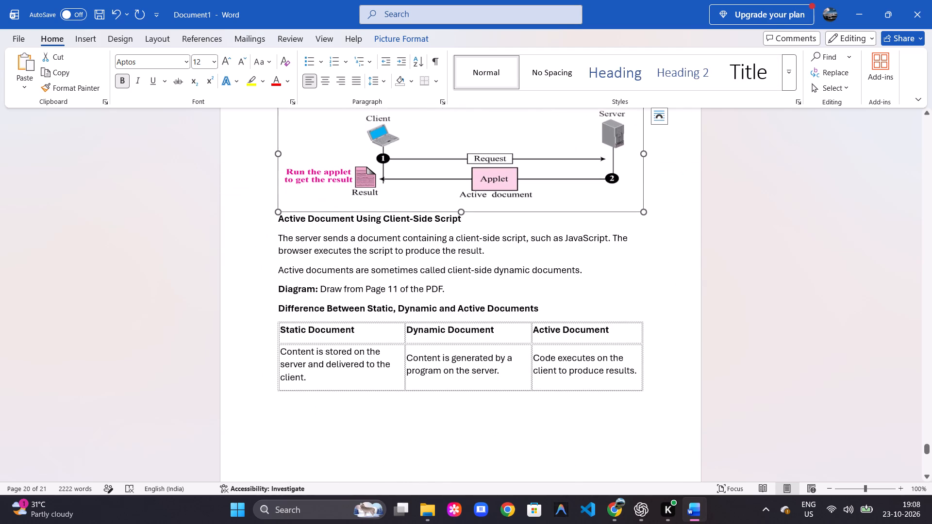
key(alt+Tab)
scroll(479, 365, down, 1)
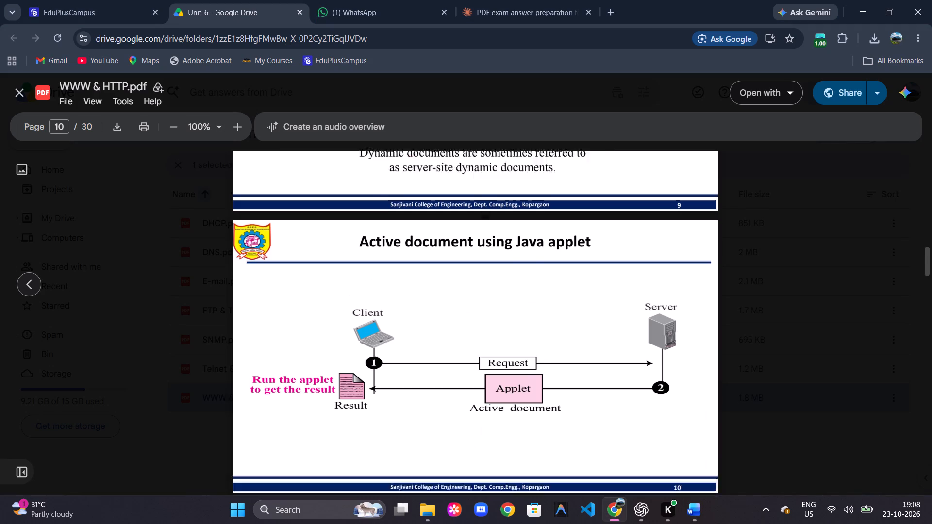
scroll(477, 362, down, 2)
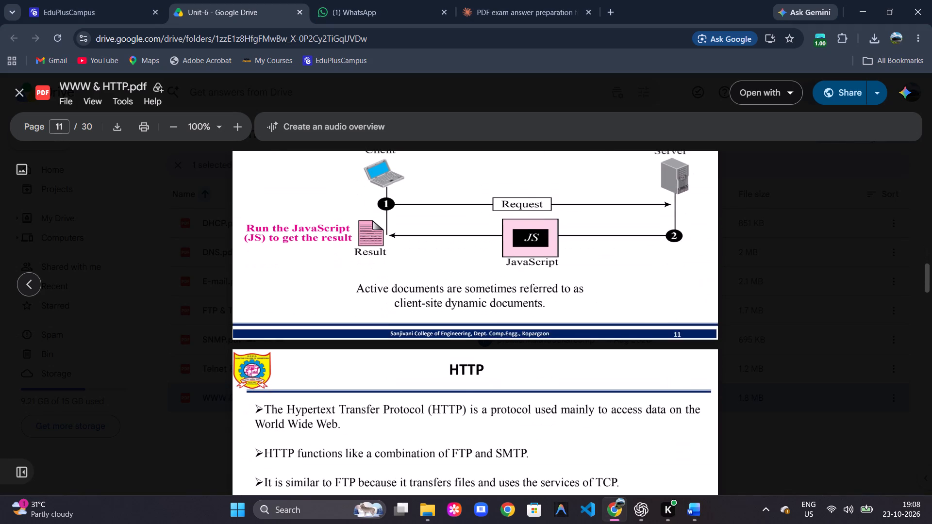
scroll(475, 360, up, 1)
key(Print)
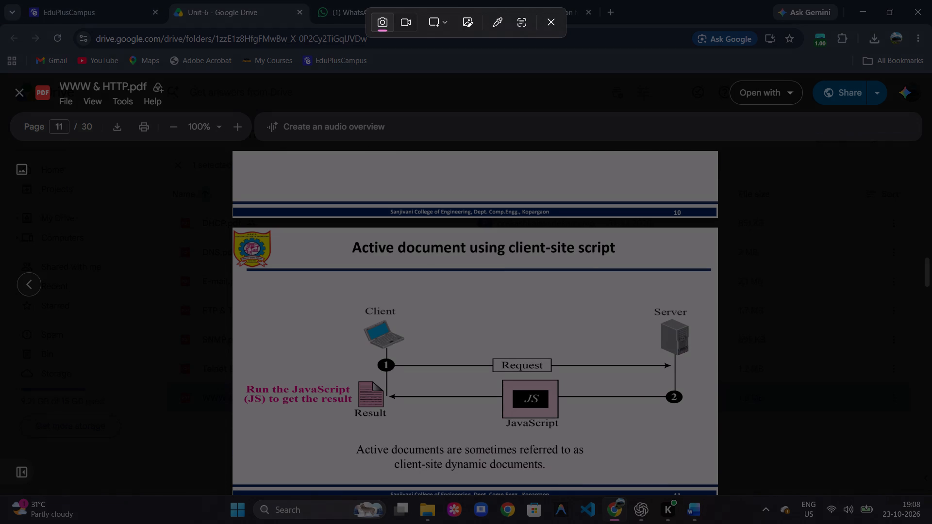
drag(240, 279, 593, 475)
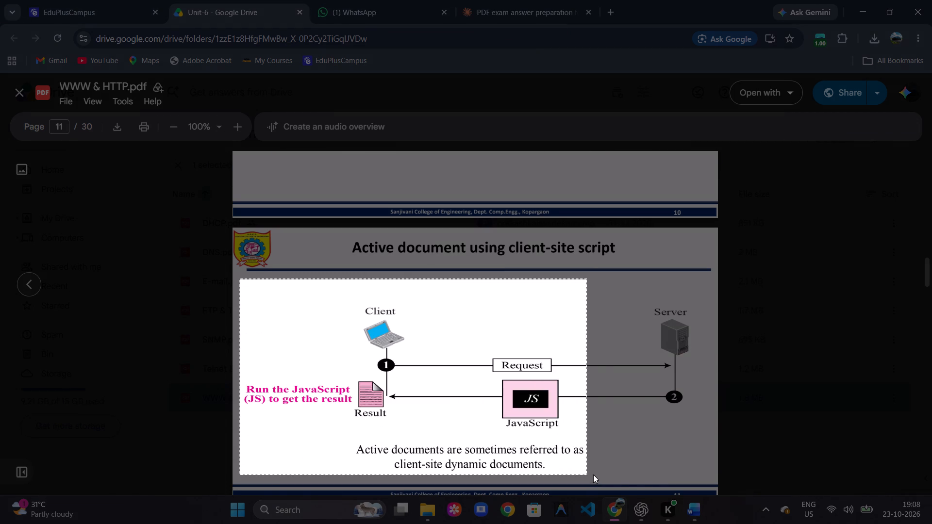
drag(593, 475, 709, 477)
In Word, replace the line "Diagram: Draw from Page 11 of the PDF." with the captured client-side script diagram.
key(alt+Tab)
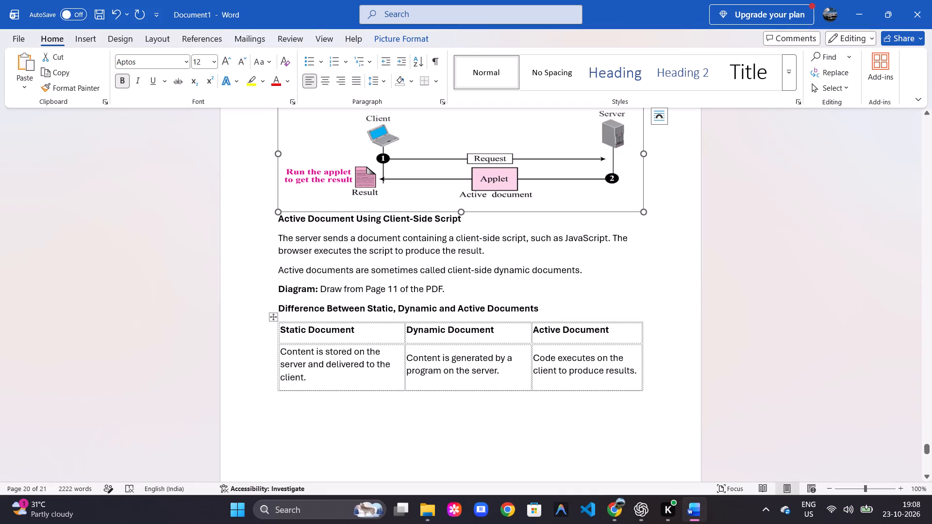
drag(459, 290, 275, 301)
key(ctrl+v)
Set the client-side script diagram's text wrapping to keep text above and below it.
click(487, 401)
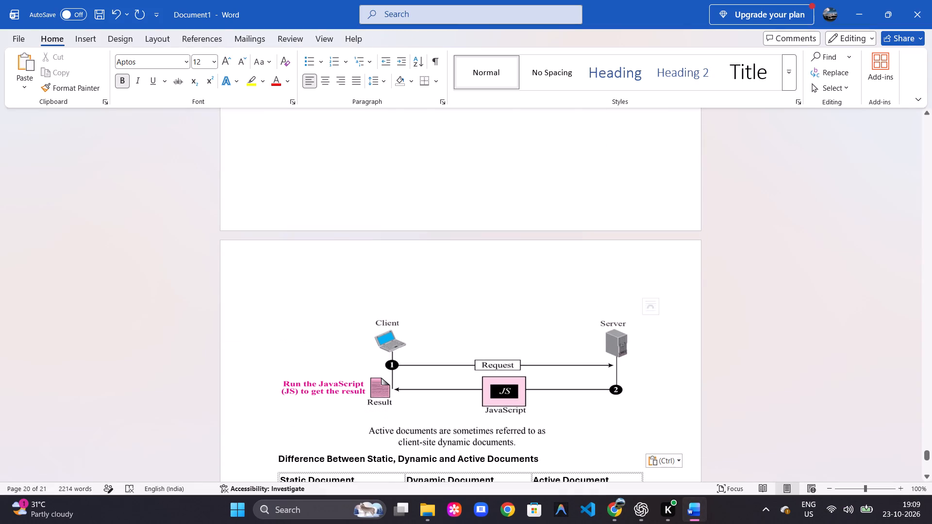
click(661, 307)
click(688, 420)
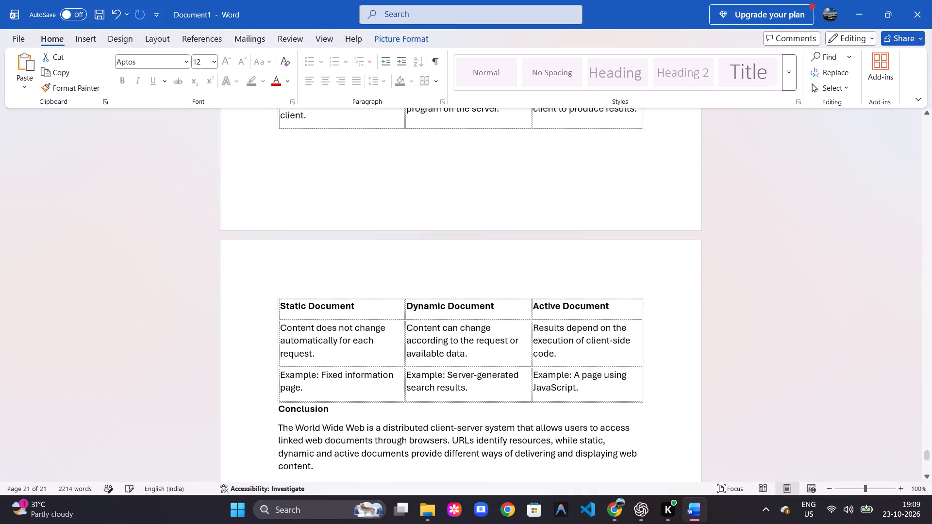
Review the dynamic and active document sections to check which diagram sits under each heading and where the client-side script diagram is.
scroll(449, 258, up, 4)
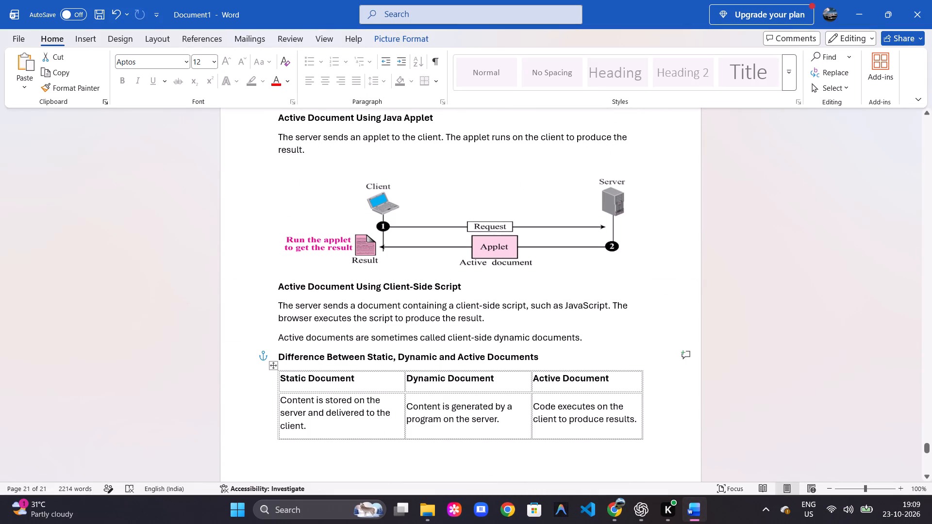
click(476, 231)
scroll(476, 231, up, 1)
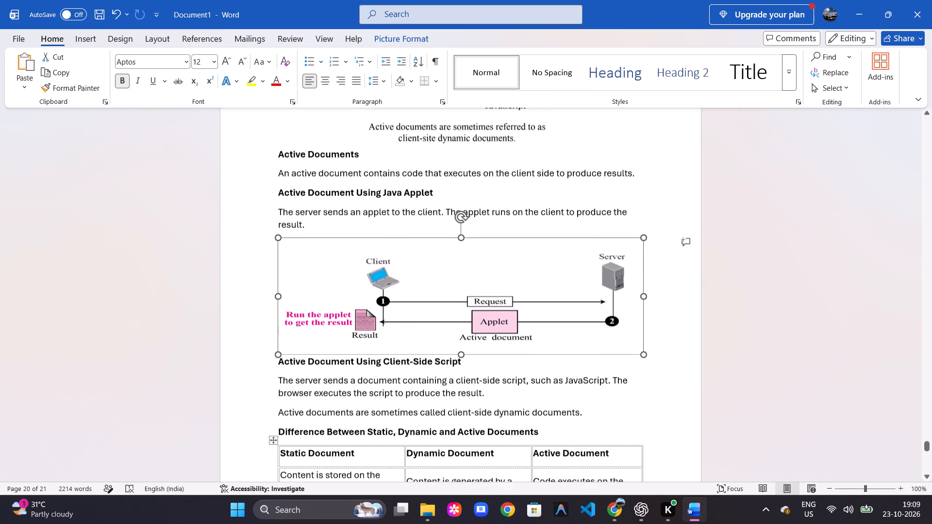
scroll(412, 239, up, 2)
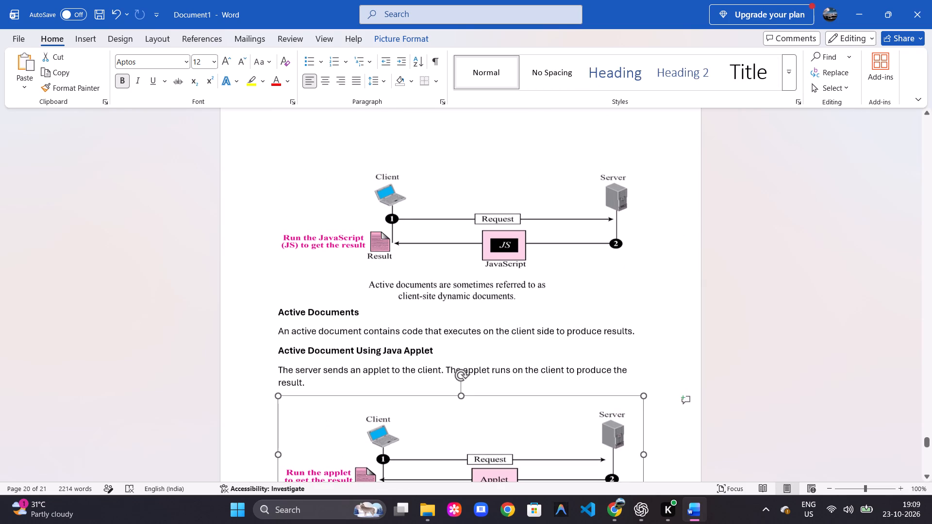
click(401, 266)
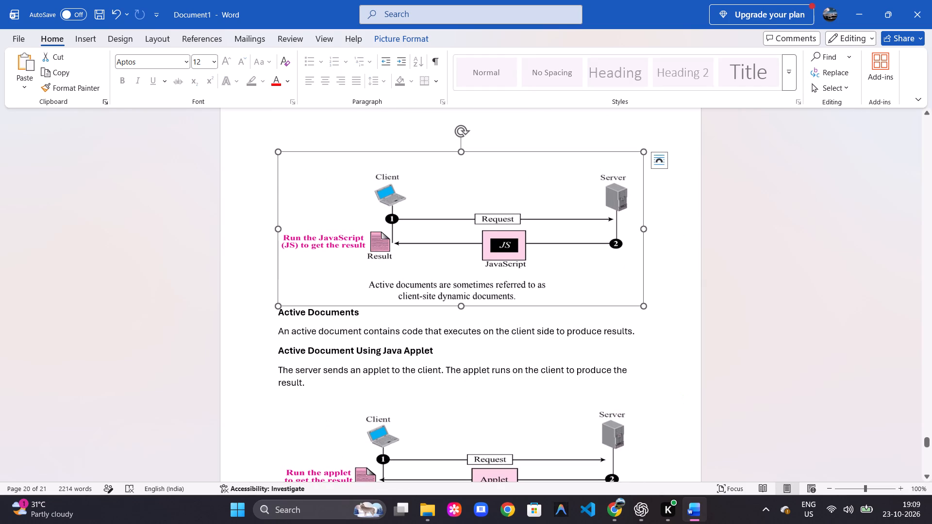
scroll(401, 267, up, 5)
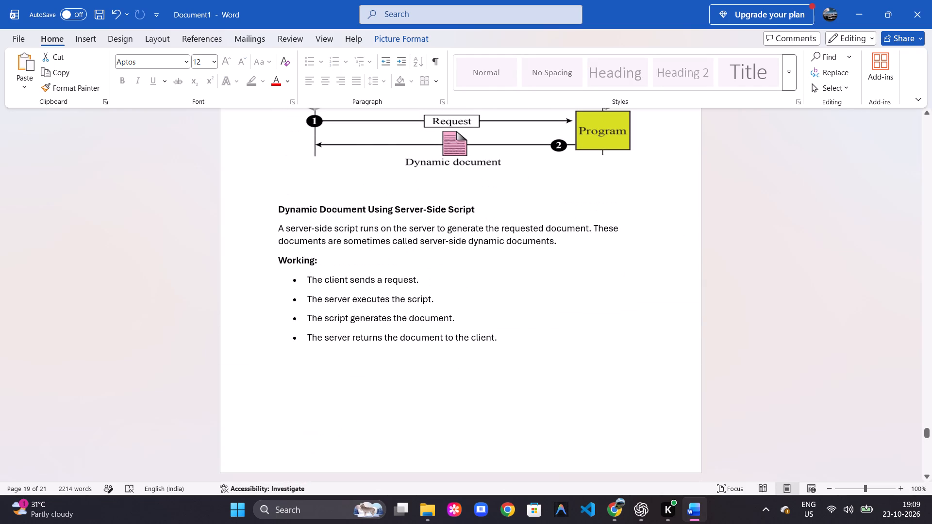
scroll(401, 267, up, 2)
scroll(401, 267, down, 1)
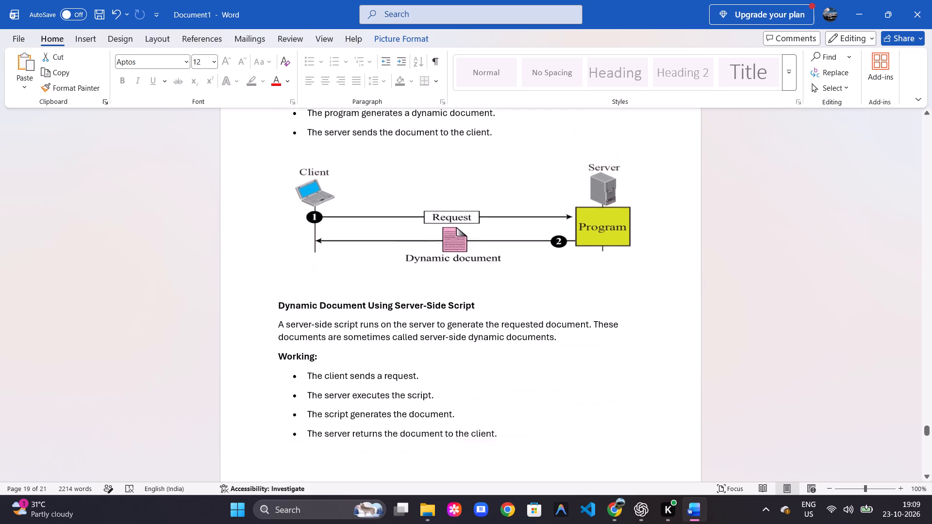
scroll(401, 267, up, 2)
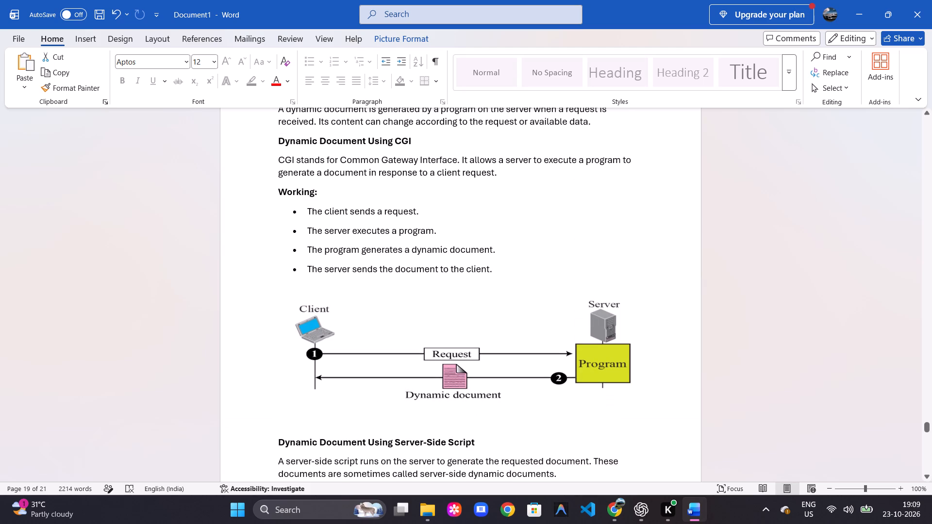
scroll(401, 267, down, 4)
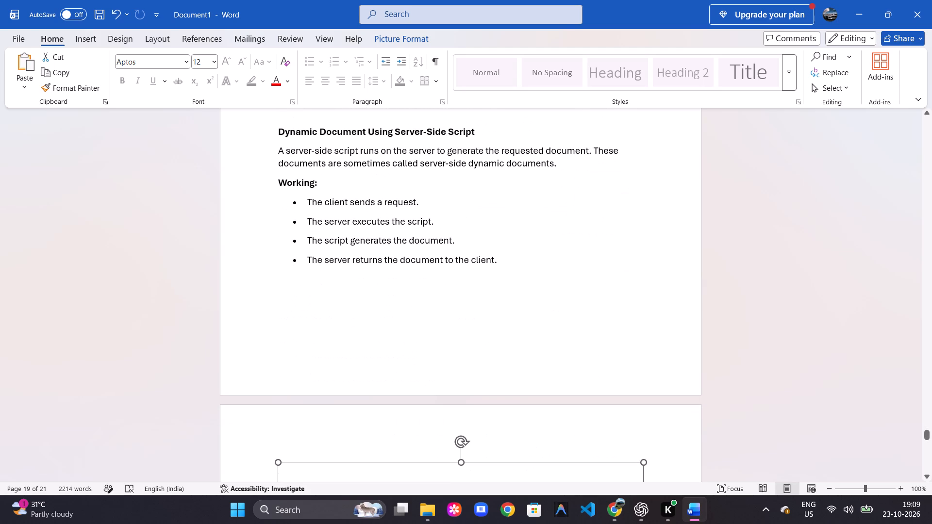
scroll(401, 267, down, 3)
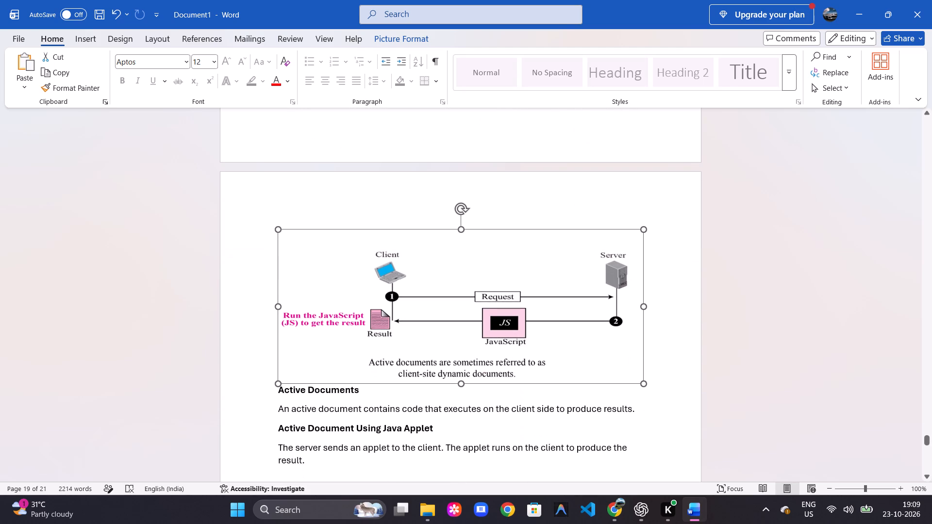
scroll(401, 267, down, 2)
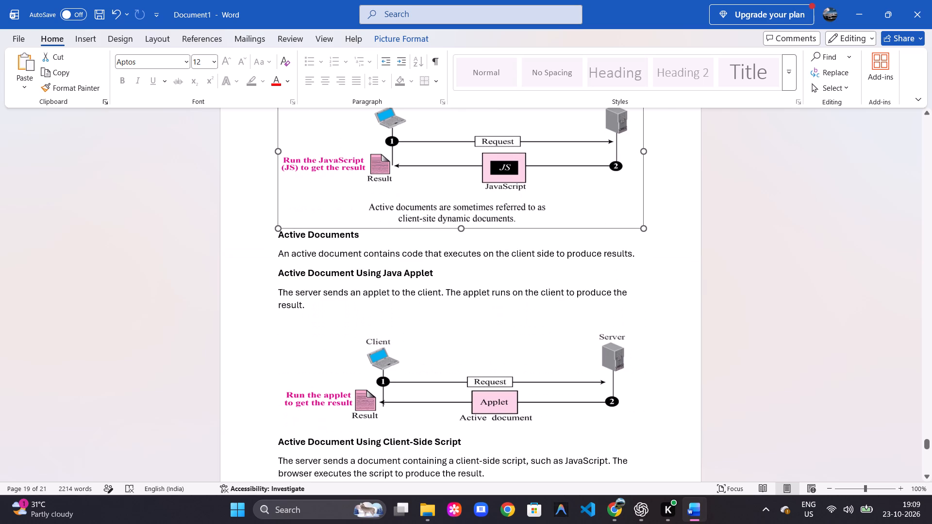
click(416, 354)
Compare the applet and client-side script slides on pages 10 and 11 of WWW & HTTP.pdf with the notes' active document sections.
key(alt+Tab)
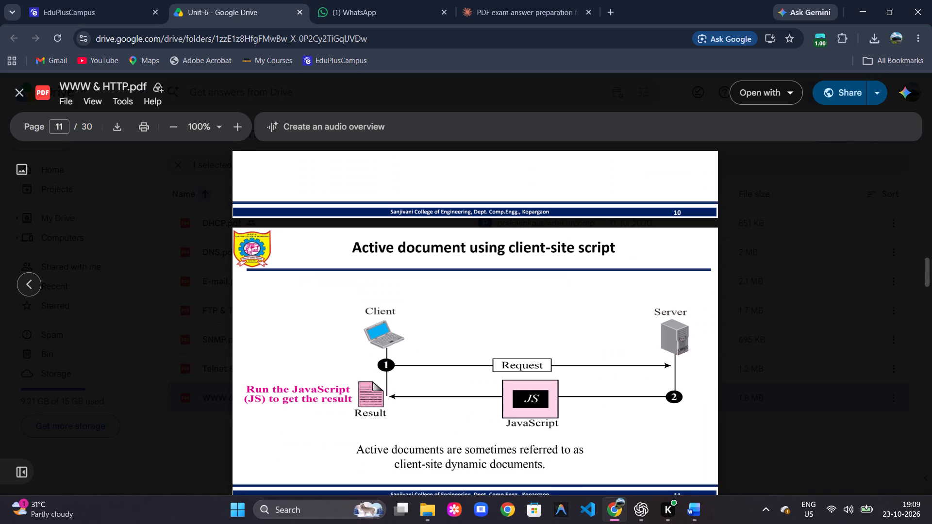
scroll(441, 330, up, 2)
scroll(441, 330, down, 1)
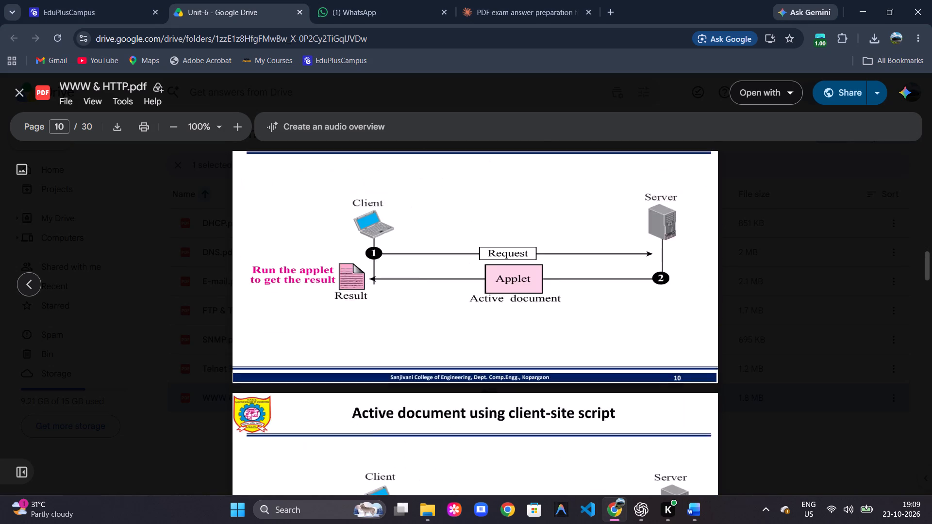
scroll(441, 330, down, 1)
key(alt+Tab)
scroll(442, 329, down, 4)
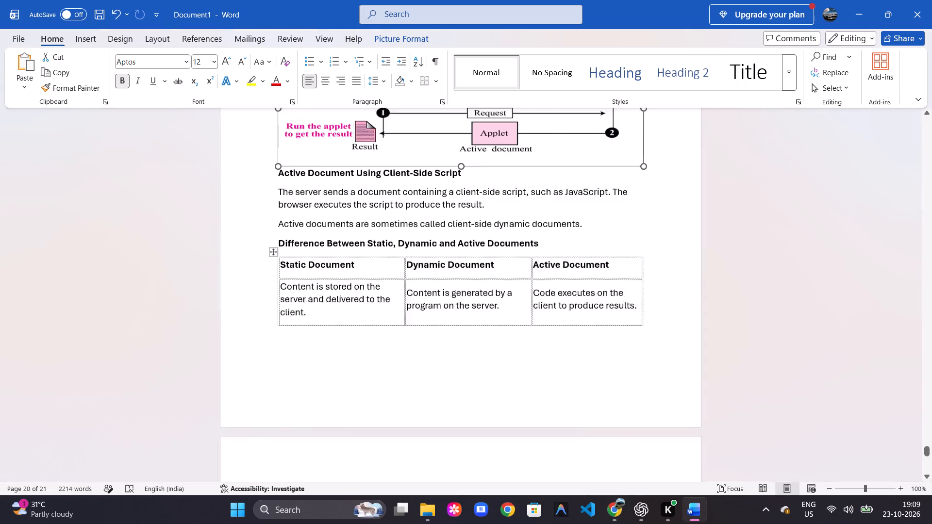
scroll(441, 329, up, 2)
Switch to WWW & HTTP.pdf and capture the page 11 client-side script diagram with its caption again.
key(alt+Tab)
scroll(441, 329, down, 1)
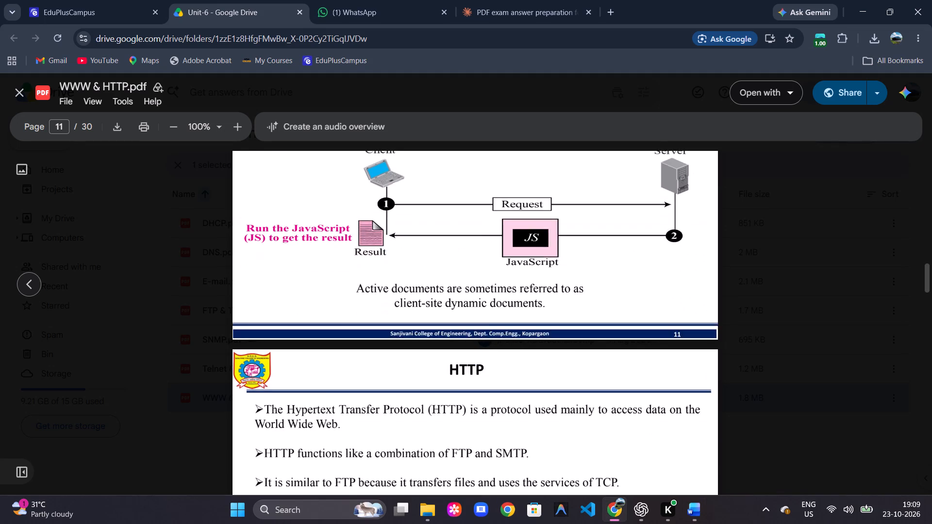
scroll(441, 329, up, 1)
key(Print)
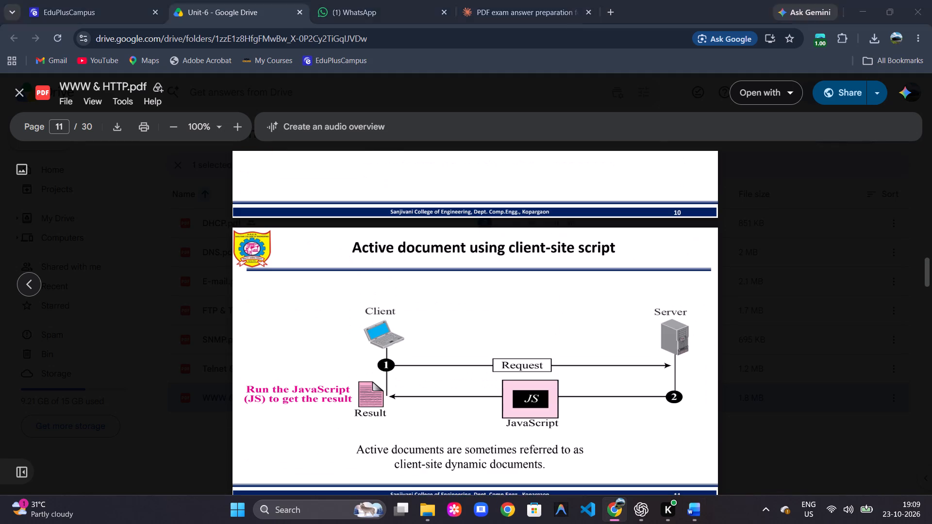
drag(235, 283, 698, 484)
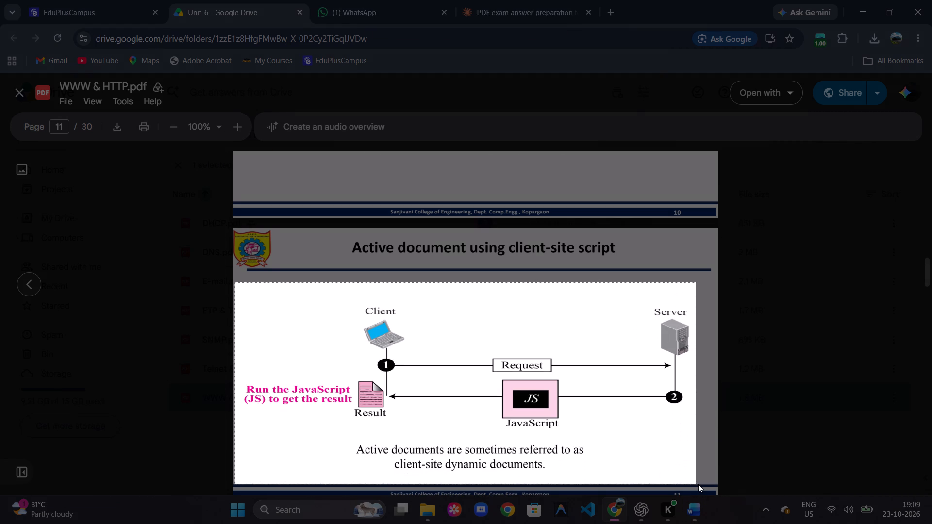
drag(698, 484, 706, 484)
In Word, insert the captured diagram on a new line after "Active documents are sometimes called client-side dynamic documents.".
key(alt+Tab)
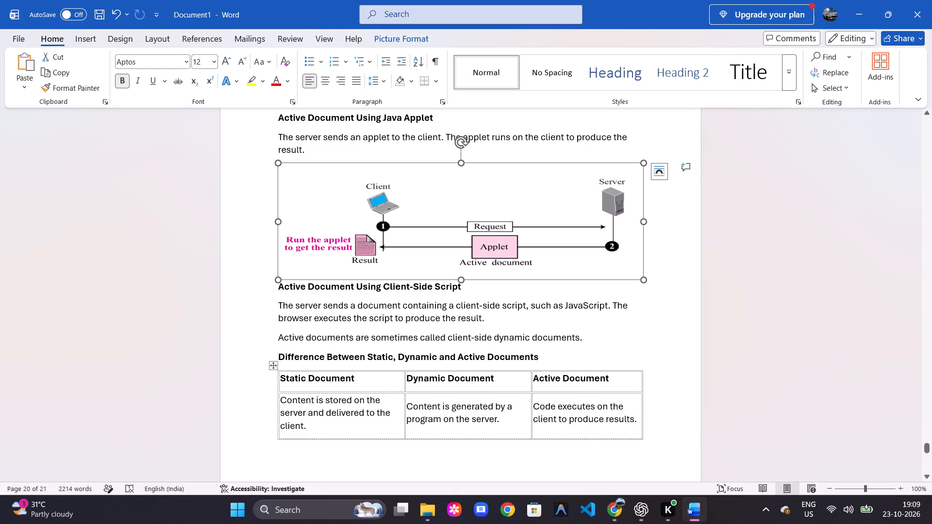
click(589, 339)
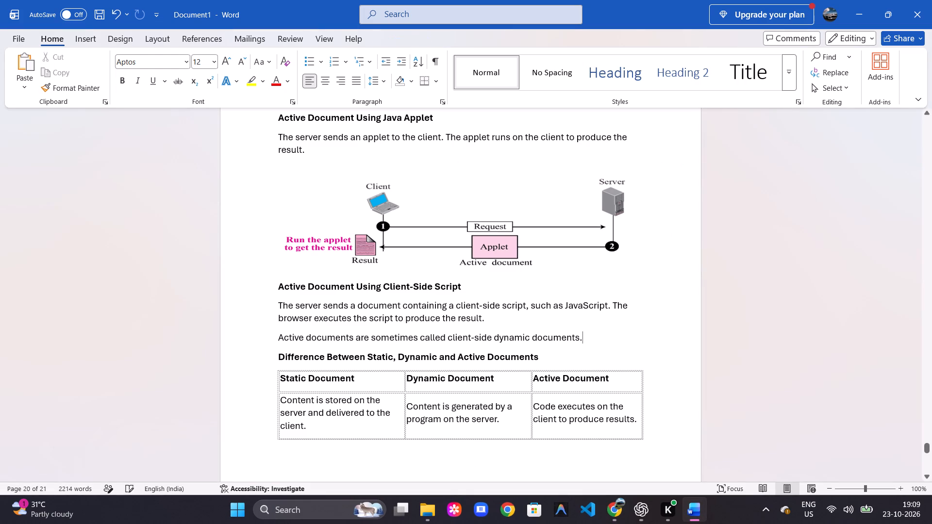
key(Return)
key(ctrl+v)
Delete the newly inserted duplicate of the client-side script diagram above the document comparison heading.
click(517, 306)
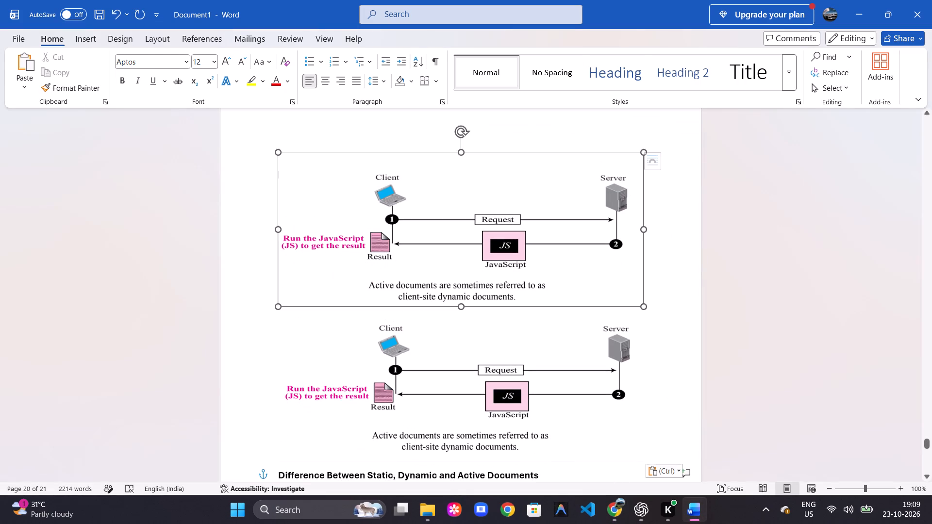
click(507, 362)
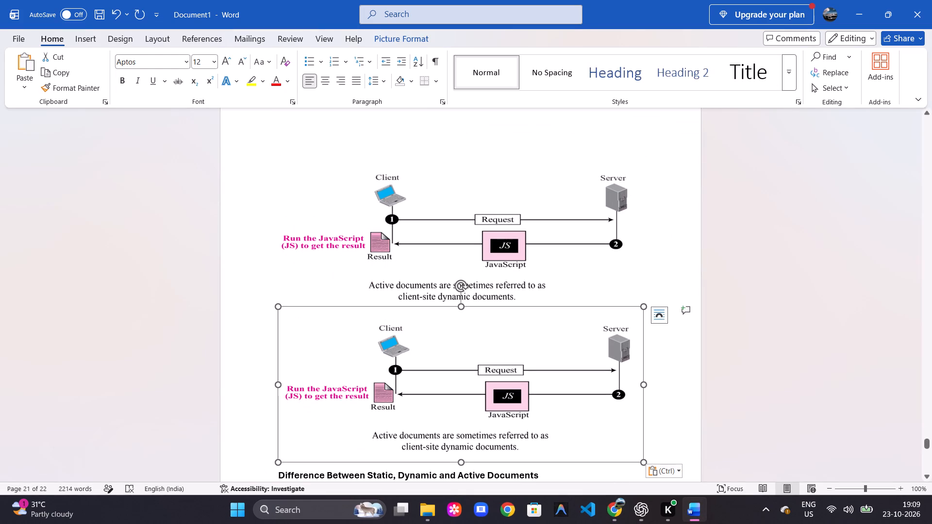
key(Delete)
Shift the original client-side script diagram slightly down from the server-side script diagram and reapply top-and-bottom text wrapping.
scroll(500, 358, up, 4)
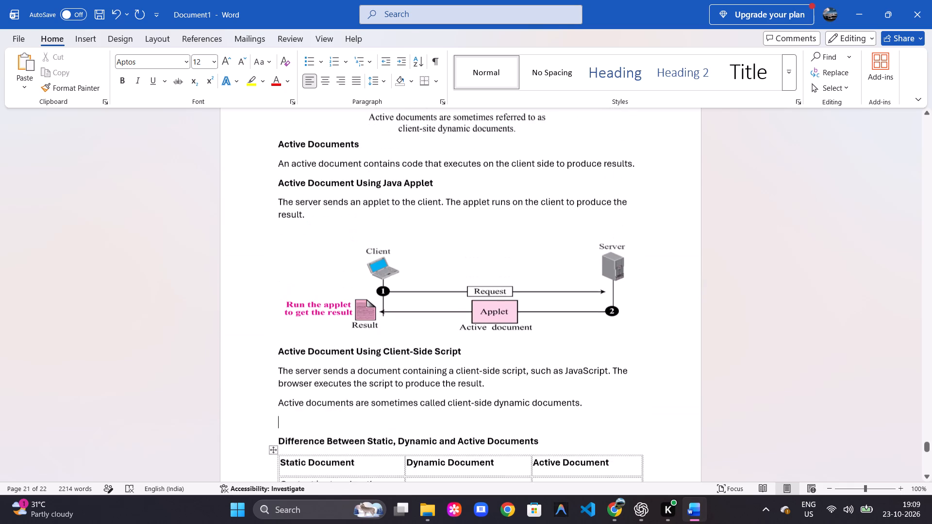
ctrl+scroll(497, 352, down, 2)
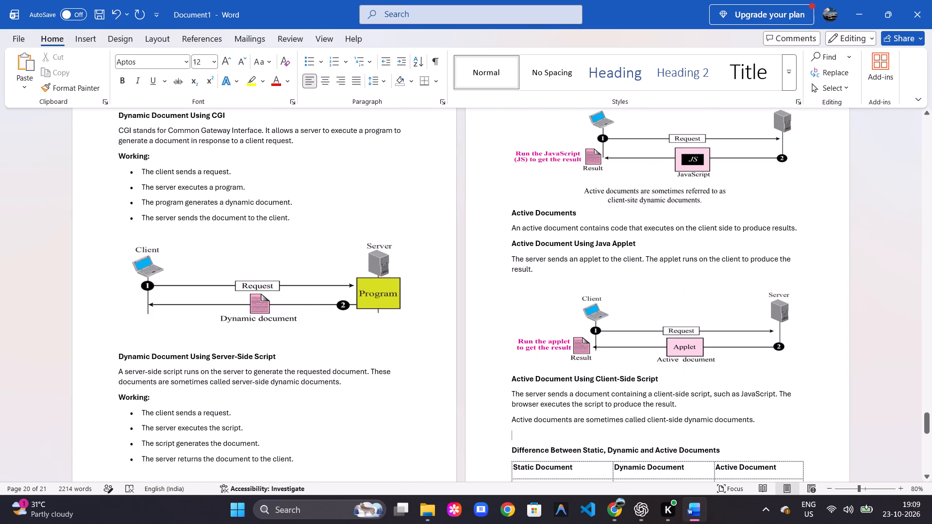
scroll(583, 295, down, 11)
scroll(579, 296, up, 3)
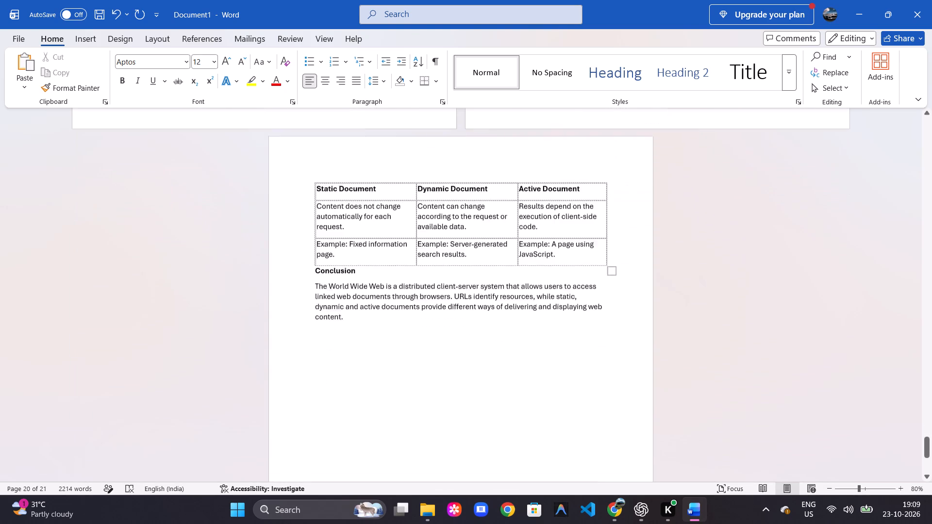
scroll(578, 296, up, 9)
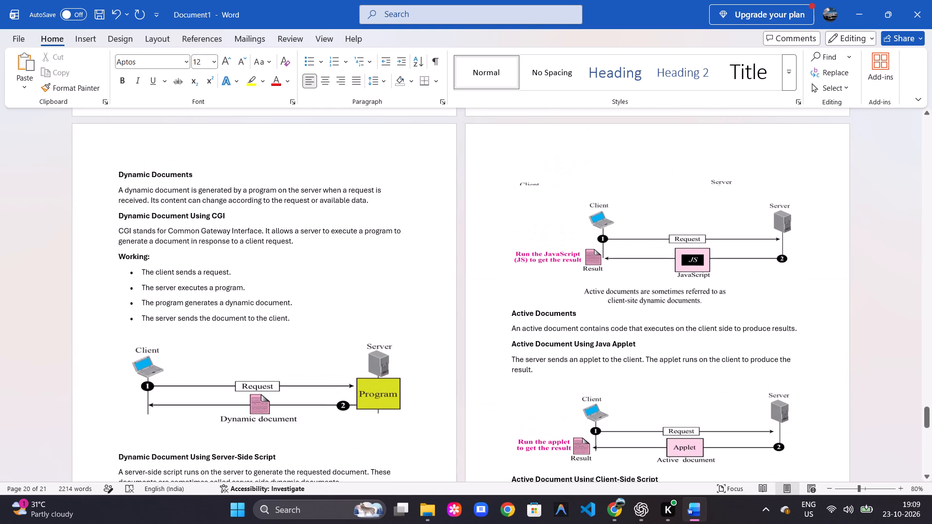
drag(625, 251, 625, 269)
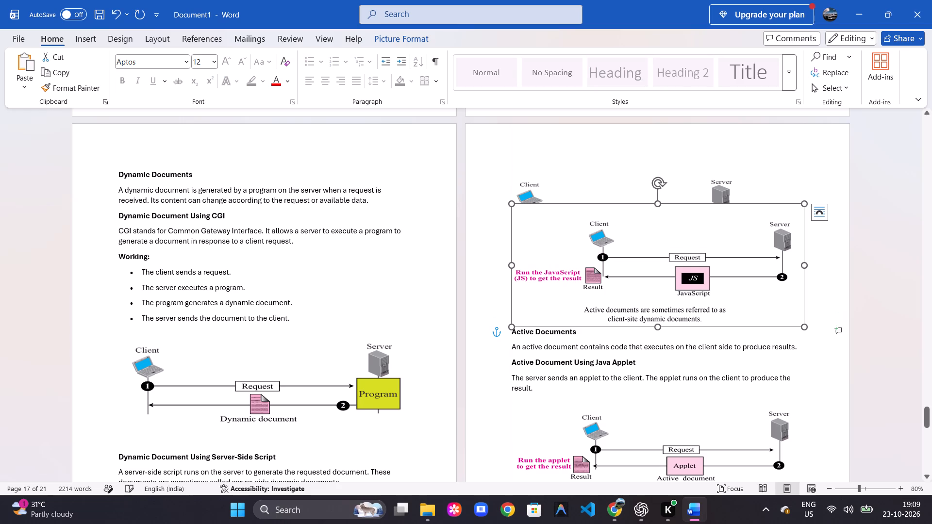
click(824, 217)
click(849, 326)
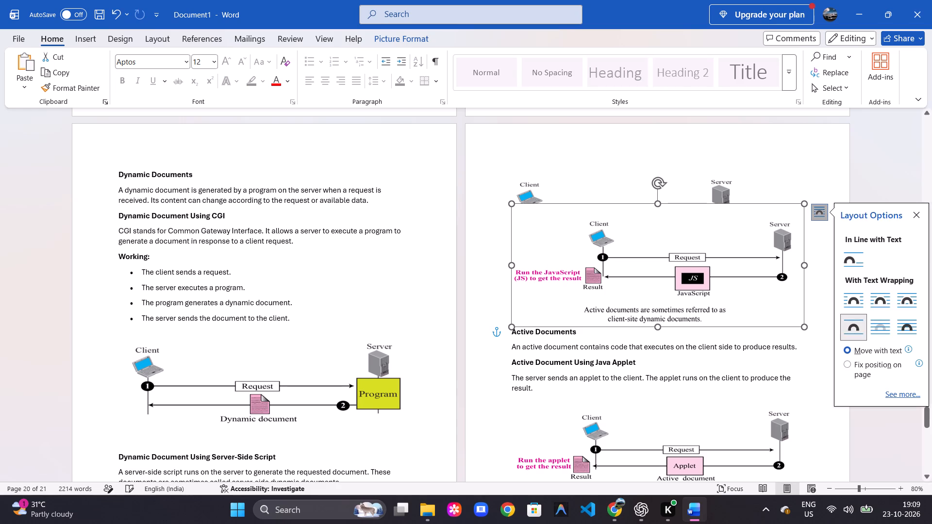
Move the client-side script diagram directly below "Active documents are sometimes called client-side dynamic documents.", aligned between the page margins.
drag(626, 275, 598, 447)
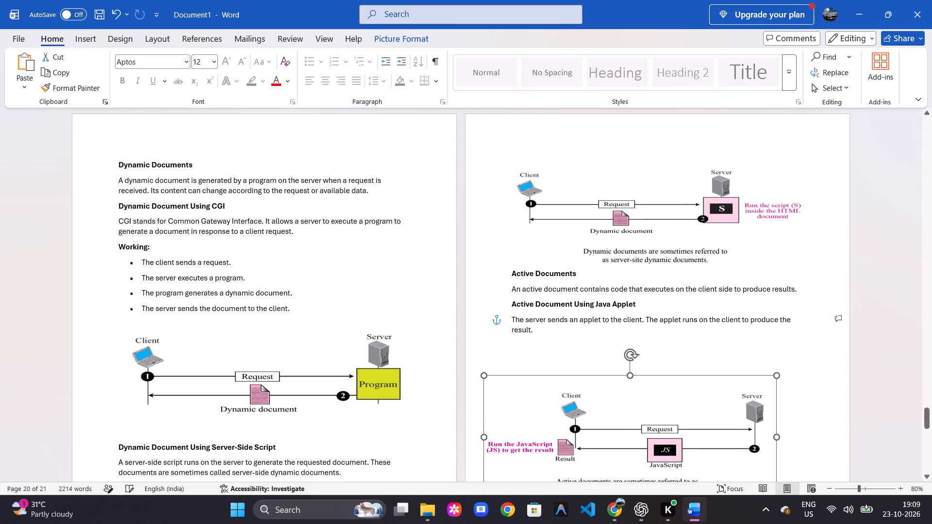
drag(598, 447, 629, 410)
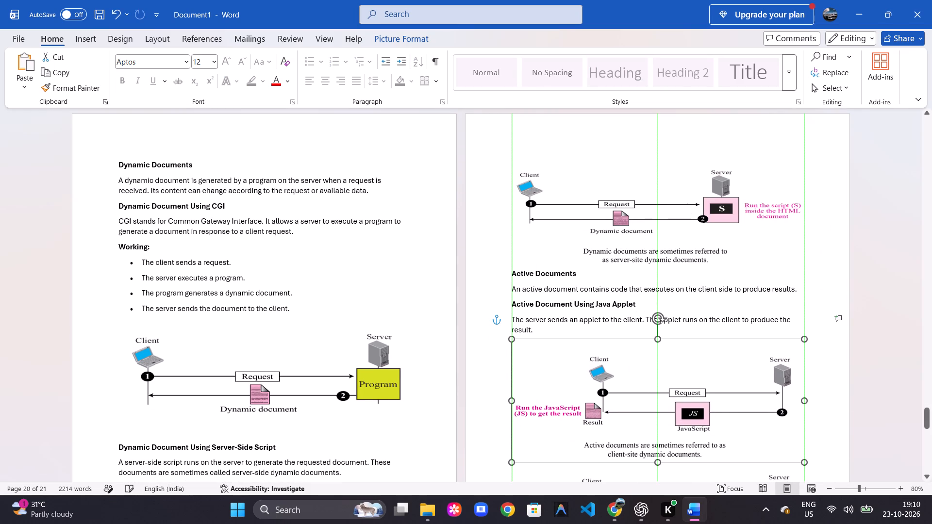
drag(629, 410, 646, 458)
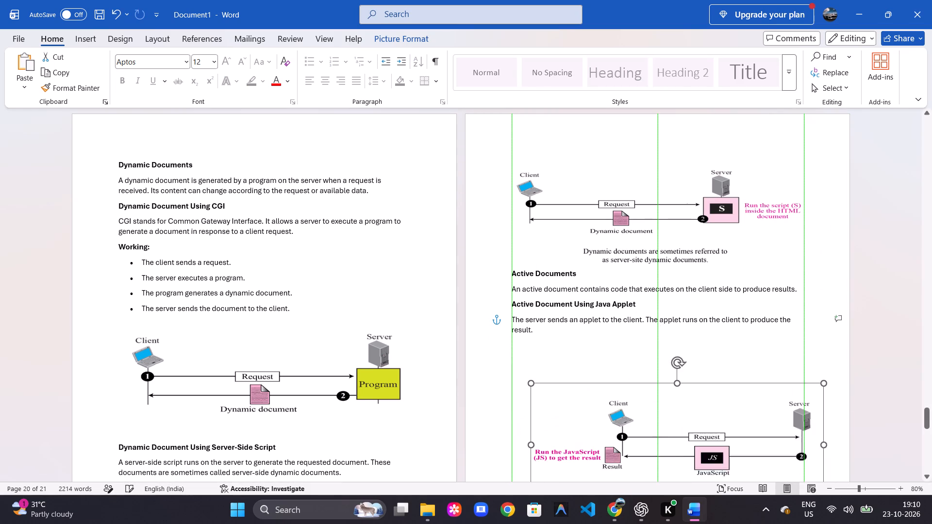
drag(646, 458, 637, 483)
scroll(621, 339, down, 4)
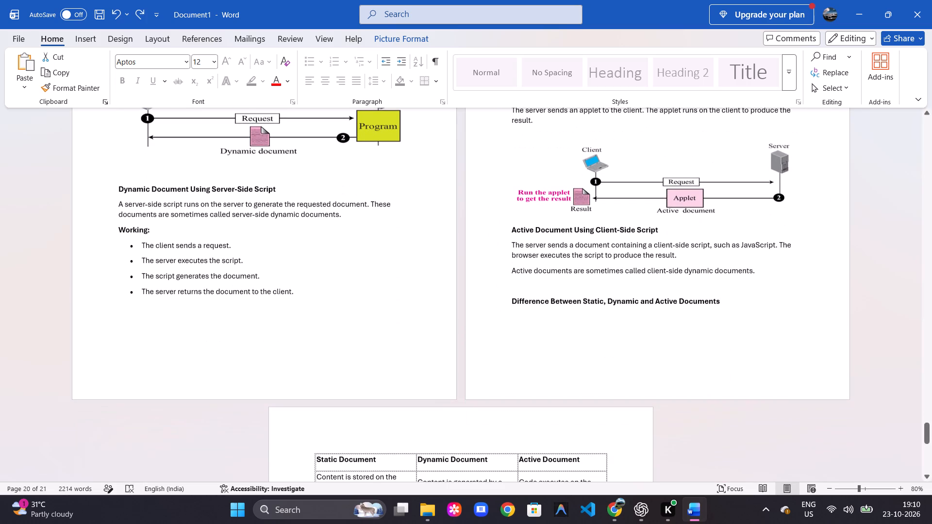
scroll(634, 116, up, 1)
ctrl+scroll(633, 123, down, 1)
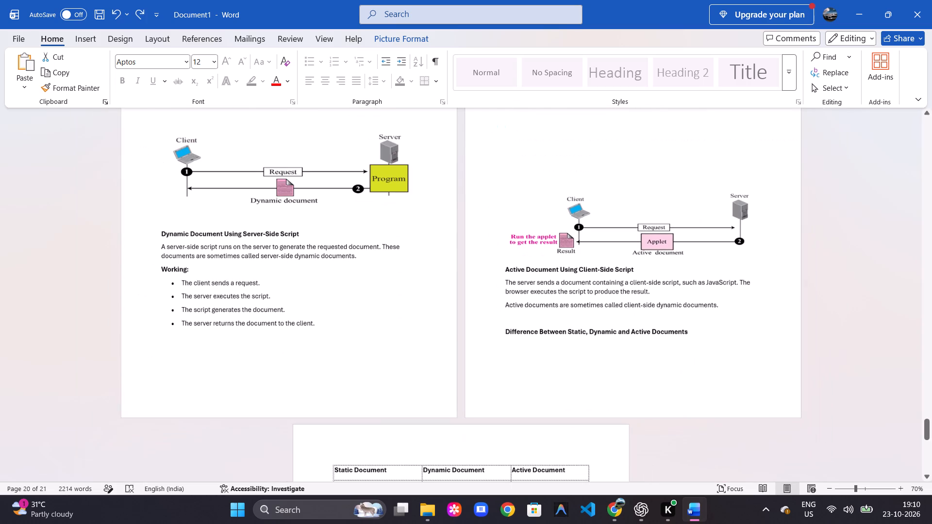
drag(663, 115, 666, 426)
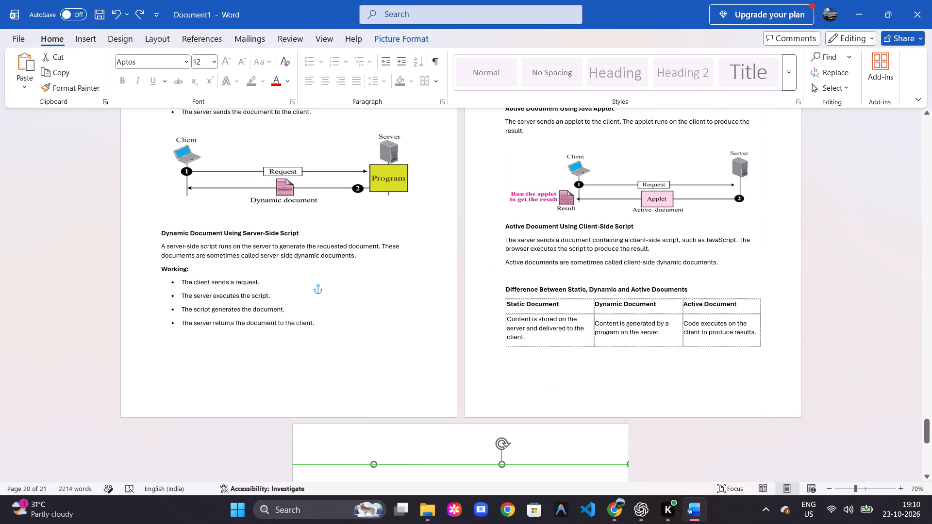
drag(666, 426, 669, 375)
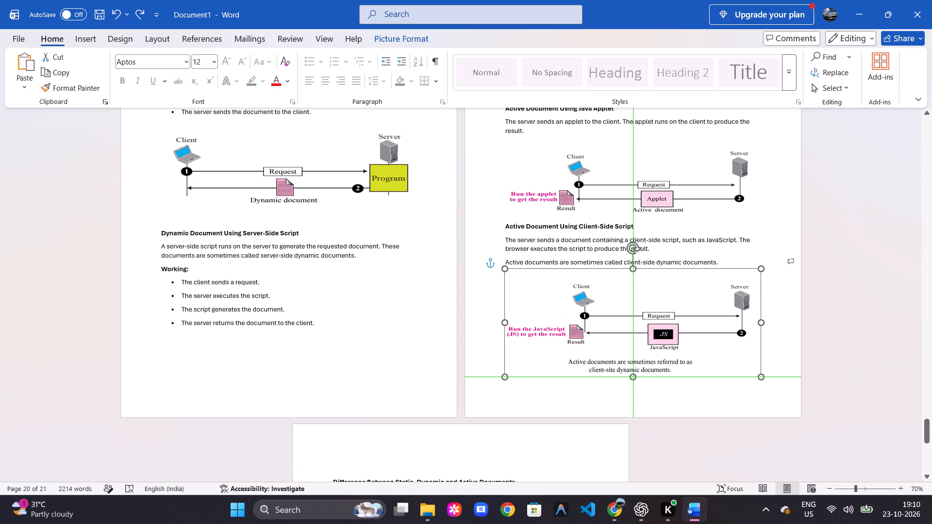
drag(669, 375, 669, 393)
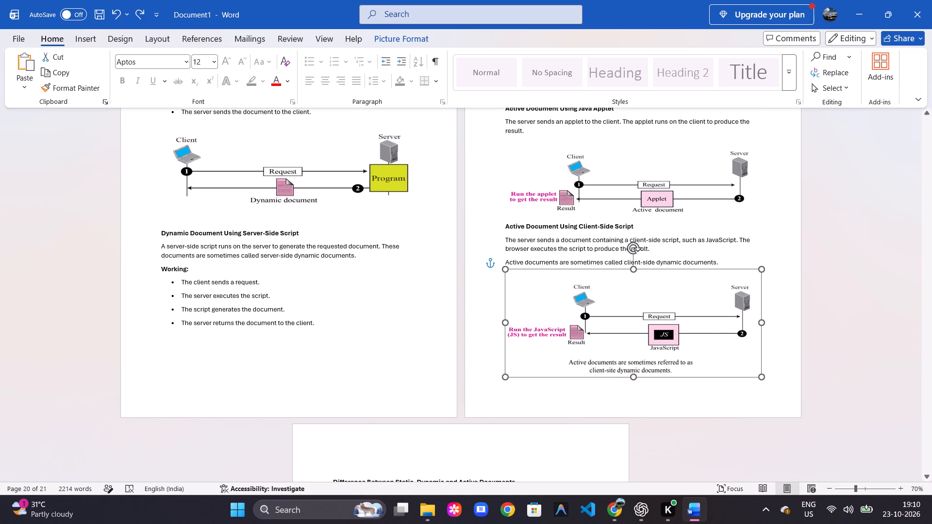
click(668, 393)
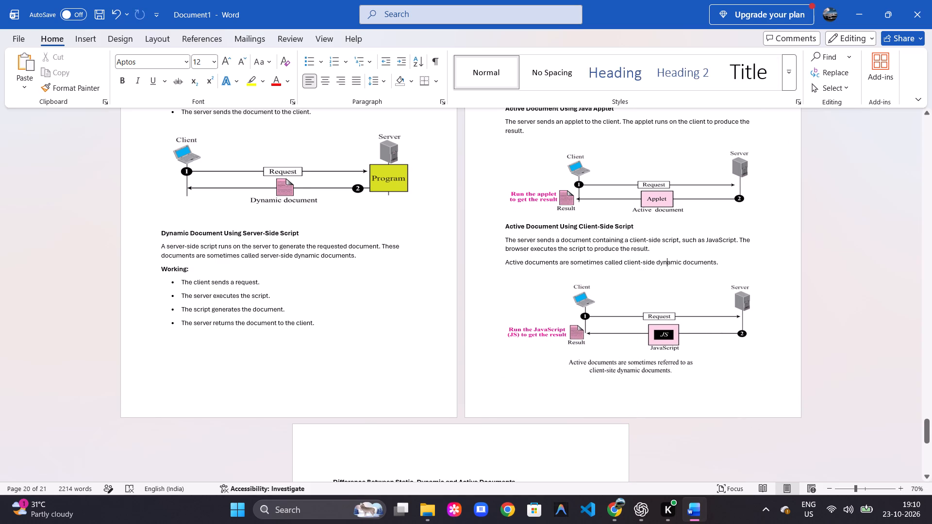
Apply the plain black full-grid table style to the table under "Difference Between Static, Dynamic and Active Documents".
scroll(667, 392, down, 4)
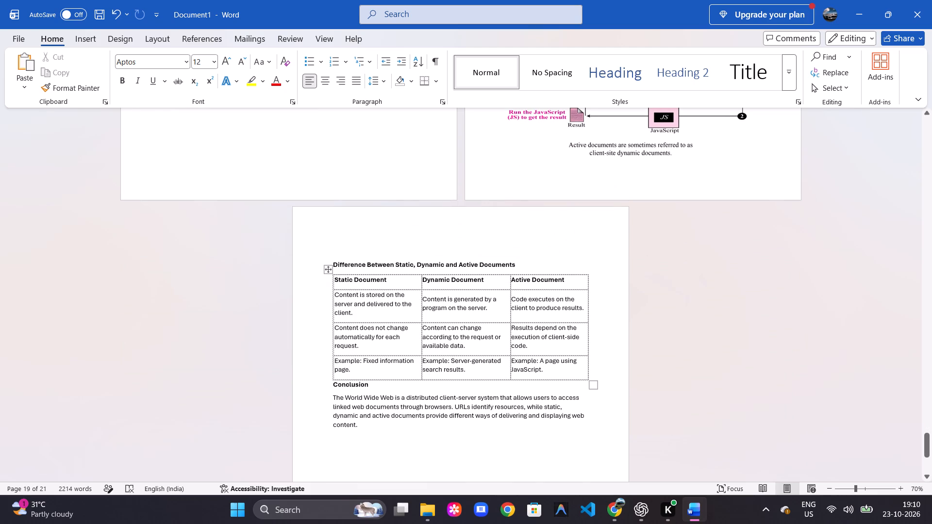
click(465, 262)
click(452, 272)
click(325, 268)
click(422, 39)
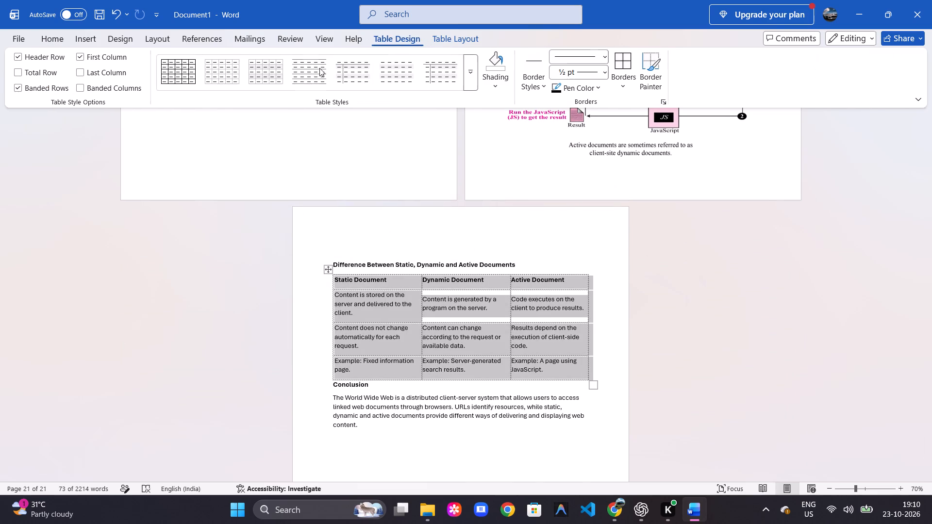
click(457, 75)
click(470, 80)
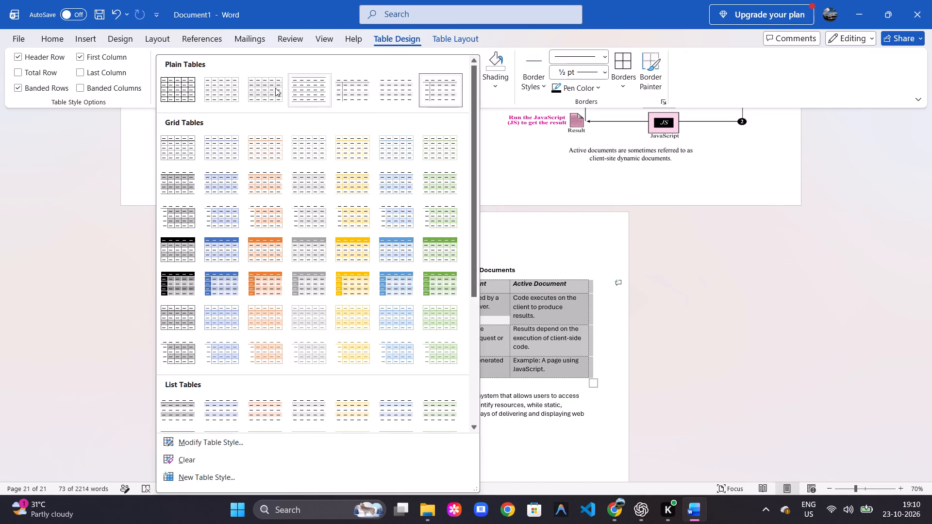
click(166, 90)
click(600, 267)
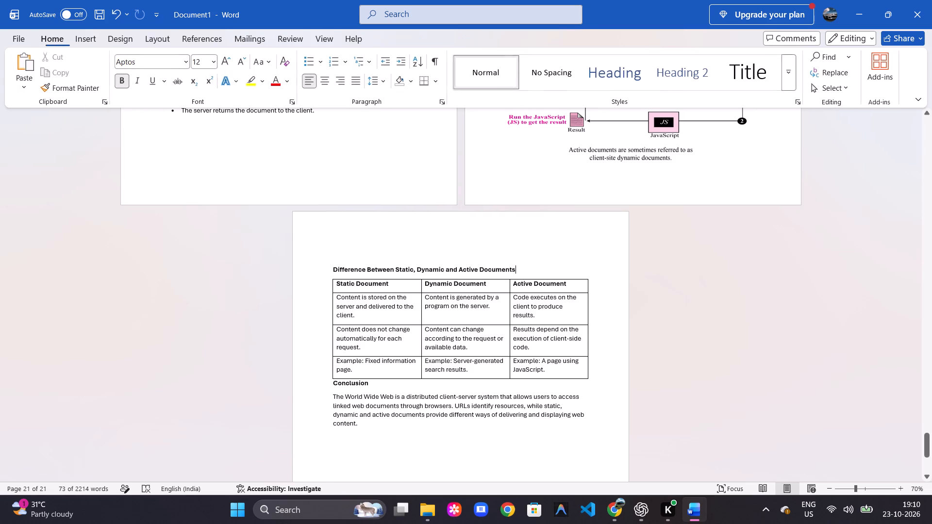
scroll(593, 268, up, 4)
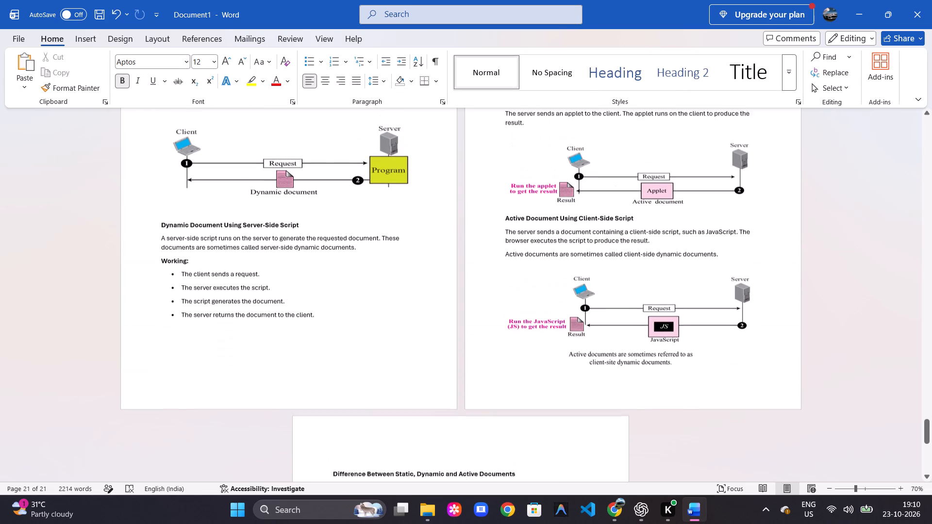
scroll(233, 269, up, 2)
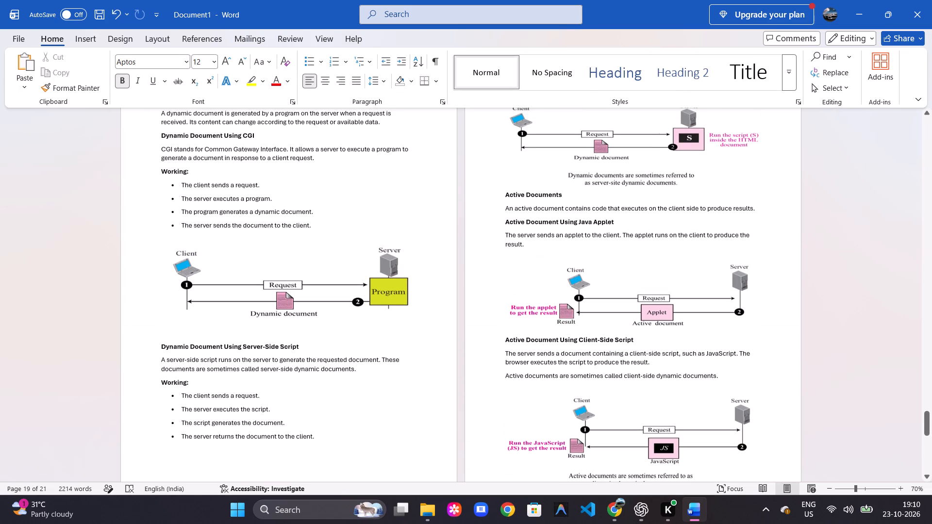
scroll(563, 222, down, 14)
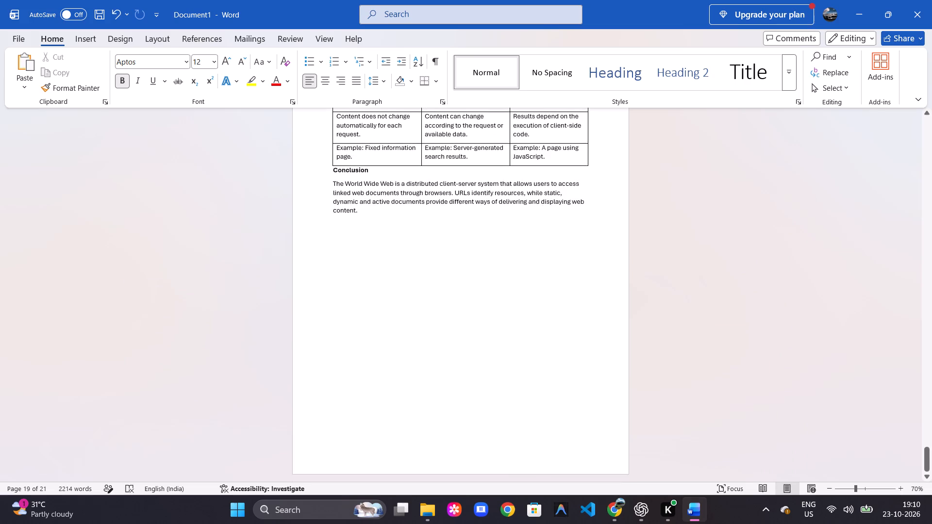
Switch to Chrome, close the WWW & HTTP.pdf preview and clear the file selection in the Unit-6 Drive folder.
key(alt+Tab)
scroll(468, 271, down, 3)
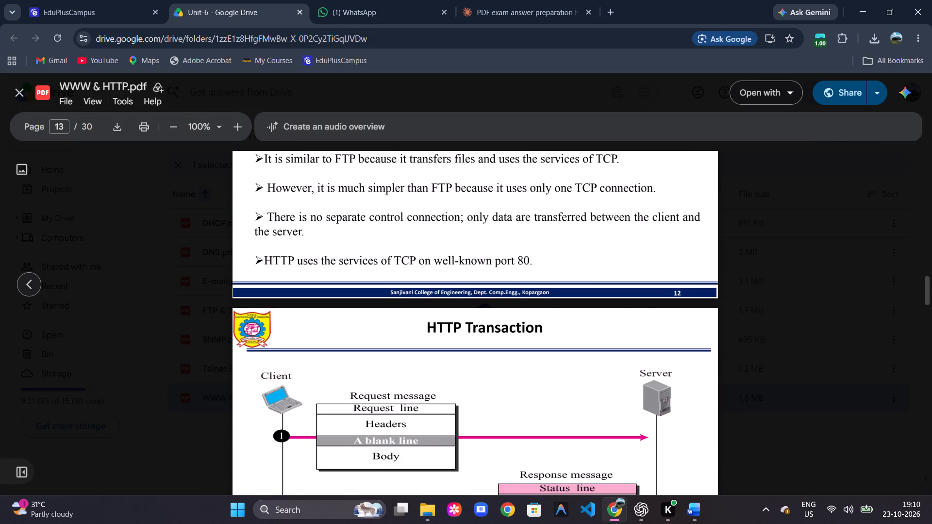
click(16, 91)
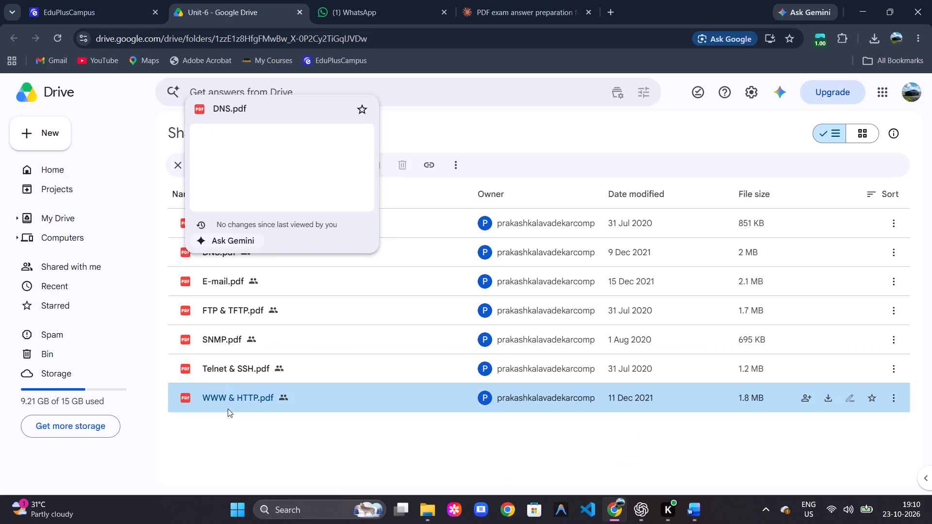
click(231, 423)
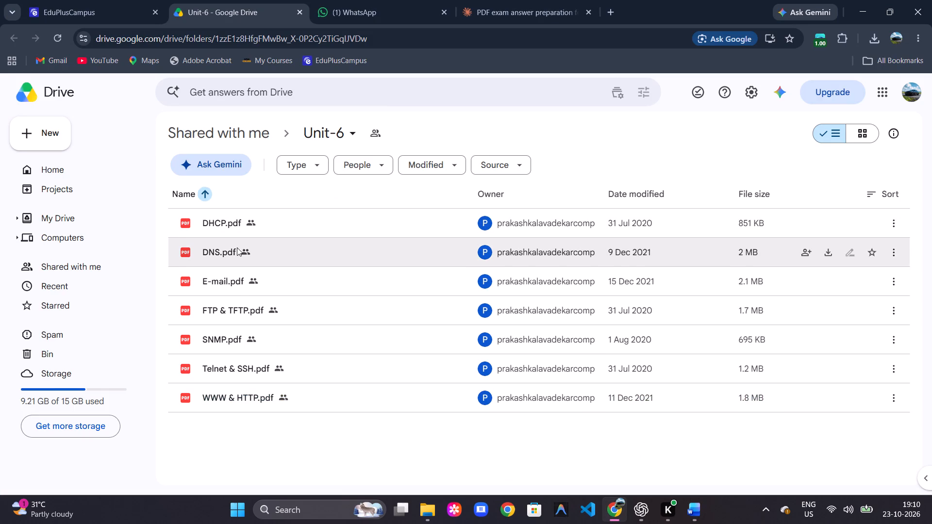
Open E-mail.pdf from the Unit-6 folder, skim its slides from the mail delivery scenarios onward, and close the preview.
double_click(236, 288)
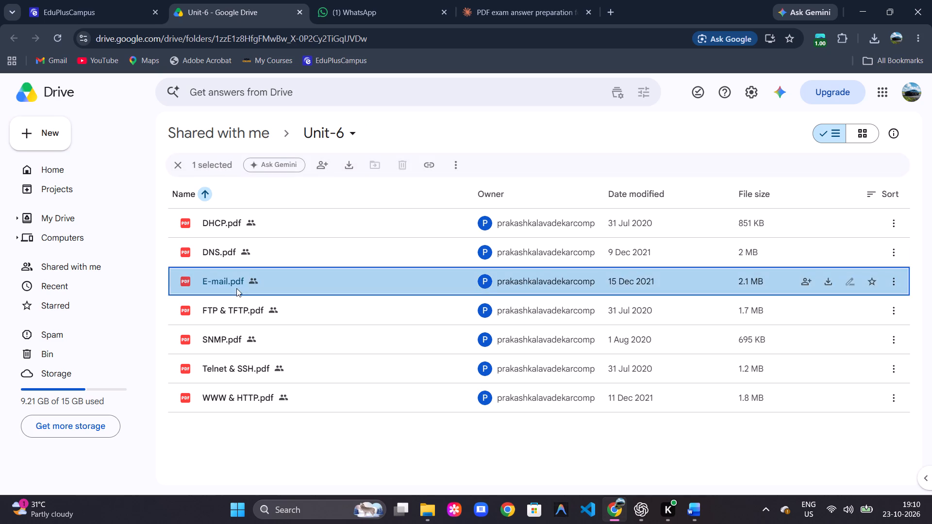
scroll(409, 297, down, 6)
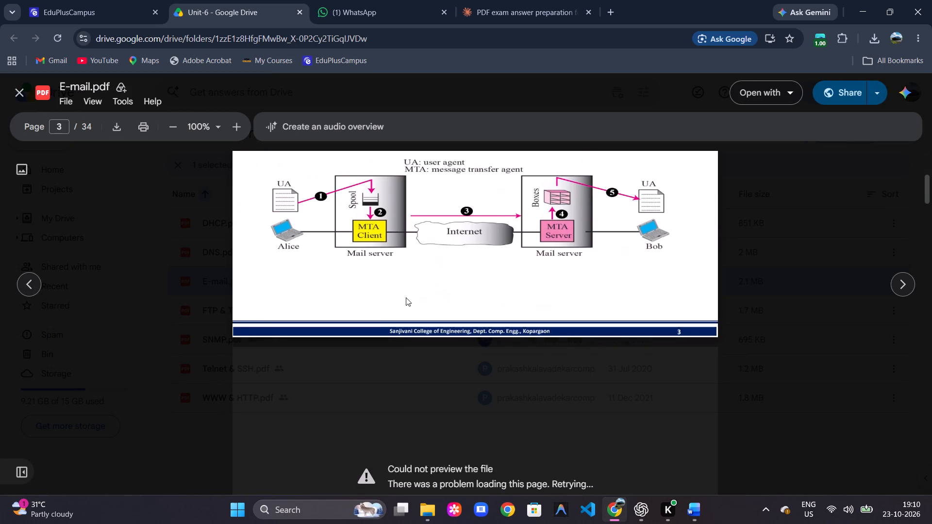
scroll(406, 297, down, 5)
scroll(403, 297, up, 5)
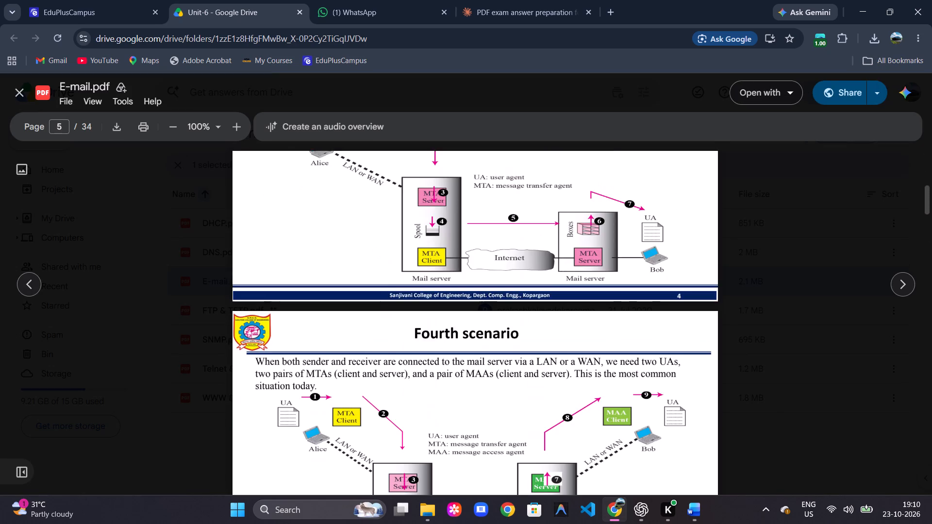
scroll(403, 297, down, 4)
scroll(403, 297, down, 17)
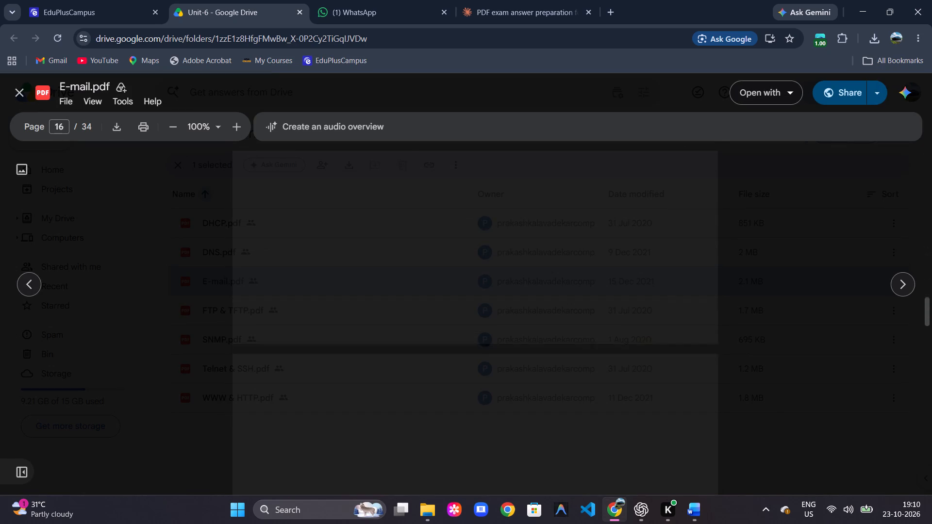
scroll(402, 297, down, 16)
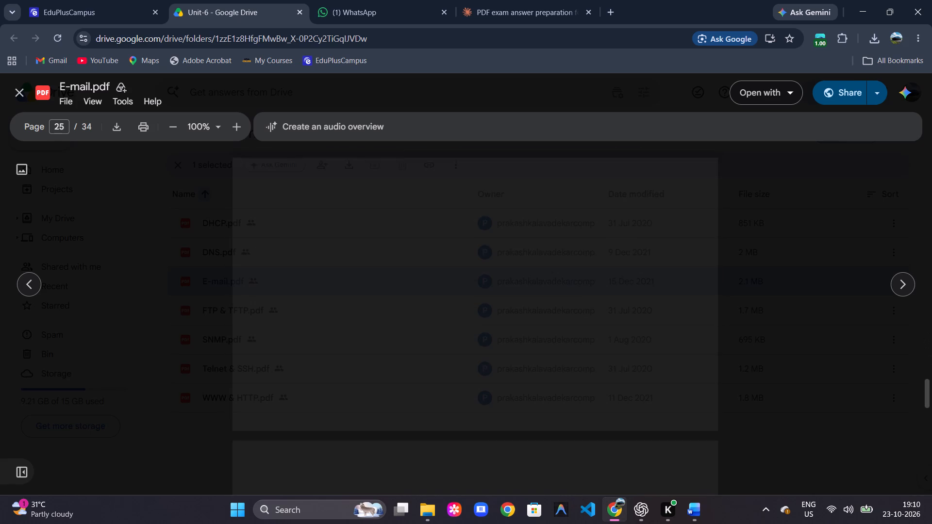
scroll(400, 296, down, 3)
click(14, 101)
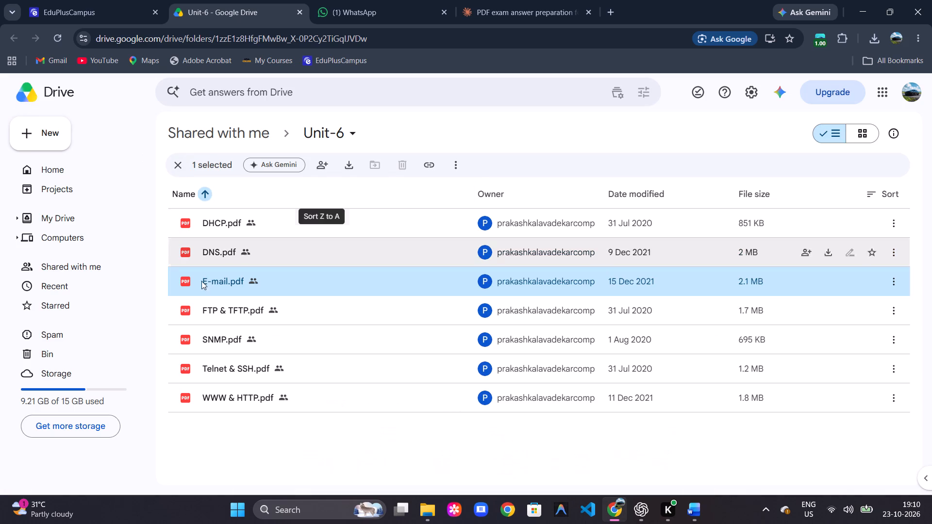
Open FTP & TFTP.pdf from the Unit-6 folder, skim its slides, and close the preview.
double_click(212, 314)
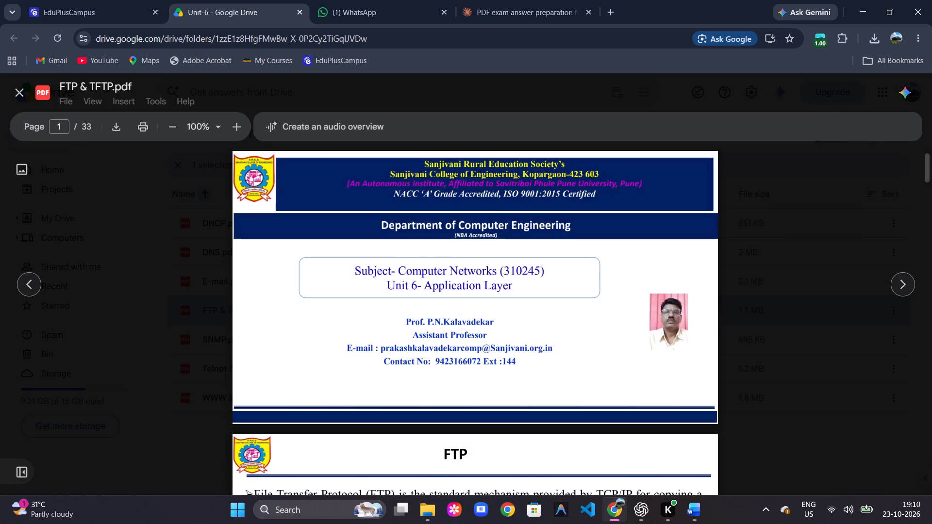
scroll(503, 335, down, 16)
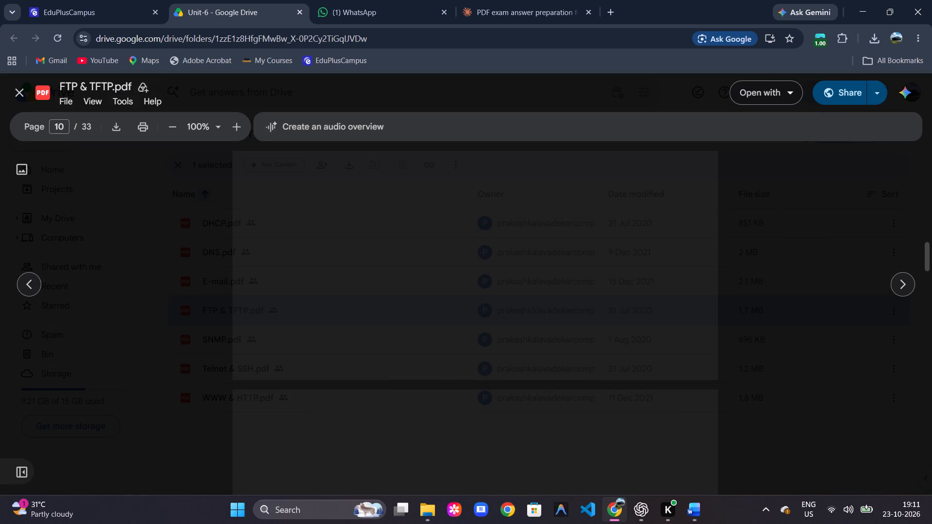
scroll(485, 330, down, 11)
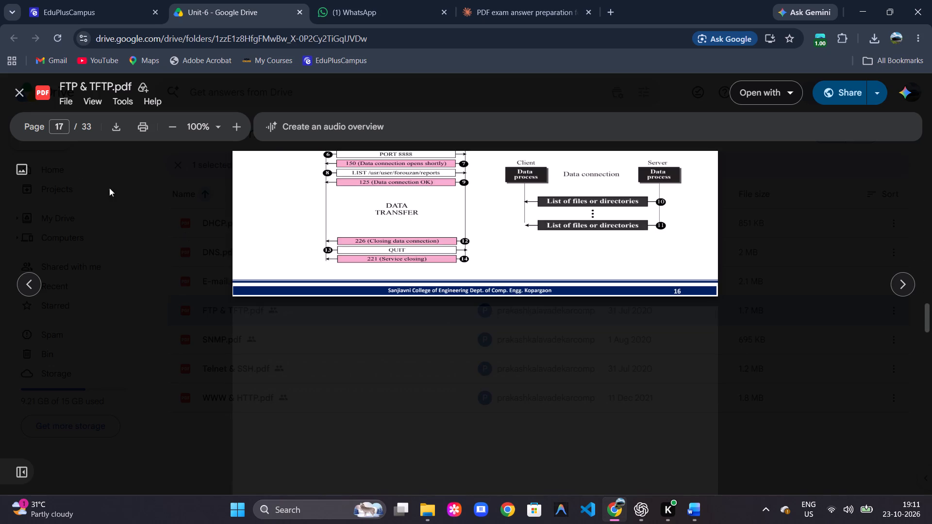
click(21, 96)
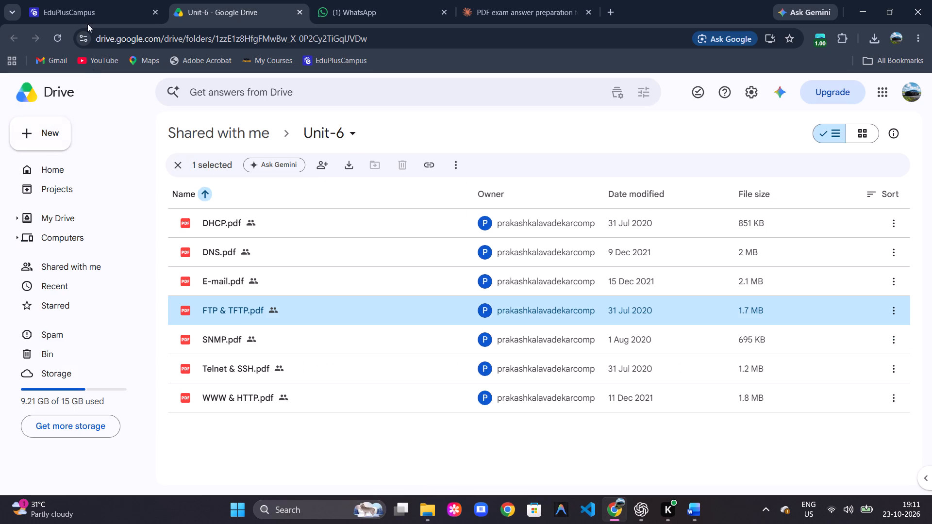
Check the Application Layer topics in the EduPlusCampus syllabus details.
click(70, 0)
click(588, 397)
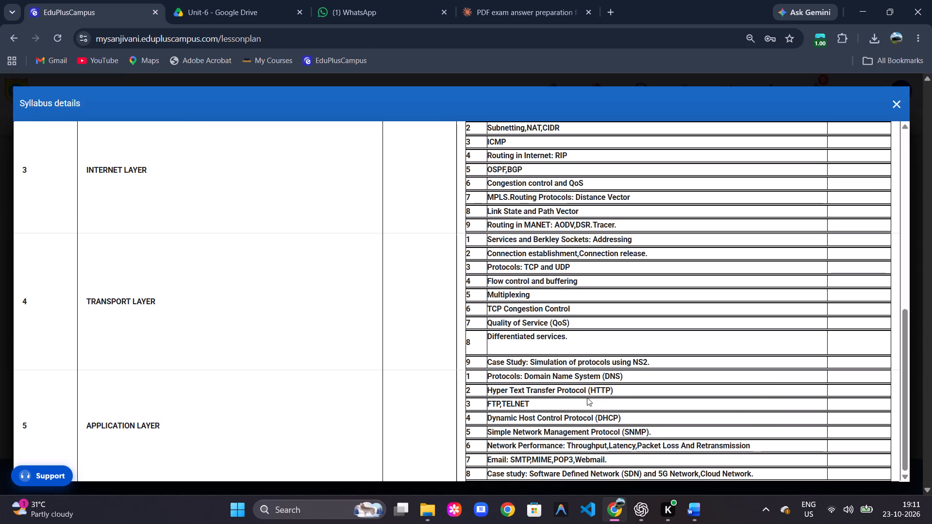
key(Tab)
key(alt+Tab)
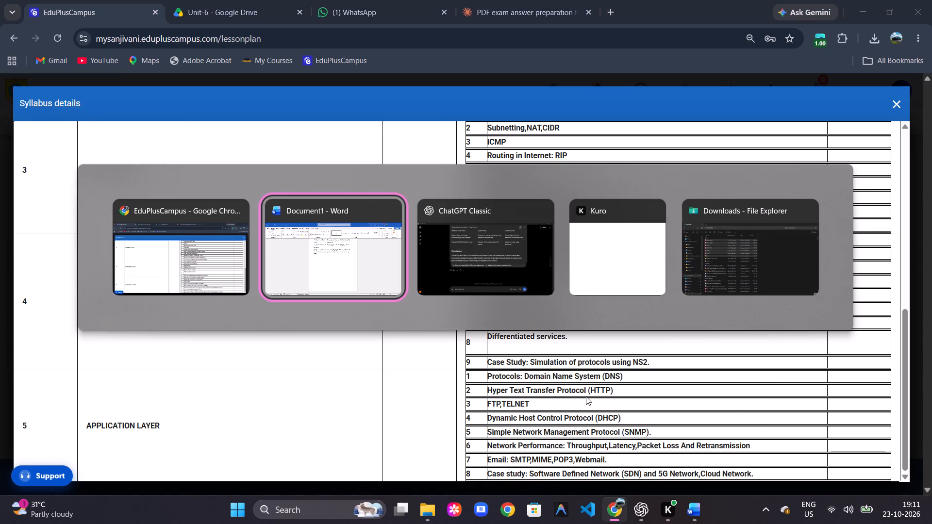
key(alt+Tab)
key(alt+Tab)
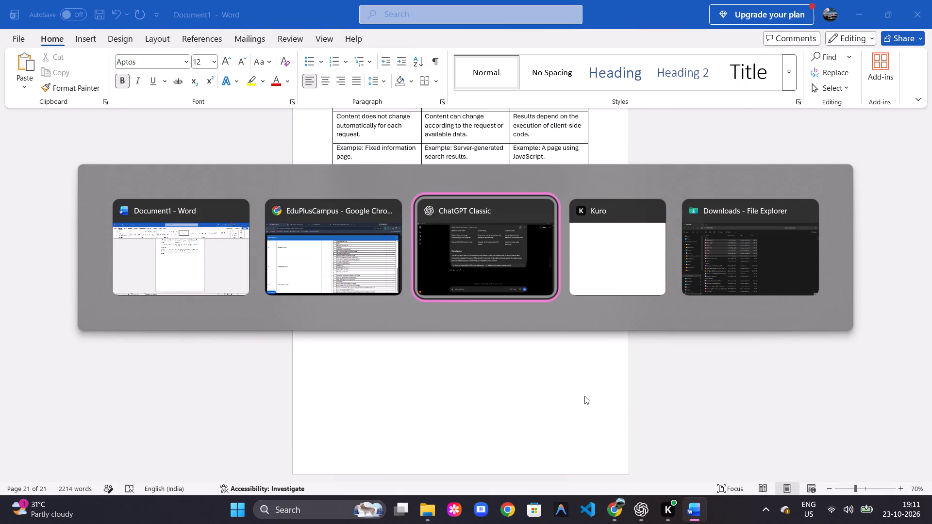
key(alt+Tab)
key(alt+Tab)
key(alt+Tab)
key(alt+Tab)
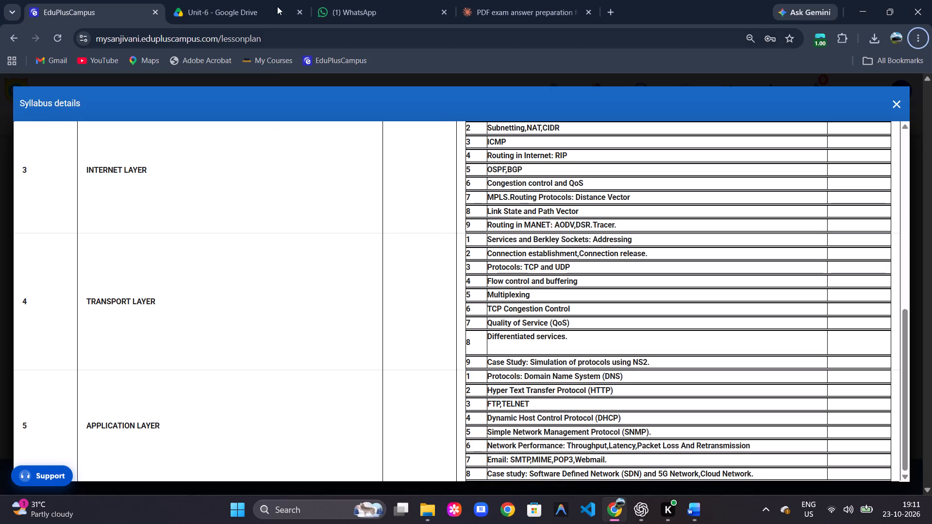
Return to the Unit-6 Drive folder, open SNMP.pdf, skim its slides through to the references, and close the preview.
click(266, 0)
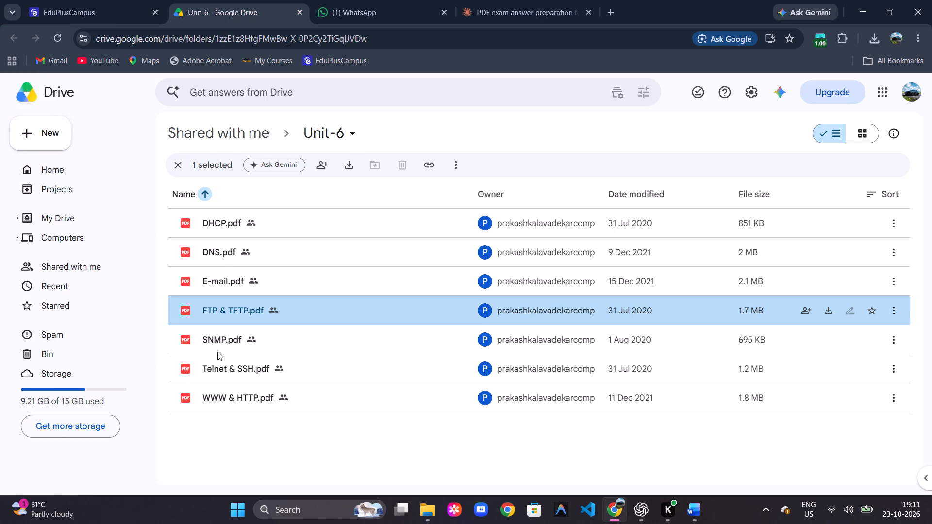
double_click(220, 338)
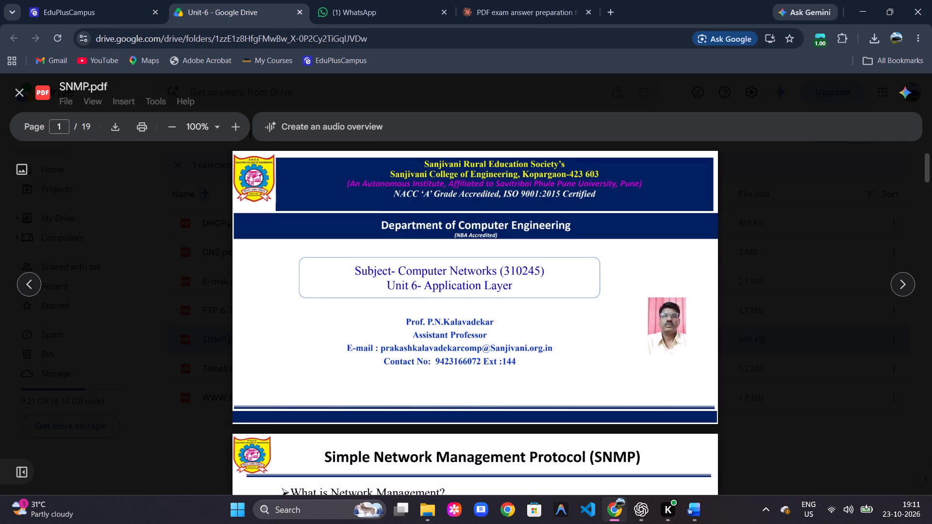
scroll(413, 349, down, 18)
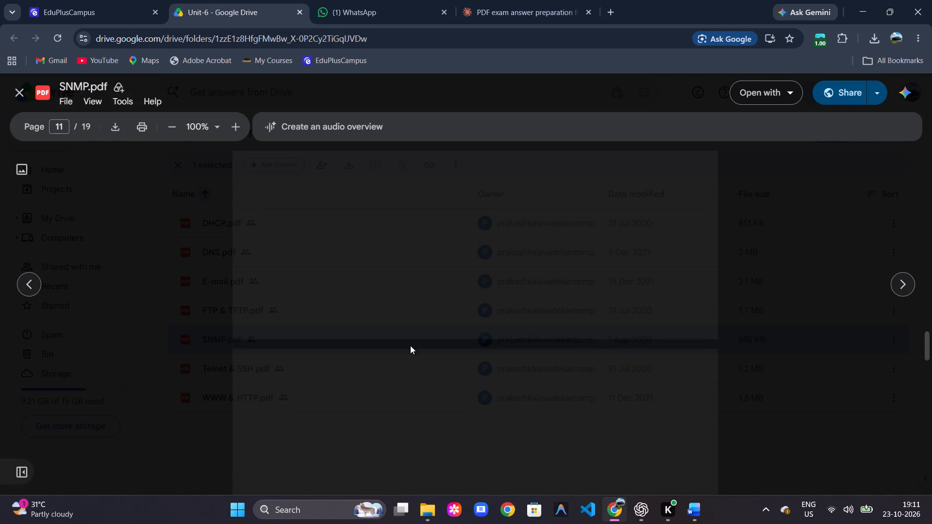
scroll(410, 345, down, 14)
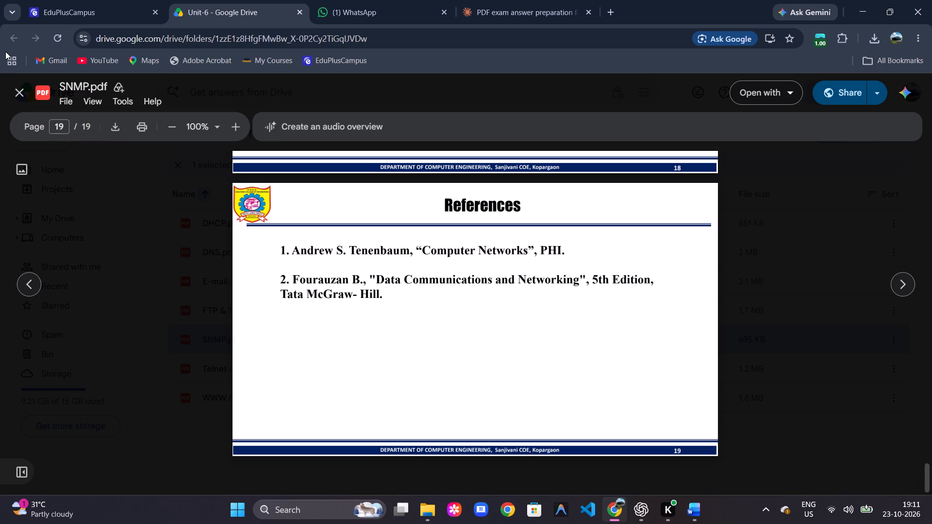
click(18, 90)
Recheck the Application Layer topic list in the EduPlusCampus syllabus, from DNS down to the case study.
key(alt+Tab)
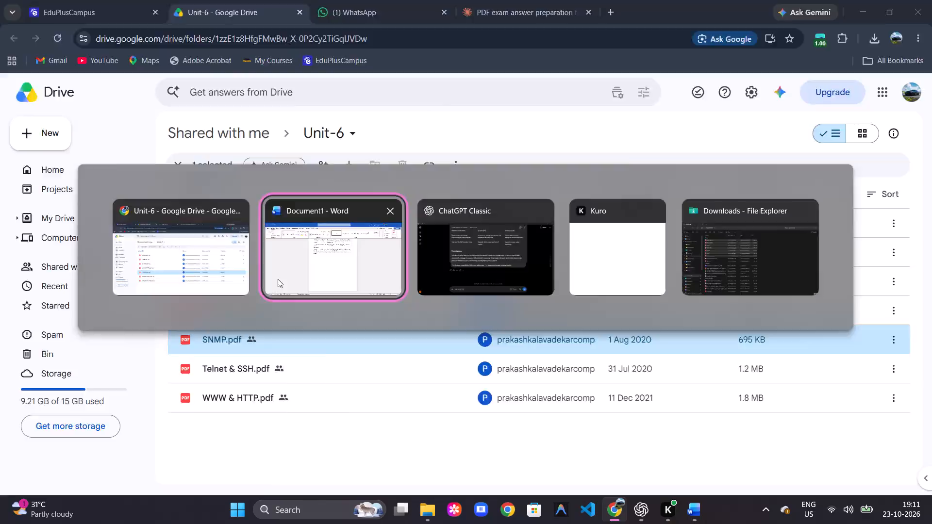
key(alt+Tab)
click(37, 0)
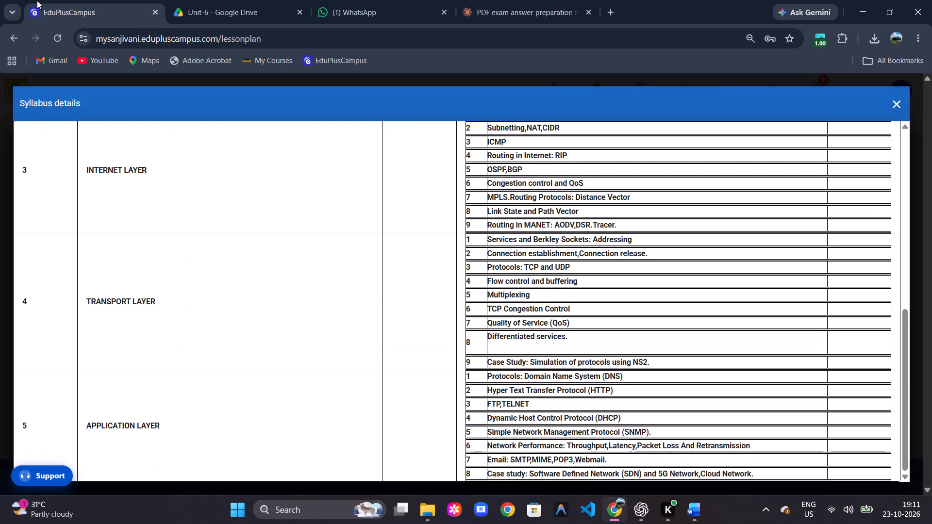
scroll(697, 412, down, 2)
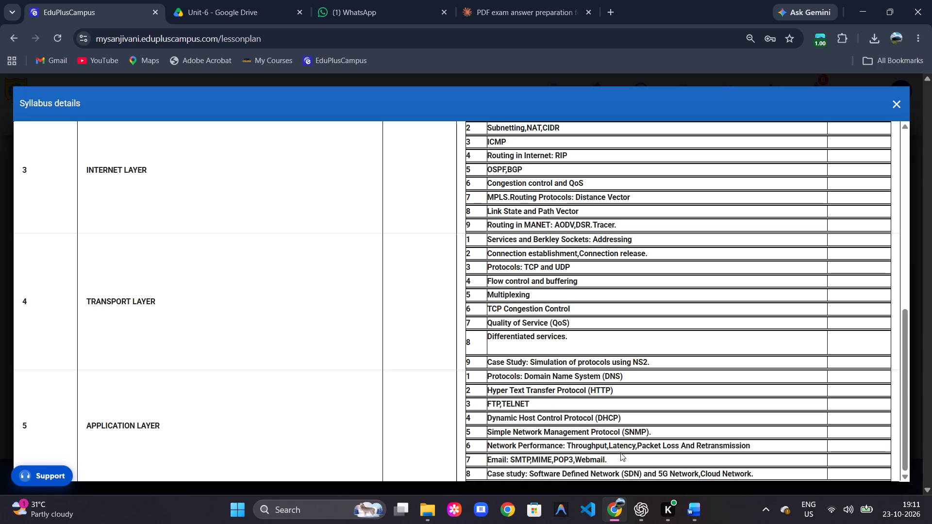
key(alt+Tab)
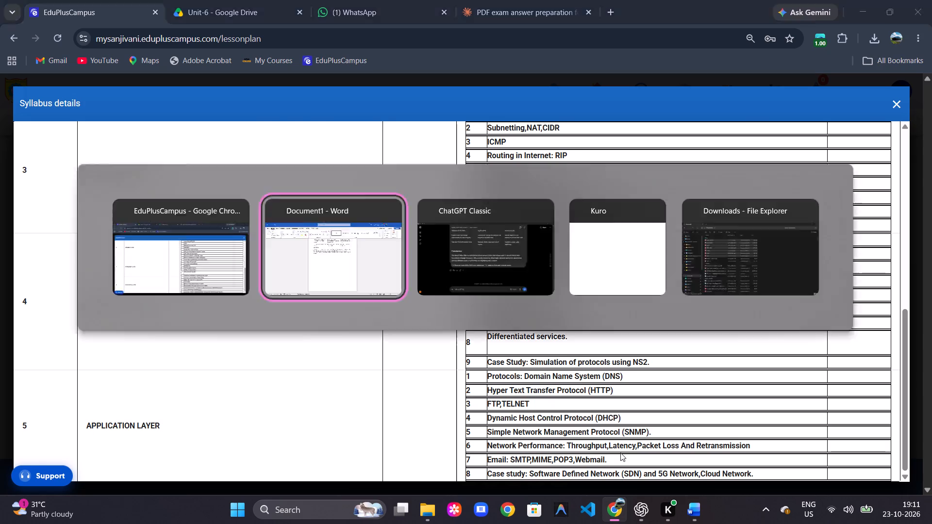
key(alt+Tab)
Reopen SNMP.pdf from the Unit-6 Drive folder, skim its slides to the references and back, and close the preview.
click(190, 1)
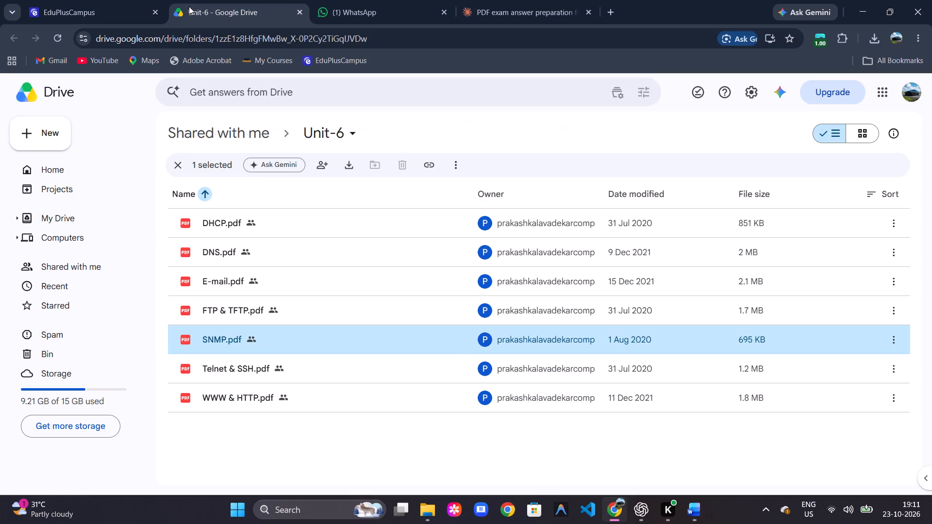
double_click(224, 330)
scroll(322, 289, down, 5)
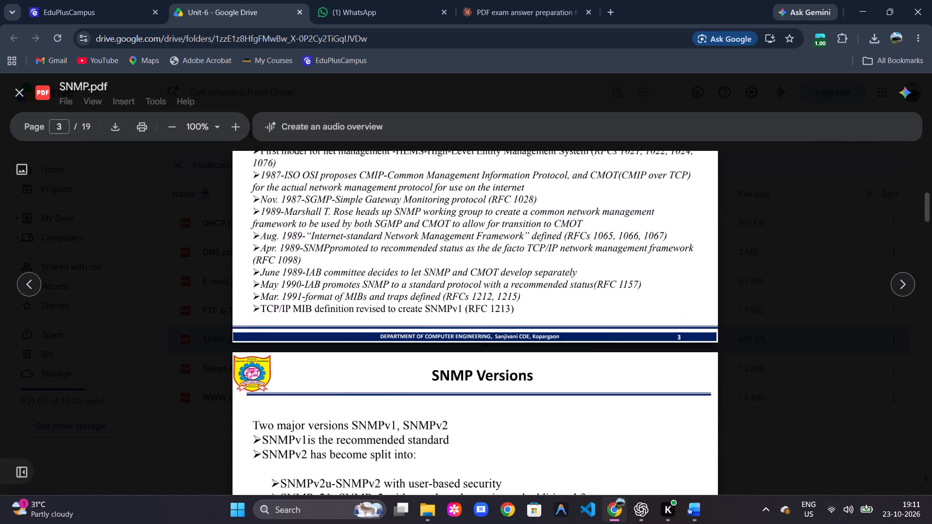
scroll(322, 288, down, 20)
scroll(322, 288, down, 11)
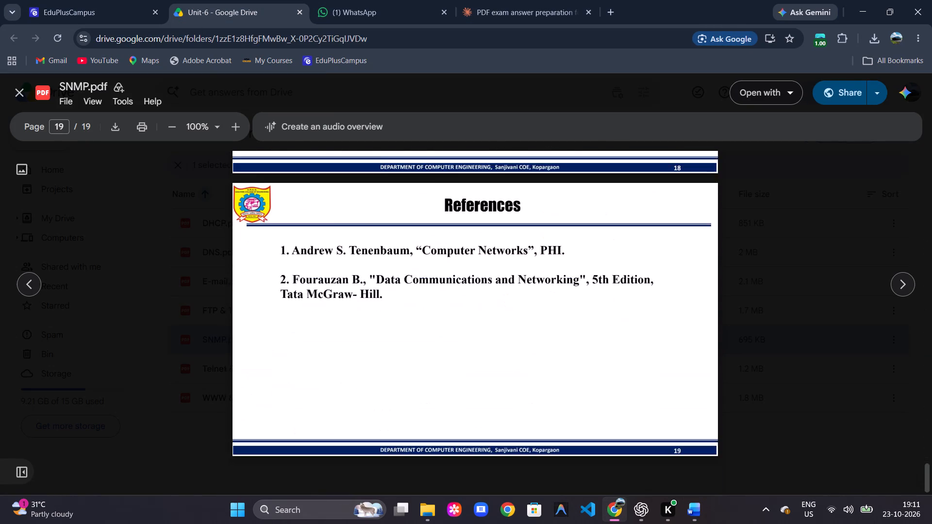
scroll(319, 286, down, 2)
scroll(319, 286, up, 5)
scroll(319, 286, down, 2)
scroll(319, 286, up, 1)
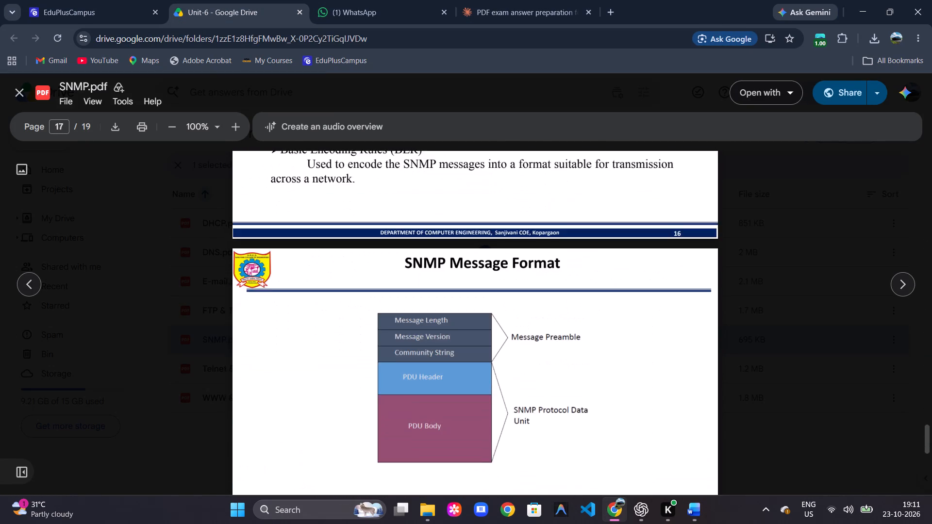
scroll(319, 286, up, 17)
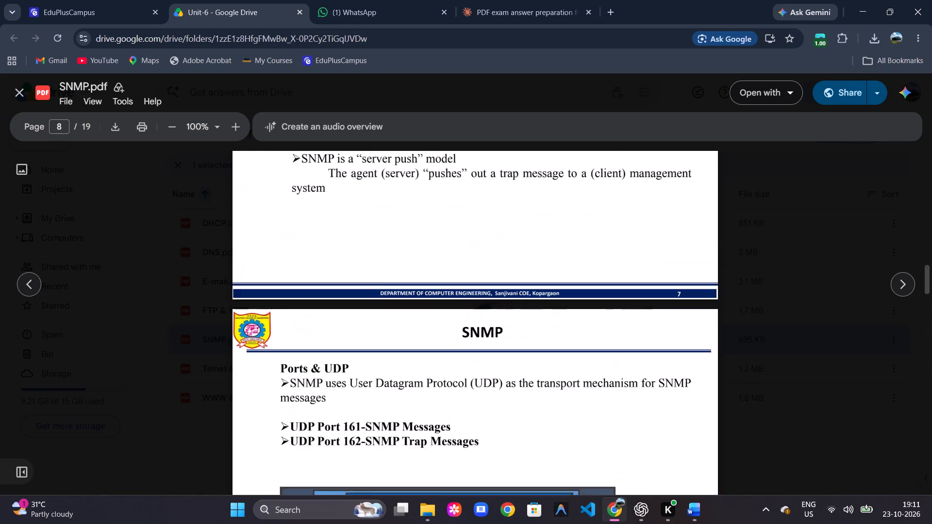
scroll(315, 285, up, 8)
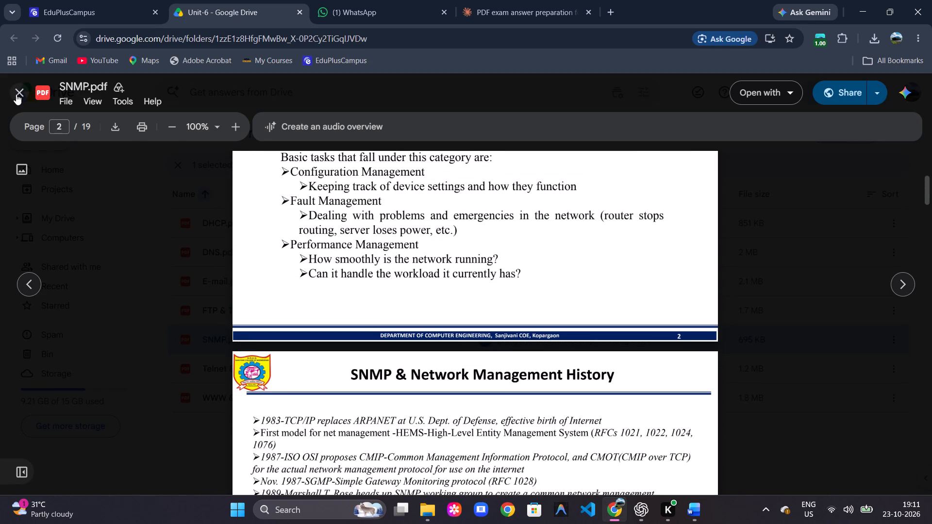
click(17, 94)
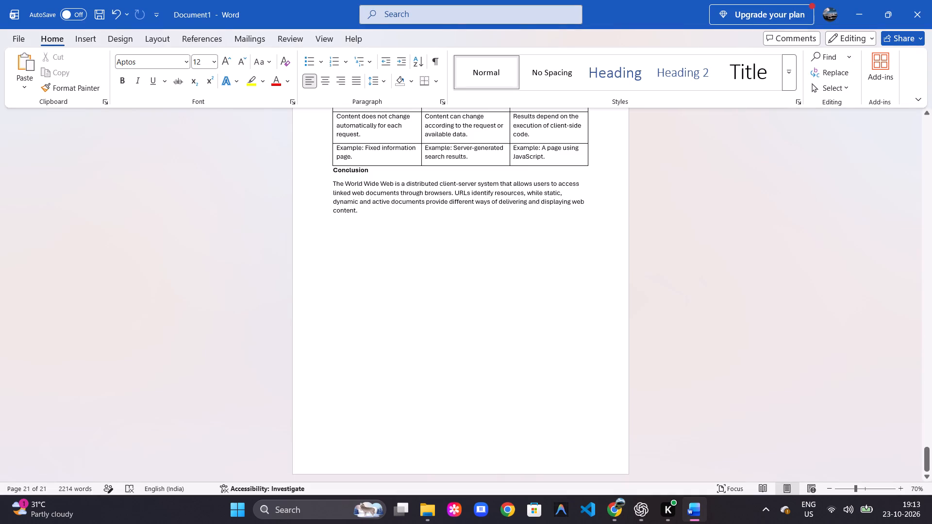
key(Return)
key(Return)
key(Return)
key(Return)
key(Return)
key(Return)
key(Return)
key(Return)
key(Return)
key(Return)
key(Return)
key(Return)
key(Return)
key(Return)
key(Return)
key(Return)
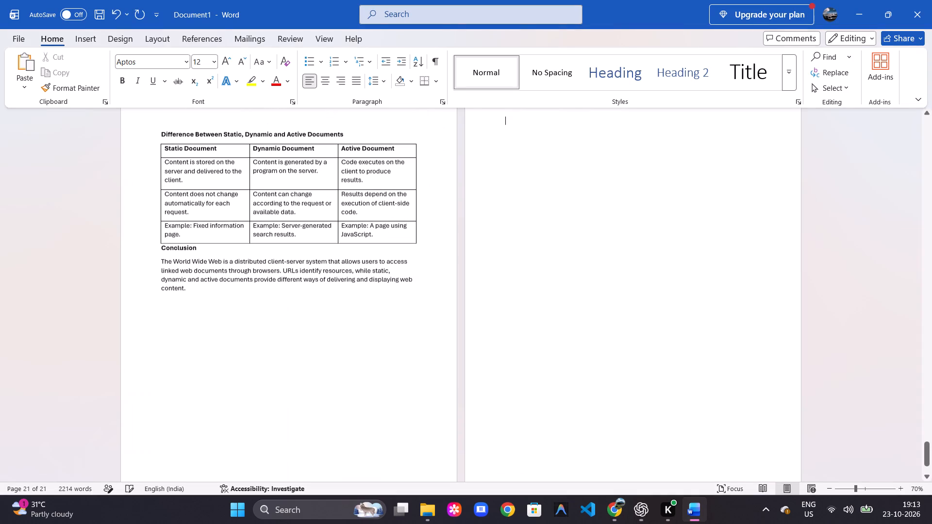
key(ctrl+v)
Look over the pasted SNMP notes and push the "Advantages" heading onto the next page with its bullets.
scroll(555, 225, up, 5)
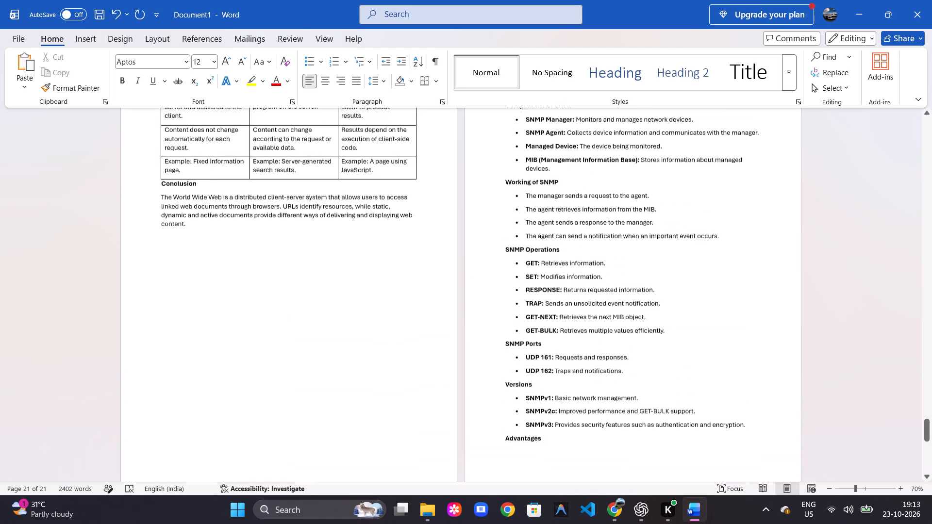
scroll(553, 225, up, 1)
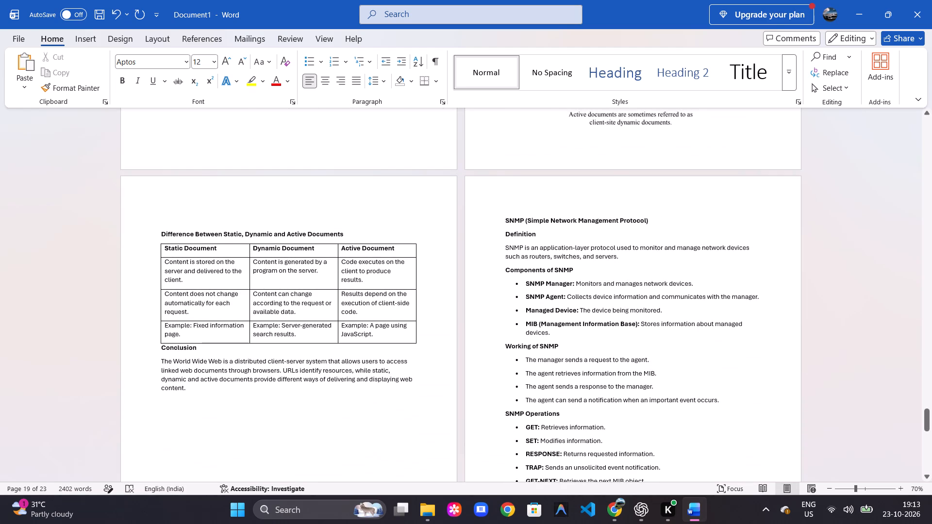
scroll(566, 244, down, 1)
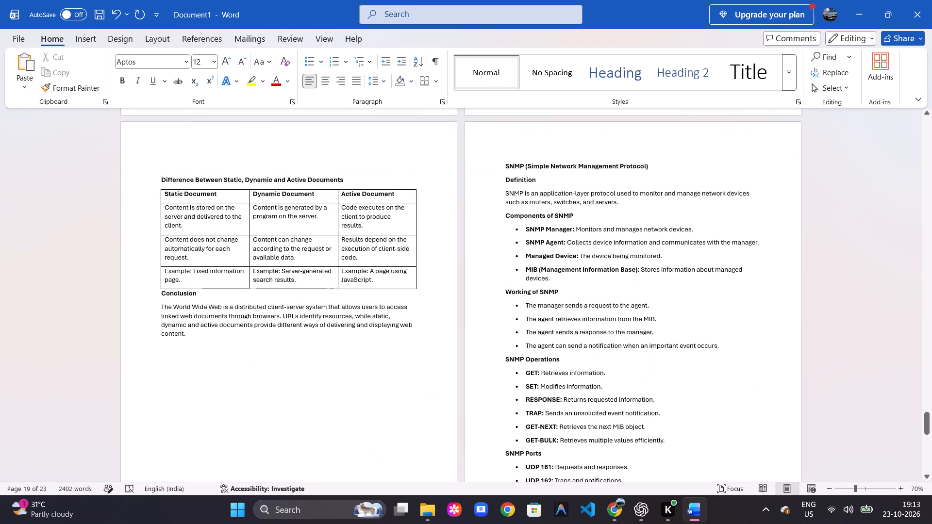
scroll(565, 242, down, 2)
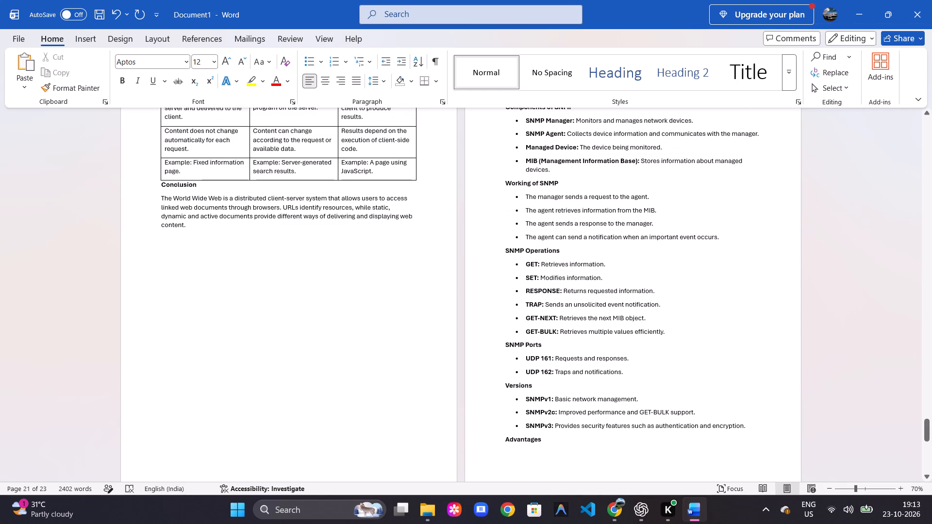
scroll(565, 241, down, 2)
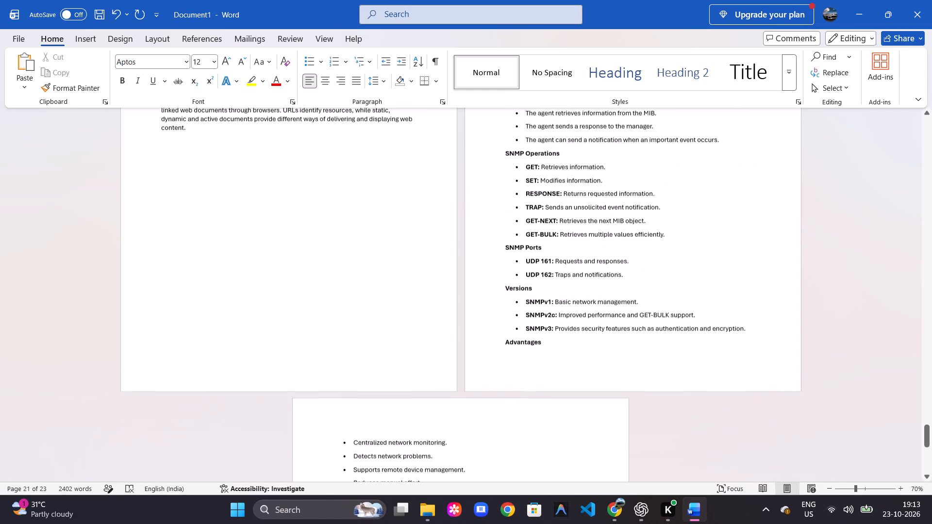
scroll(565, 241, down, 2)
click(499, 223)
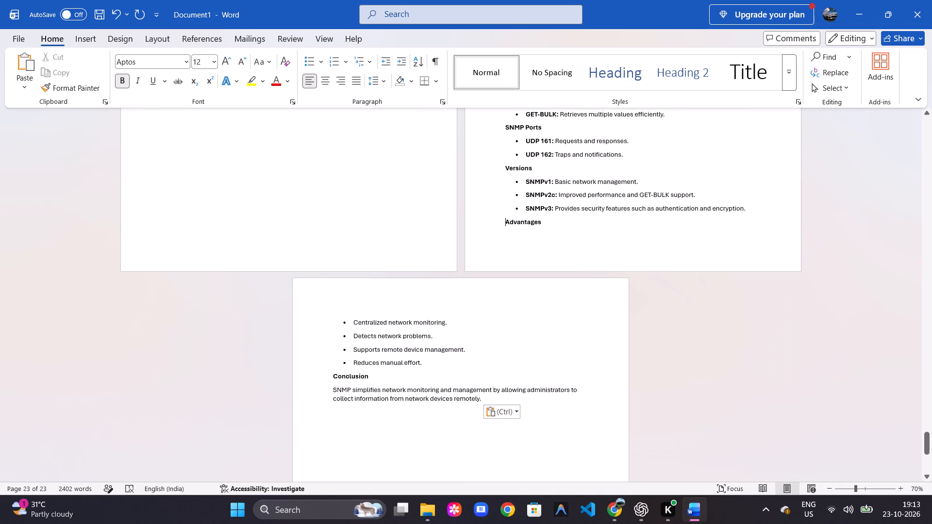
key(Return)
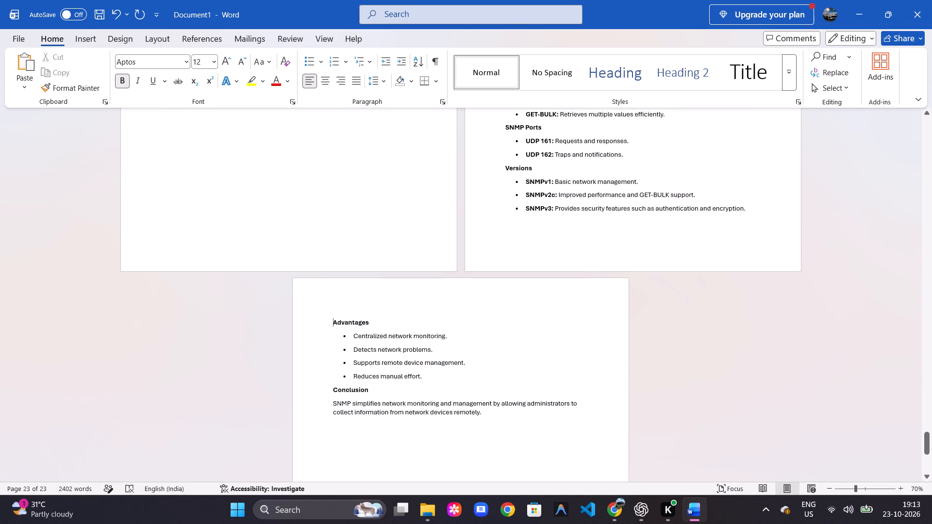
Return to SNMP.pdf in Chrome and capture a screen snip of the SNMP Message Format diagram with its labels.
scroll(529, 258, up, 4)
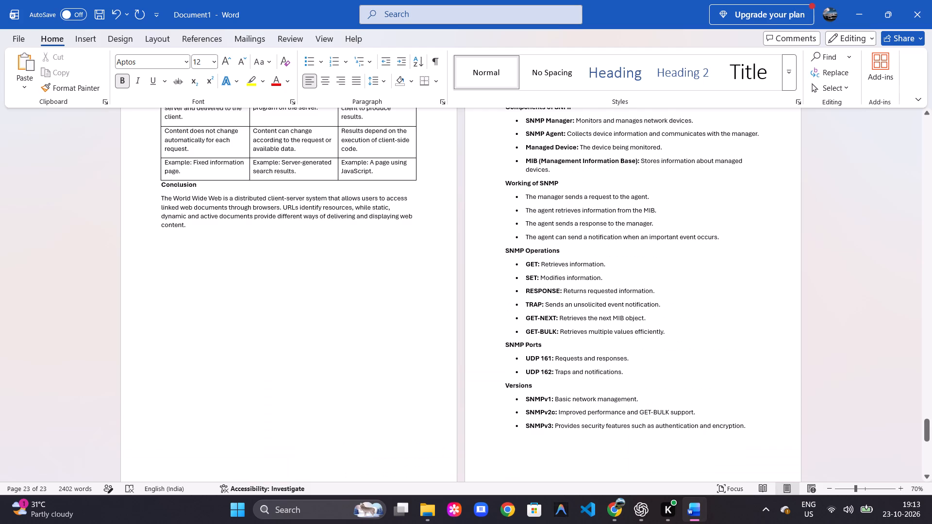
key(alt+Tab)
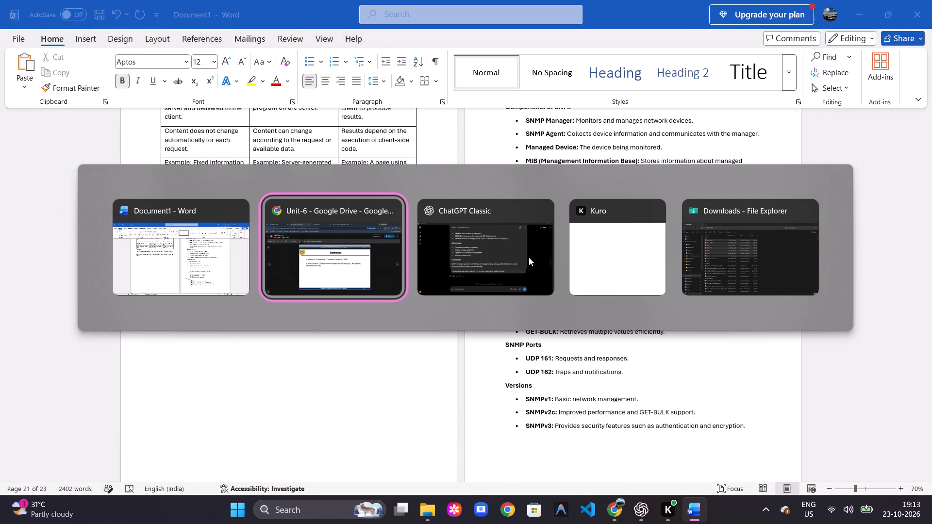
scroll(528, 257, up, 4)
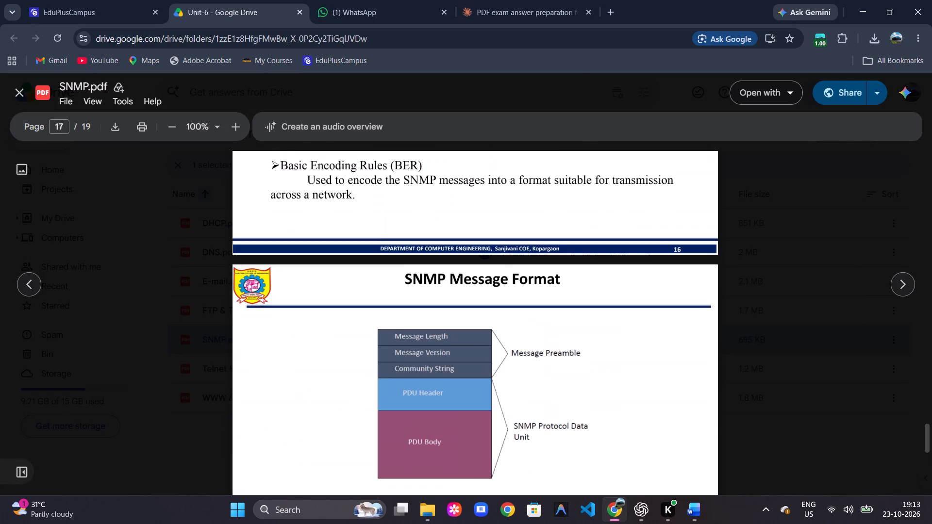
scroll(528, 257, up, 1)
scroll(528, 257, down, 1)
key(Print)
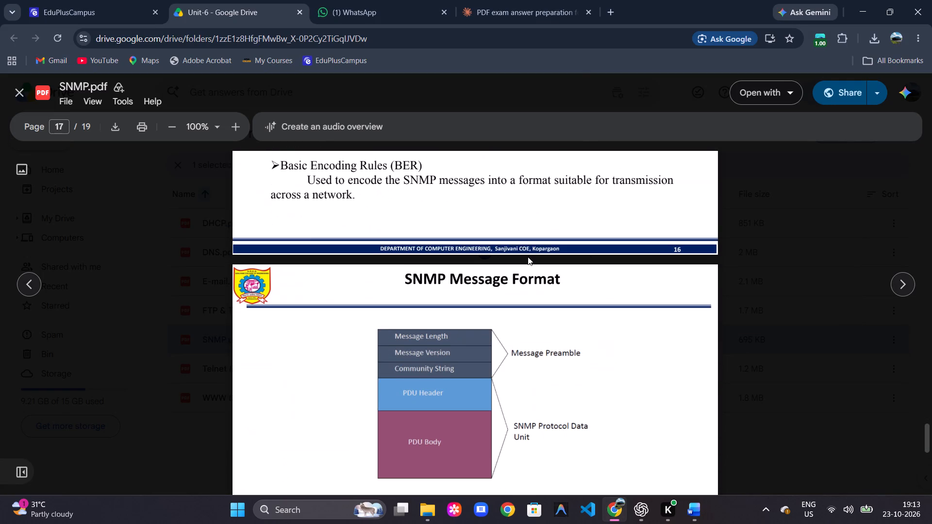
drag(356, 313, 585, 495)
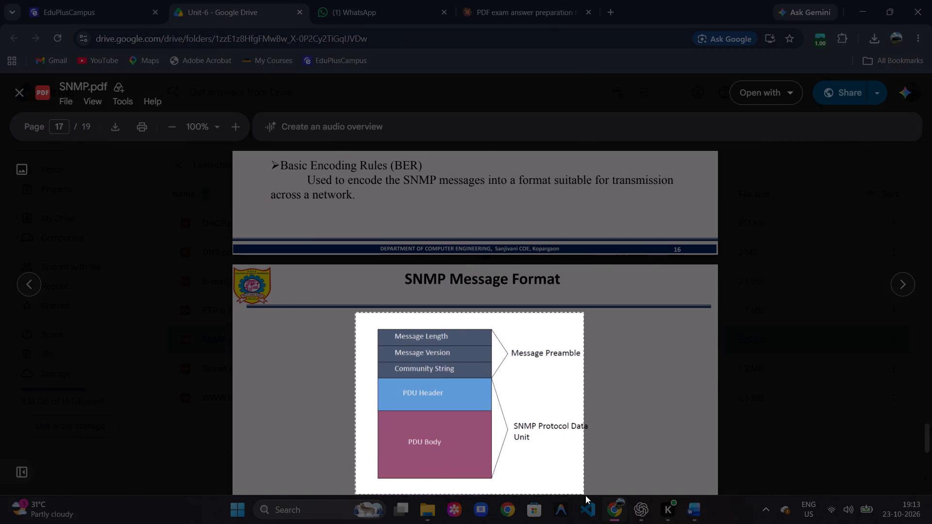
drag(585, 495, 599, 487)
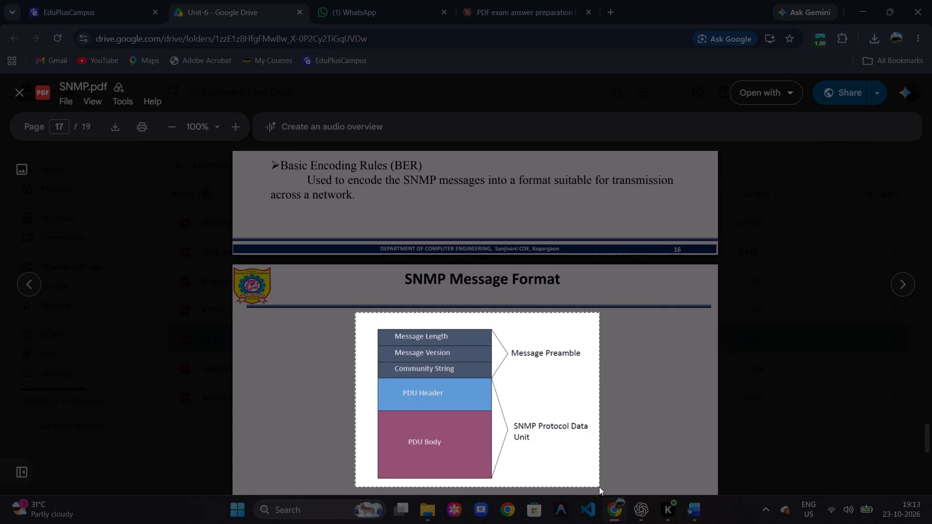
drag(599, 487, 598, 490)
Back in Word, paste the captured diagram on a new line below the SNMP Definition paragraph.
key(alt+Tab)
scroll(603, 214, up, 2)
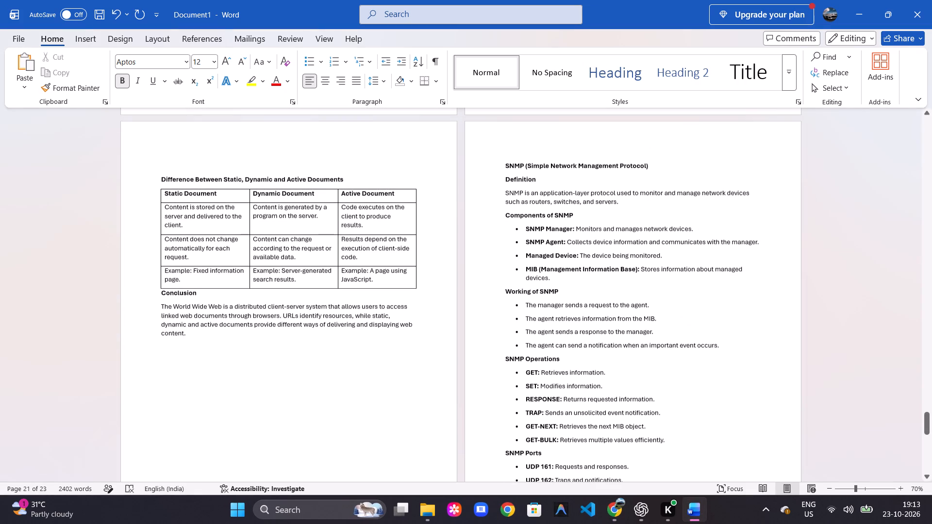
click(632, 200)
key(Return)
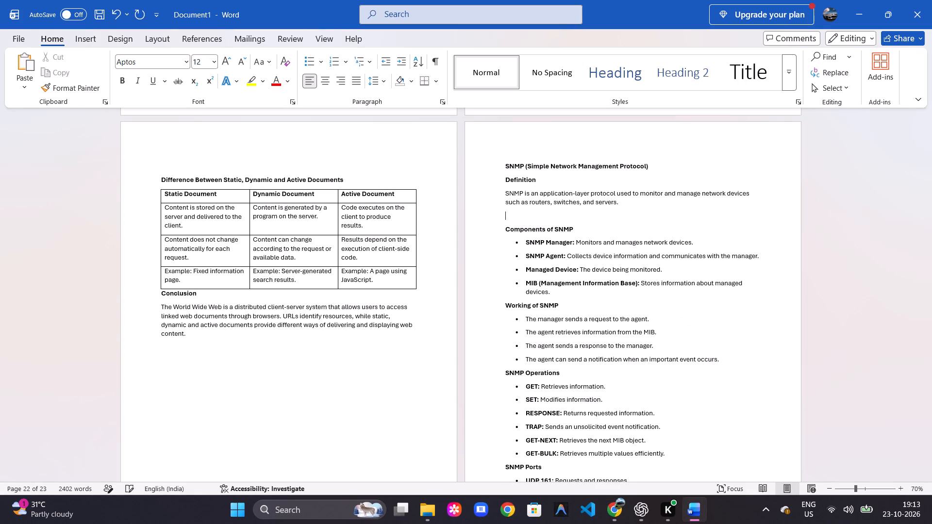
key(ctrl+v)
Set the diagram's text wrapping to Top and Bottom and move it to about the middle of the page width.
click(571, 282)
drag(582, 272, 582, 272)
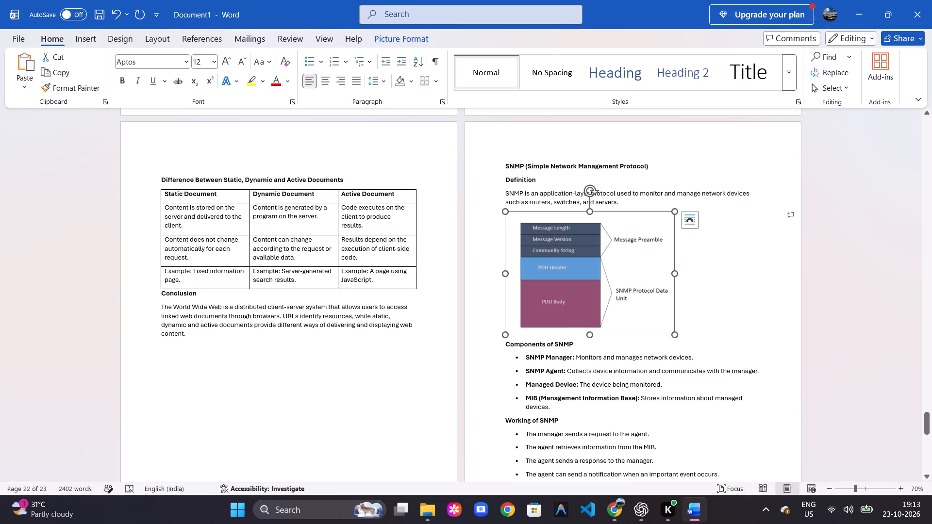
drag(582, 272, 592, 272)
click(699, 224)
click(695, 223)
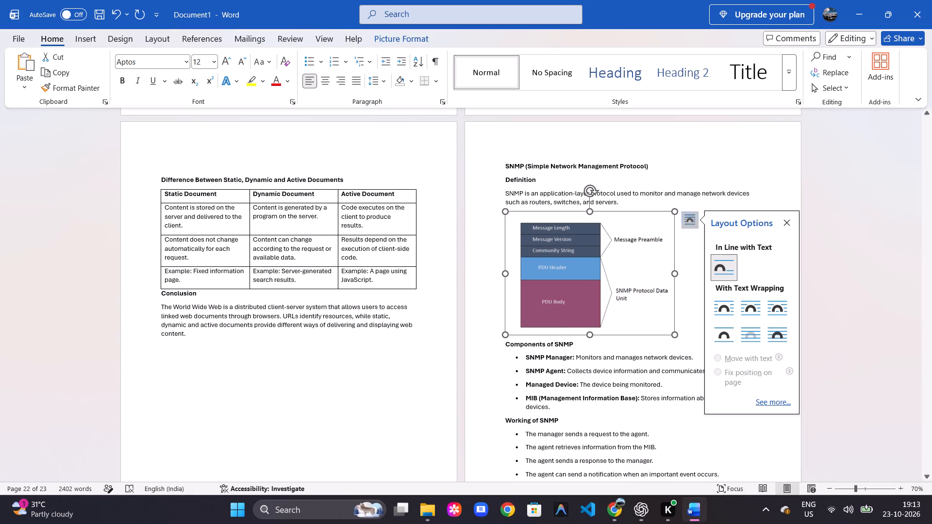
click(725, 330)
drag(612, 262, 654, 263)
click(648, 274)
click(719, 263)
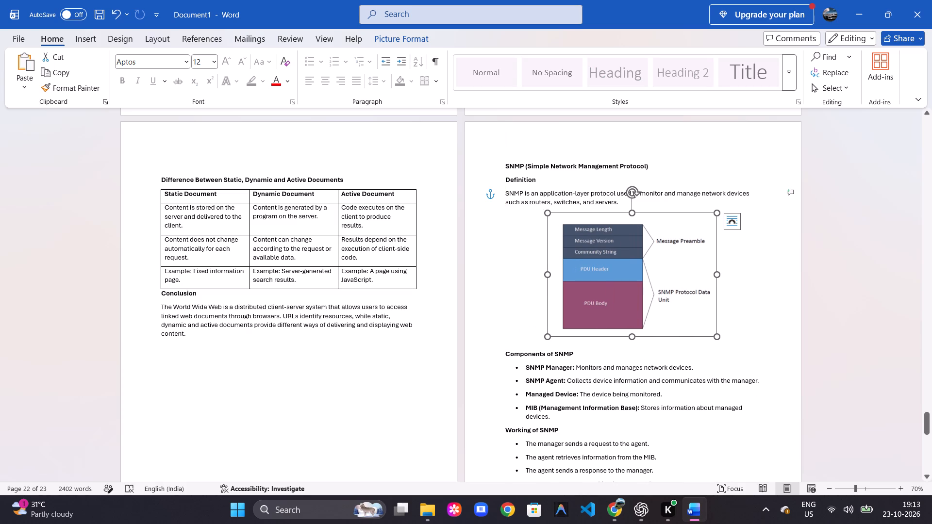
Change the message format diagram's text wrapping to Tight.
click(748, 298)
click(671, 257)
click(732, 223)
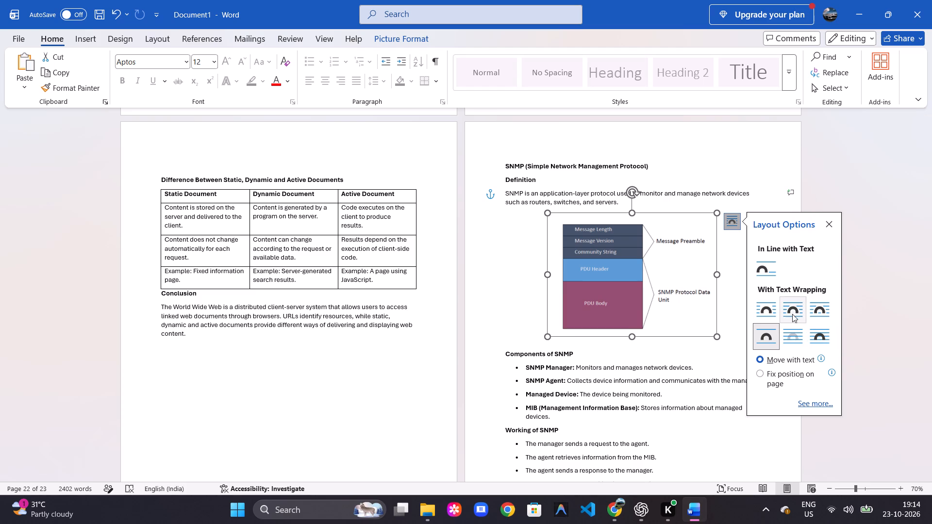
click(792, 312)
Add the label "Message Format:" on the blank line beside the diagram.
click(739, 241)
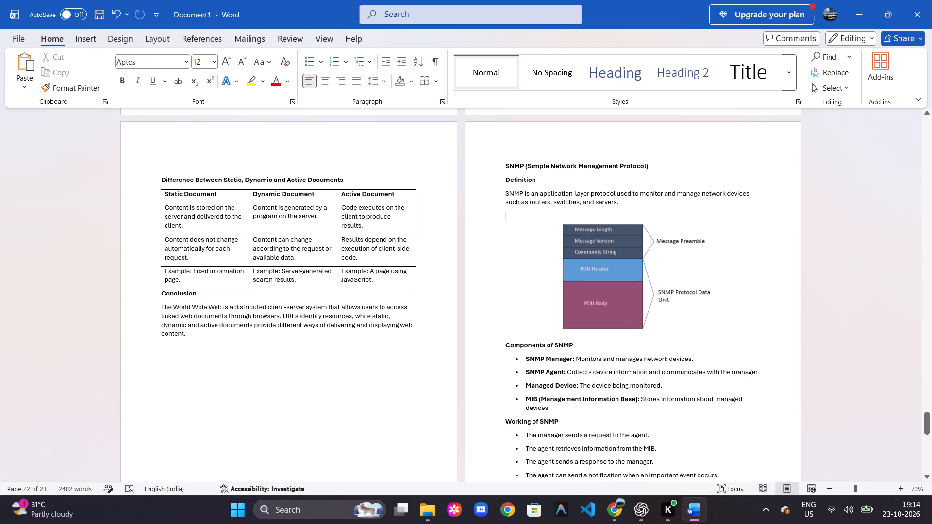
double_click(734, 239)
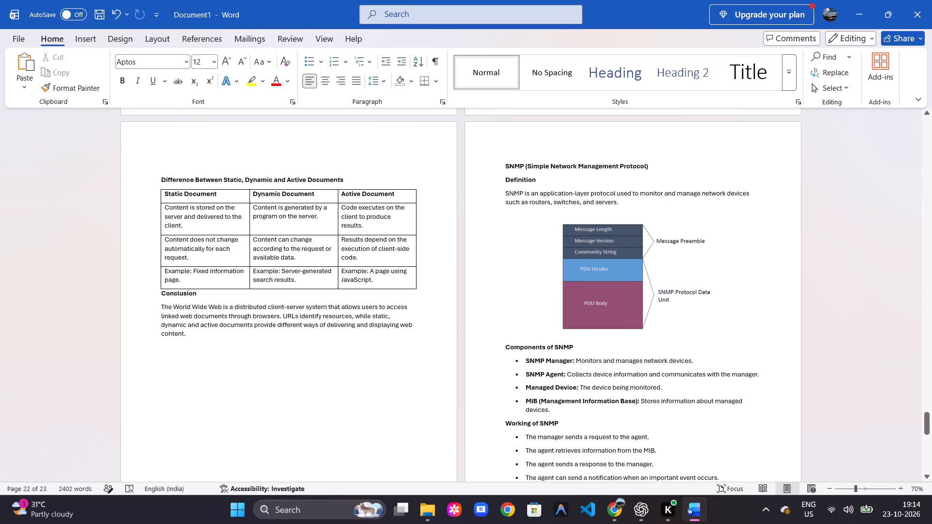
text(Message)
key(space)
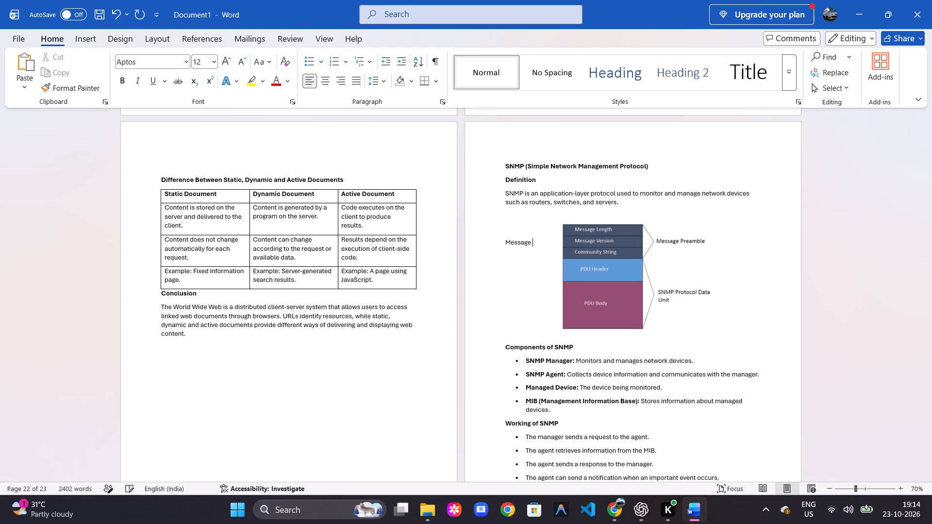
text(Format:)
Restore Top and Bottom wrapping on the diagram and position it centred between the Definition paragraph and the "Message Format:" label.
drag(625, 296, 658, 286)
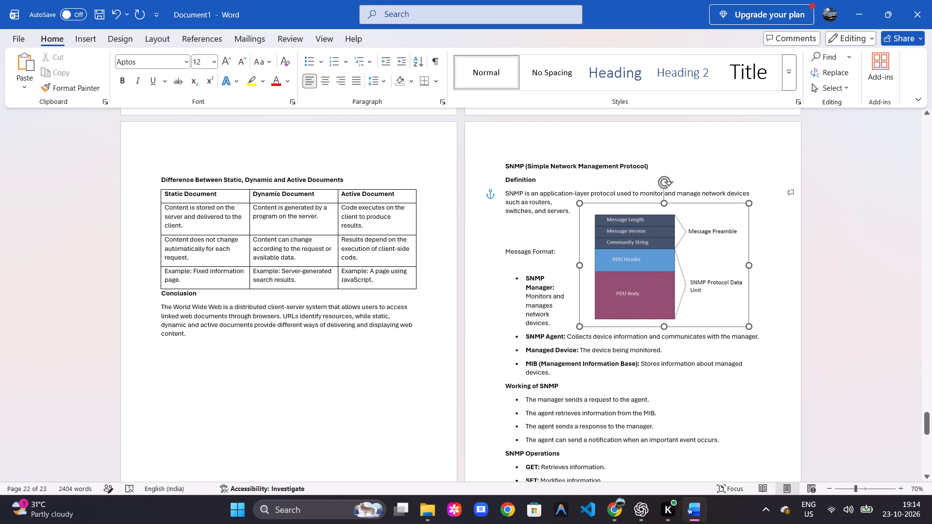
drag(658, 286, 634, 291)
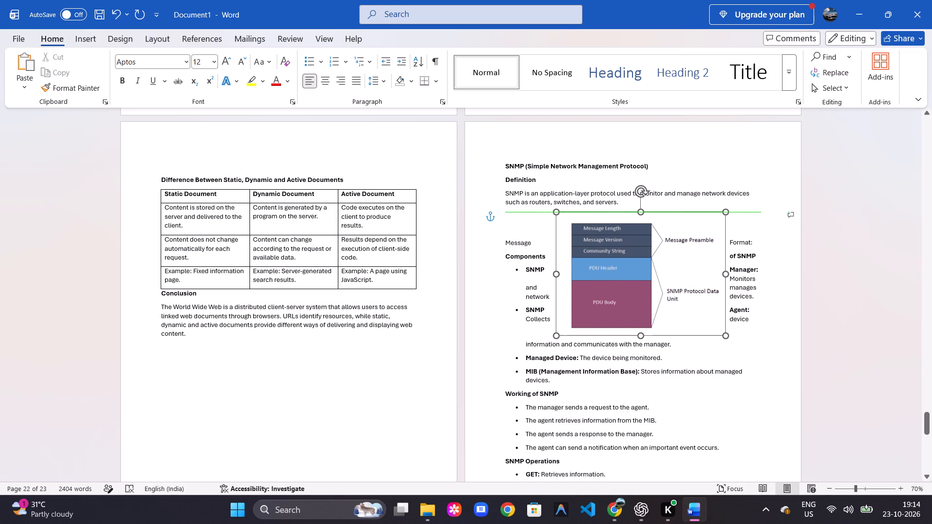
drag(634, 291, 630, 285)
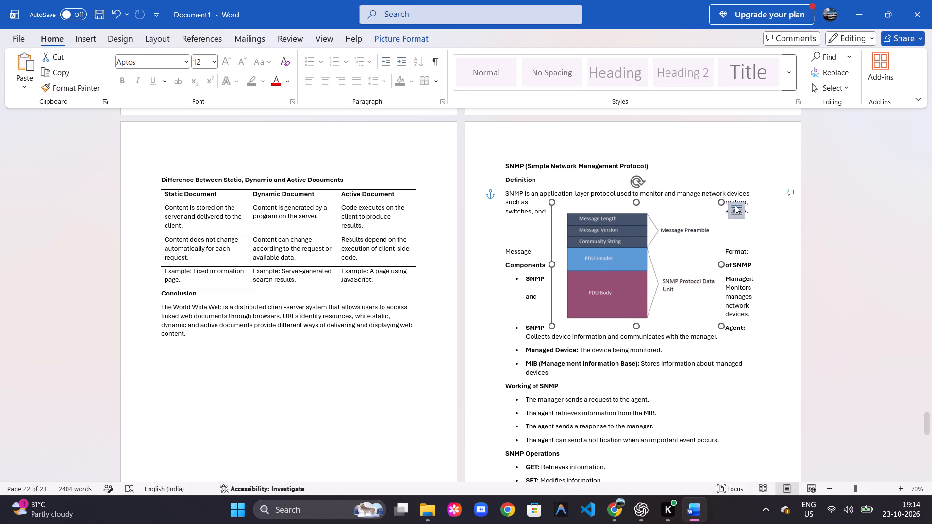
click(735, 205)
click(776, 317)
drag(632, 275, 632, 278)
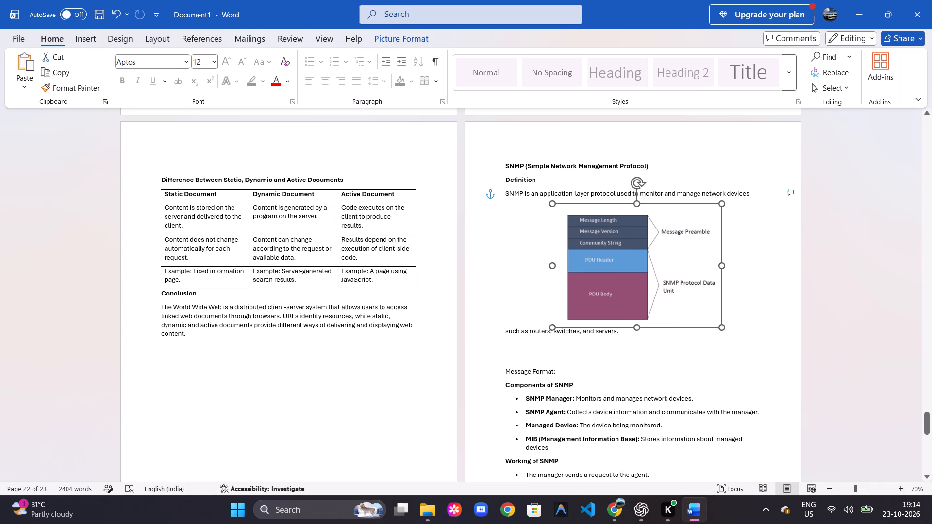
drag(632, 278, 620, 303)
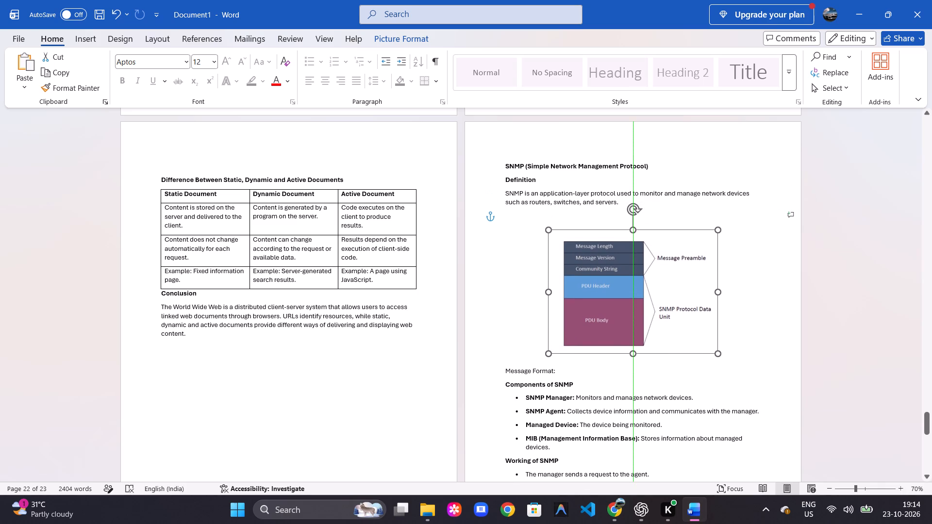
drag(620, 303, 617, 289)
Move the "Message Format:" label up to the blank line directly beneath the diagram and delete the original label and spare lines.
click(565, 371)
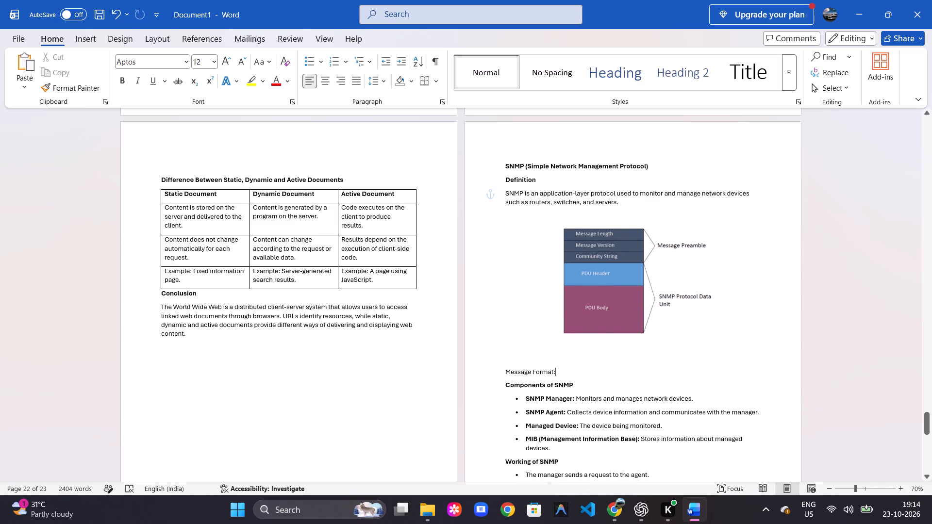
drag(561, 371, 510, 368)
key(ctrl+c)
click(513, 349)
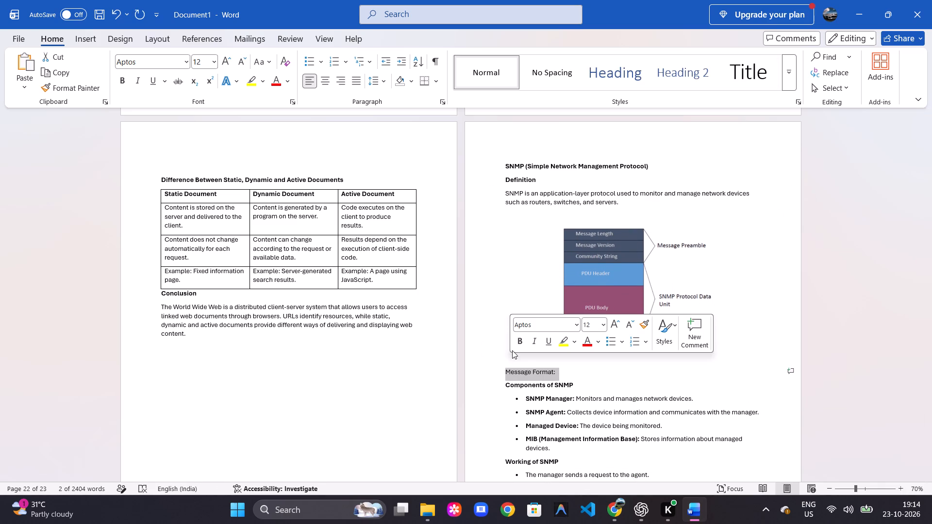
click(509, 360)
click(517, 344)
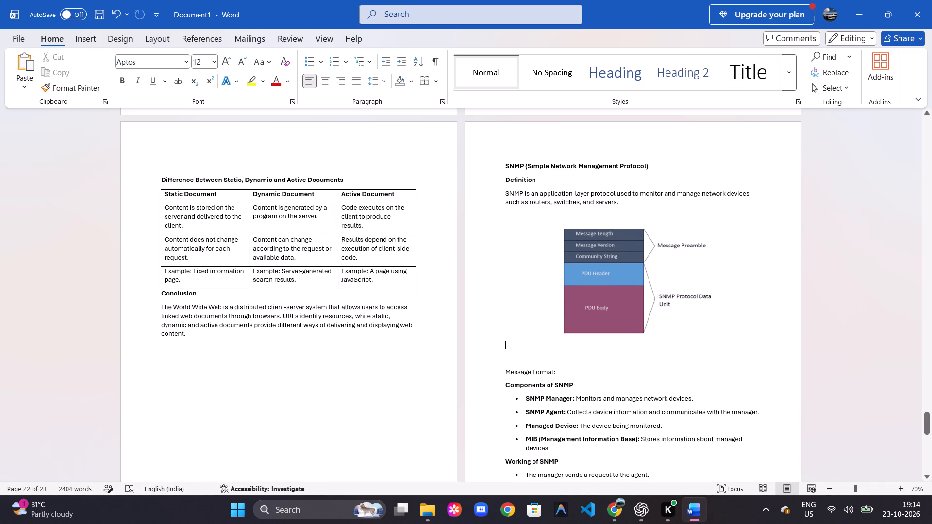
click(518, 341)
key(ctrl+v)
drag(561, 383, 500, 382)
key(BackSpace)
key(BackSpace)
key(BackSpace)
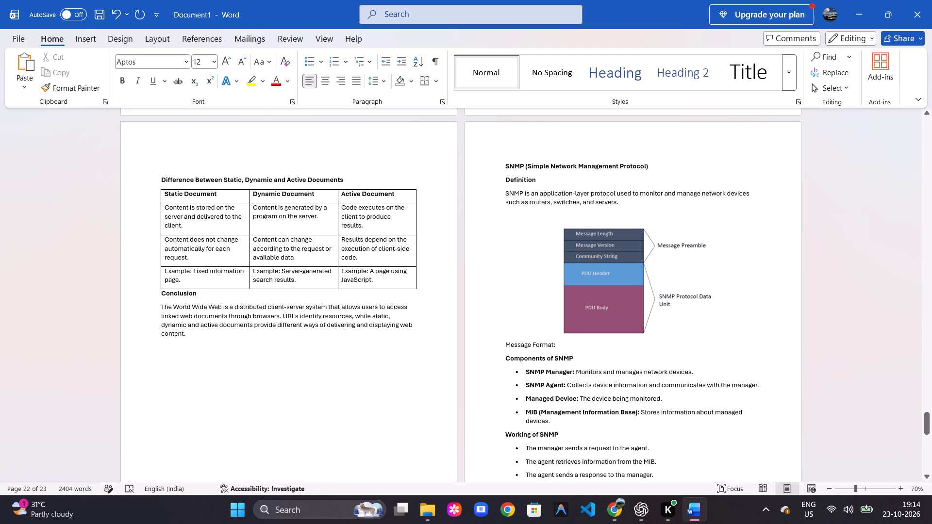
Move the "Message Format:" label above the diagram, onto its own line after the Definition paragraph.
click(505, 344)
key(BackSpace)
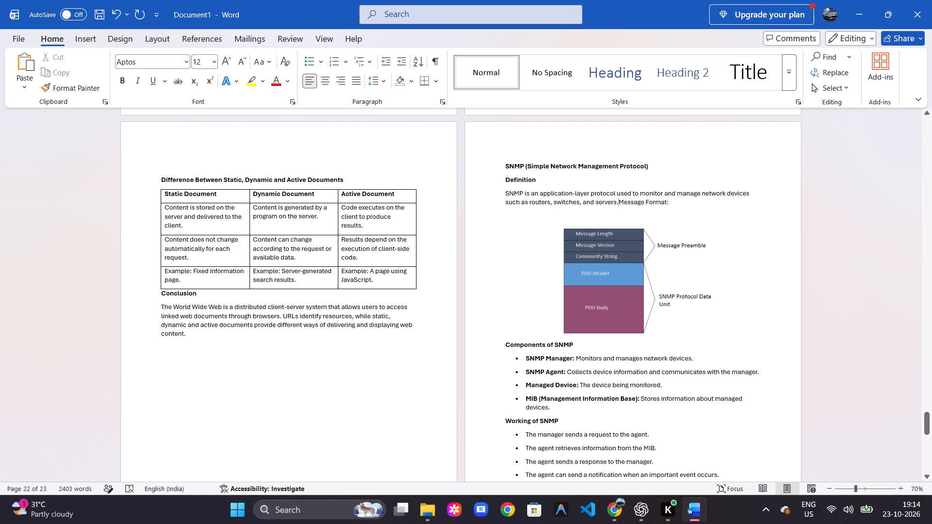
click(587, 294)
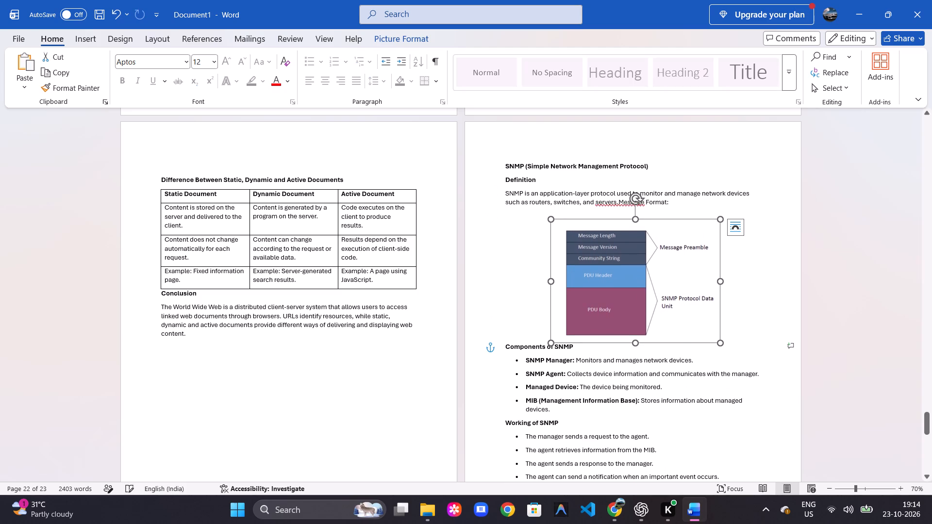
click(619, 203)
key(Return)
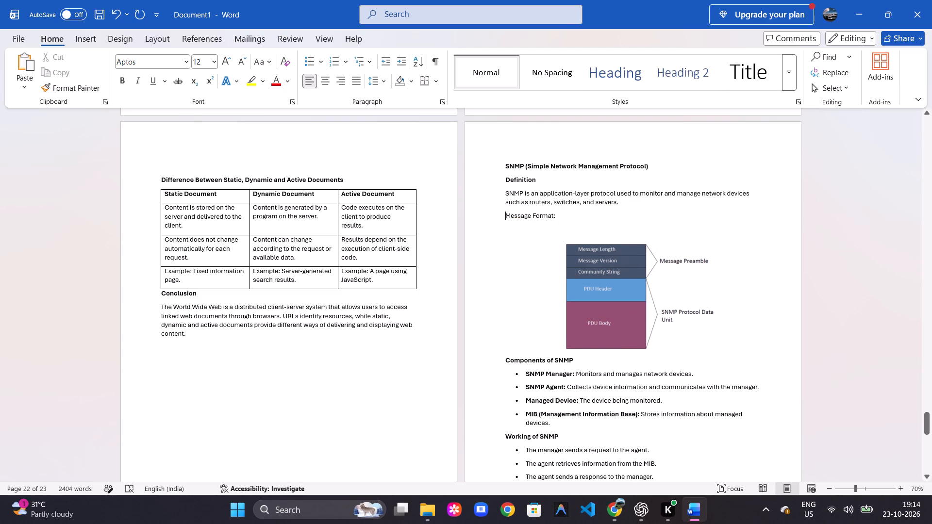
Reposition the diagram centred on the page between the "Message Format:" label and the "Components of SNMP" heading.
click(612, 290)
drag(615, 280, 609, 270)
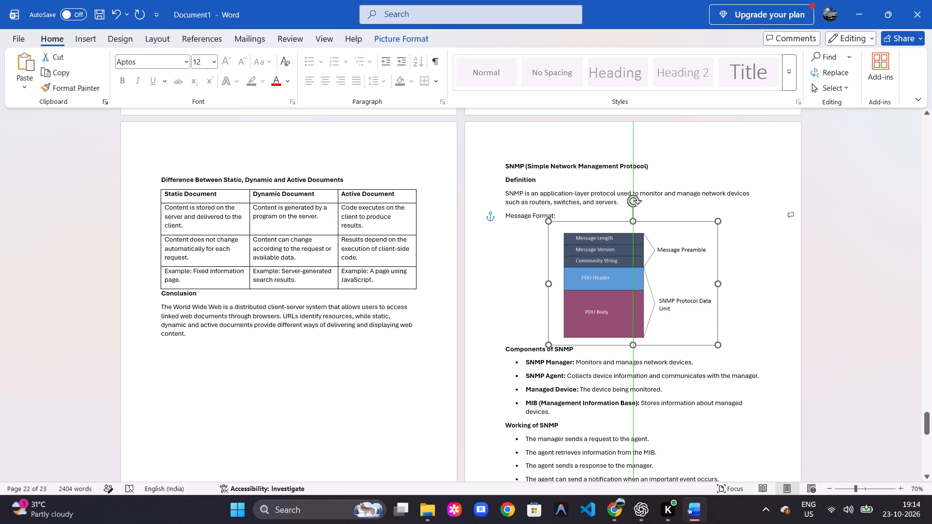
drag(609, 270, 607, 270)
Review the remaining SNMP notes, then check the last slides of SNMP.pdf in Google Drive for more material and close the PDF.
scroll(599, 297, down, 1)
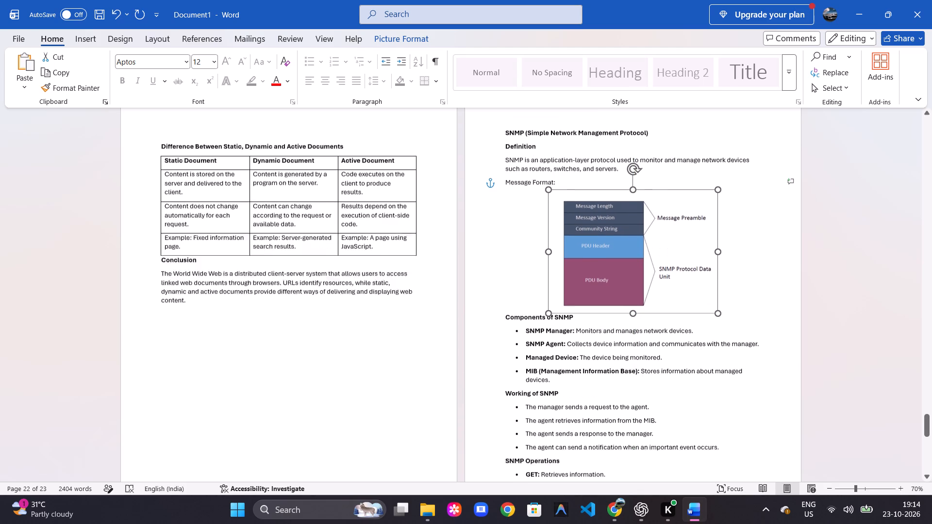
scroll(599, 297, down, 3)
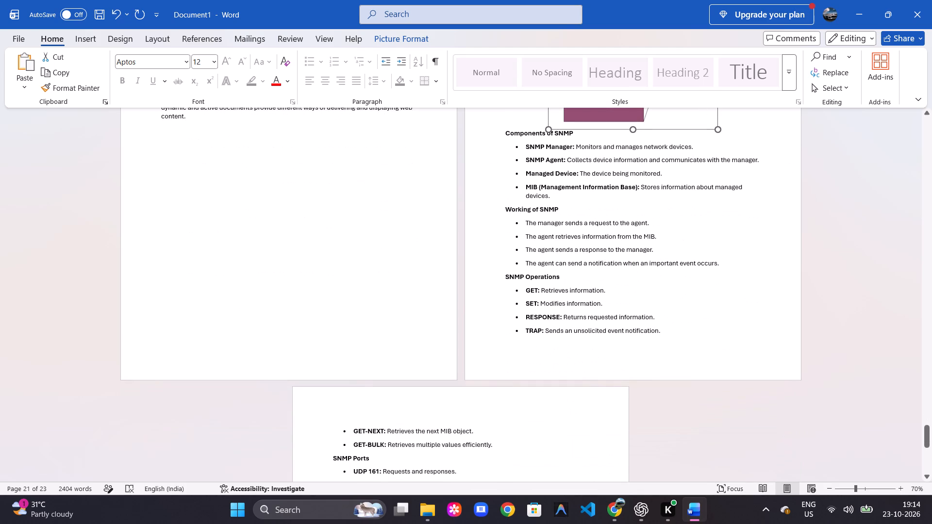
scroll(598, 297, down, 3)
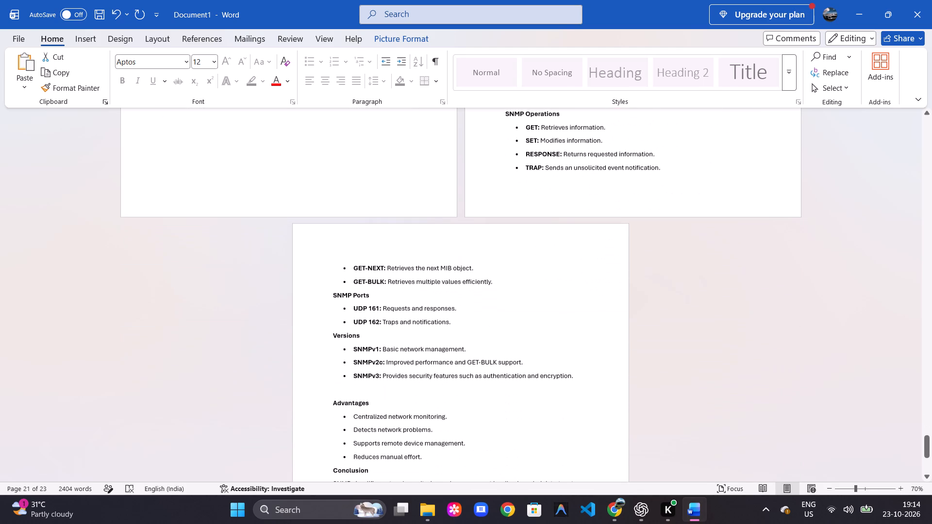
scroll(598, 297, down, 2)
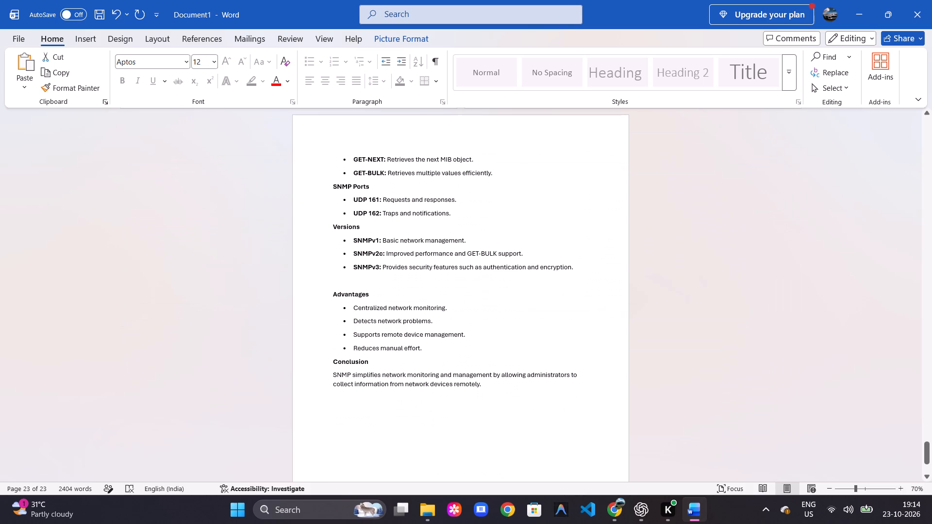
key(alt+Tab)
scroll(598, 297, down, 2)
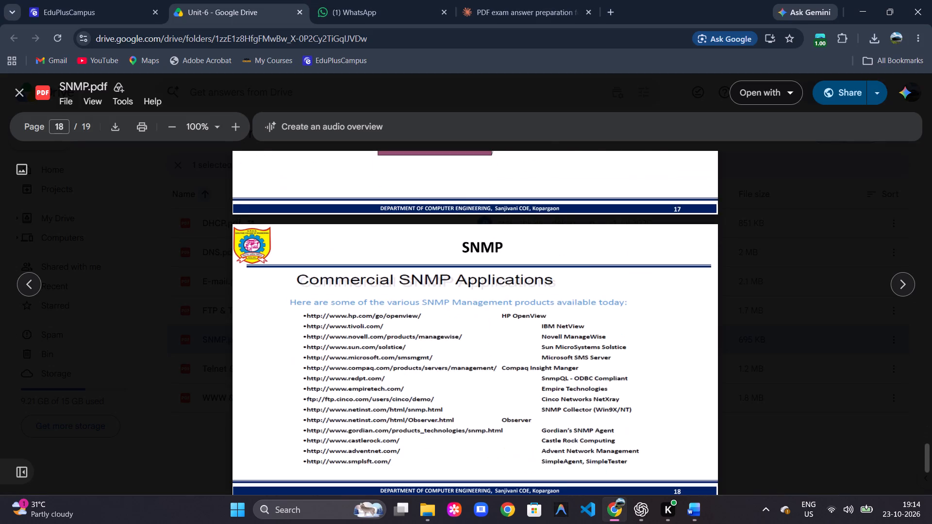
scroll(598, 297, down, 2)
scroll(596, 296, up, 3)
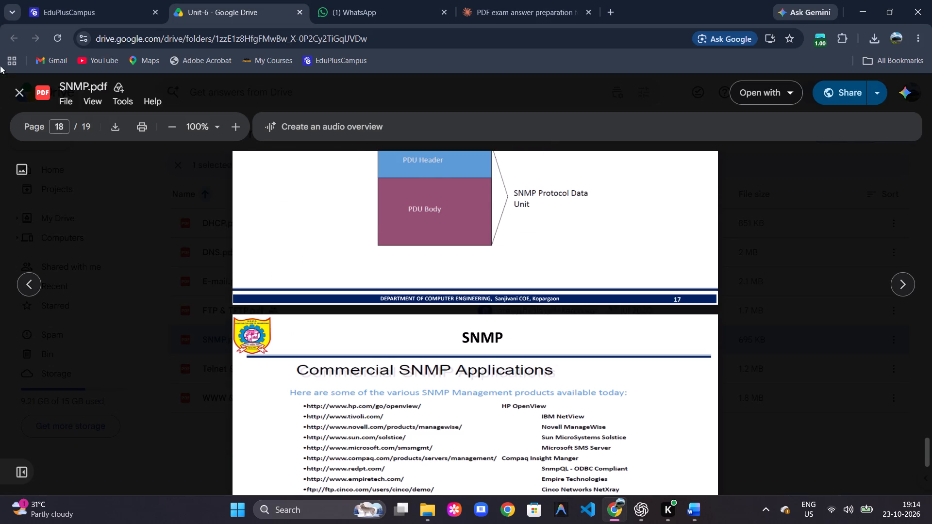
click(14, 85)
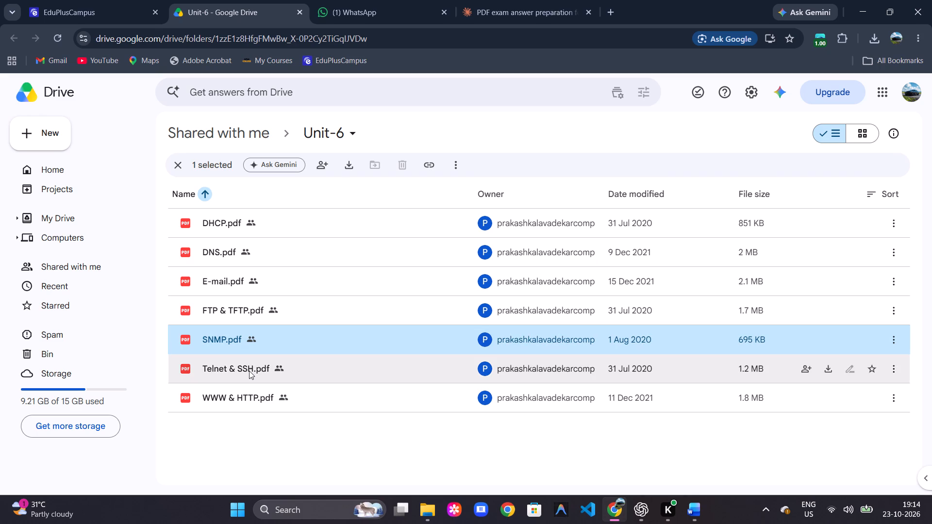
Open Telnet & SSH.pdf from the Unit-6 folder, look through its slides to the end, and close it.
double_click(249, 371)
scroll(487, 342, down, 4)
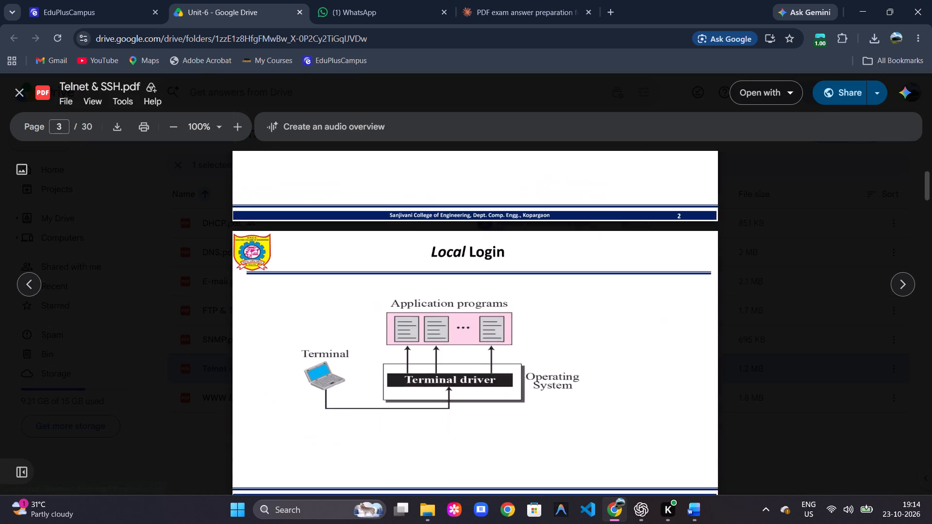
scroll(486, 342, down, 16)
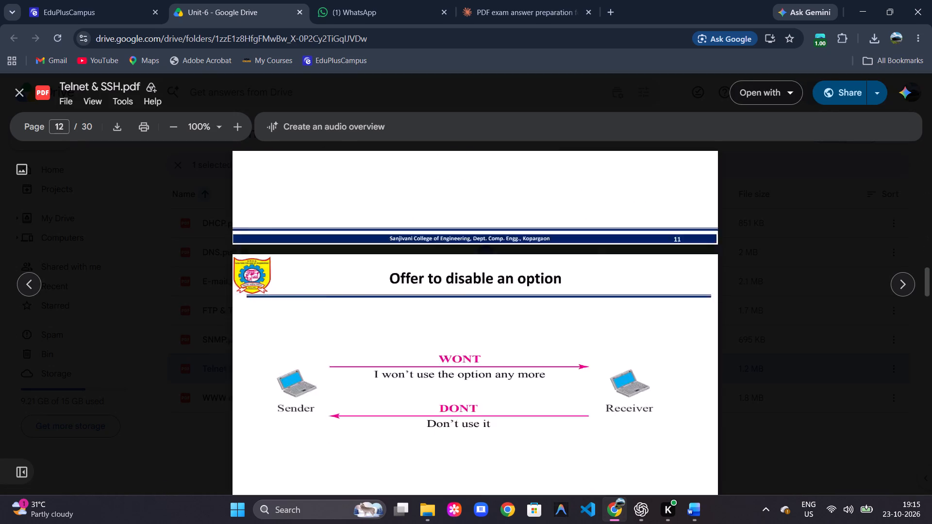
scroll(485, 342, down, 18)
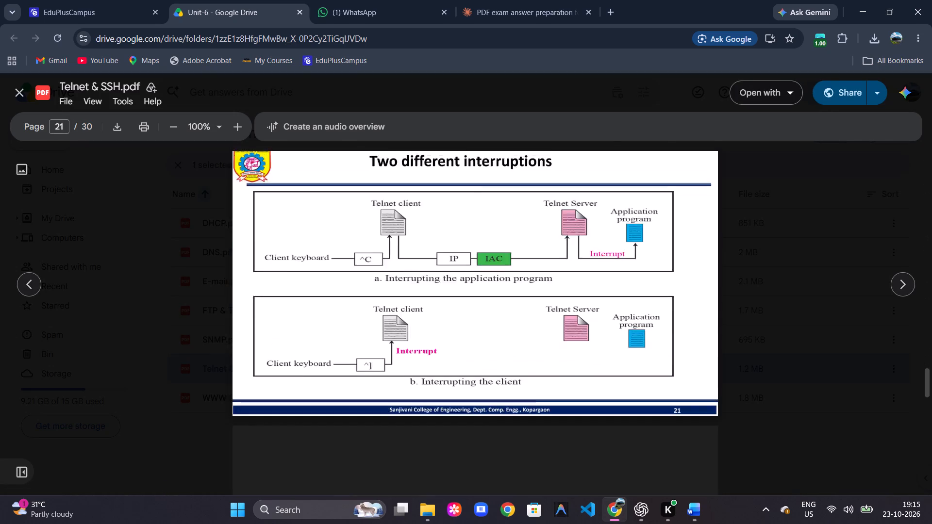
scroll(484, 341, down, 18)
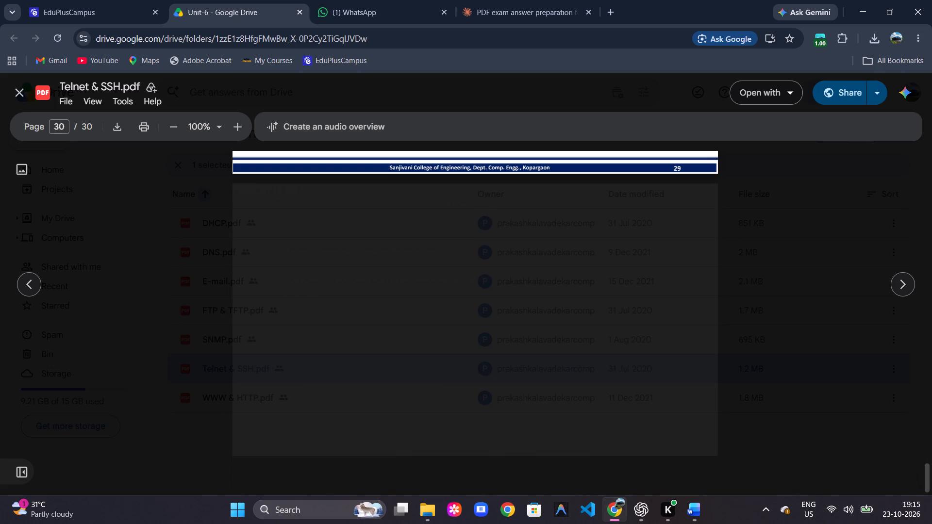
scroll(483, 339, up, 4)
scroll(483, 339, down, 2)
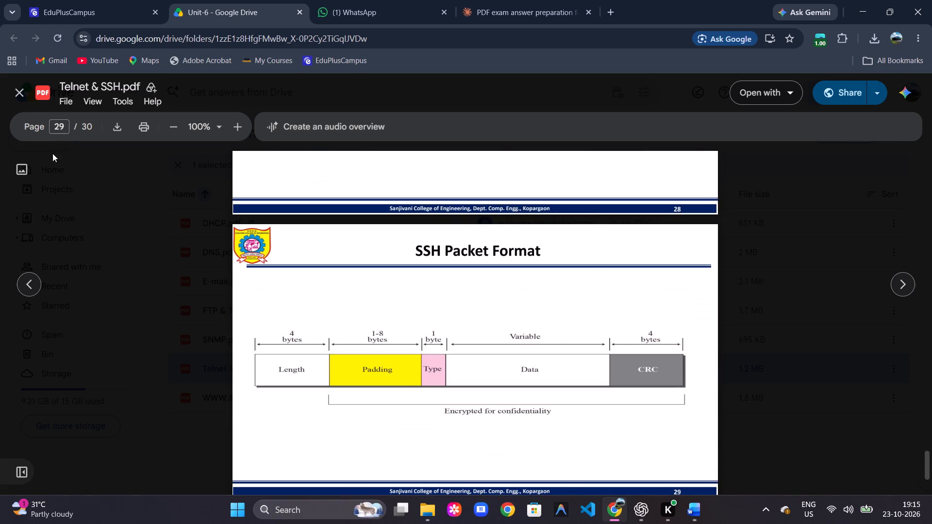
click(15, 93)
click(337, 425)
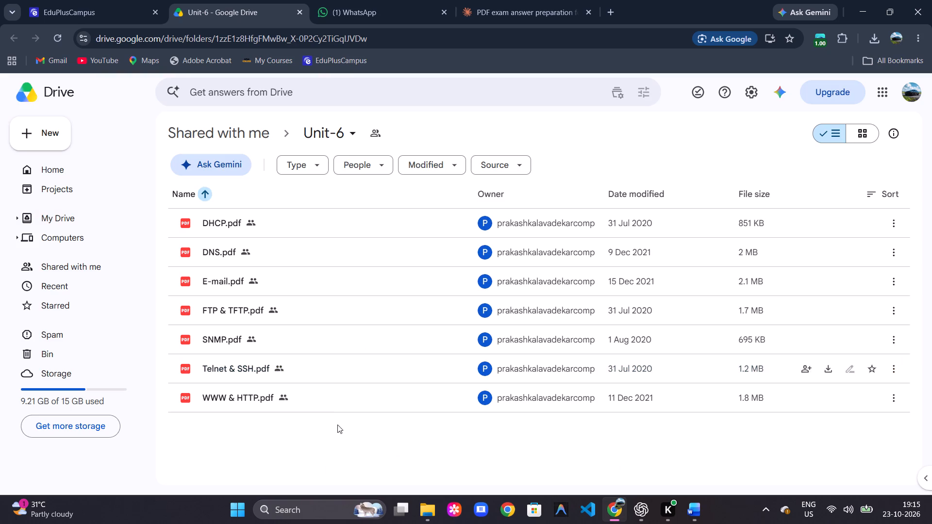
Return to the Word notes, save the document as 5 in the Desktop folder, and close it.
click(690, 508)
scroll(535, 407, up, 8)
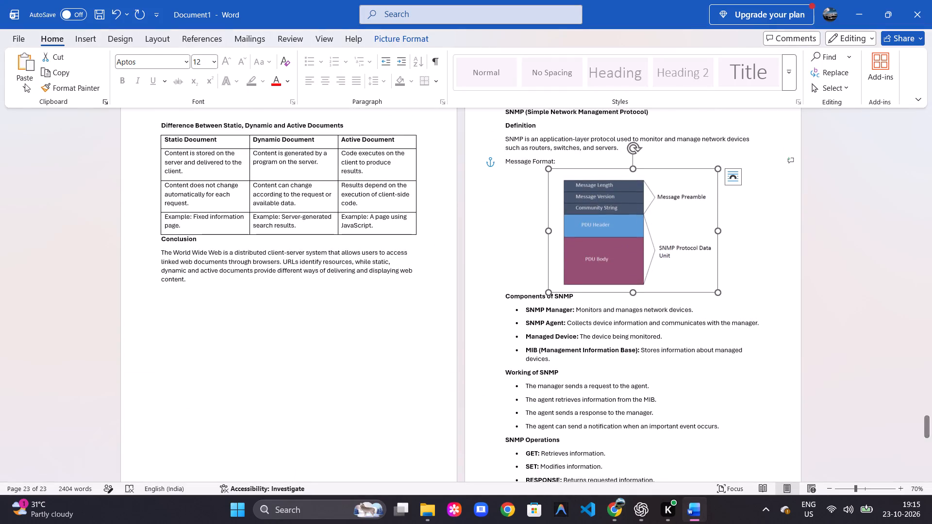
click(21, 37)
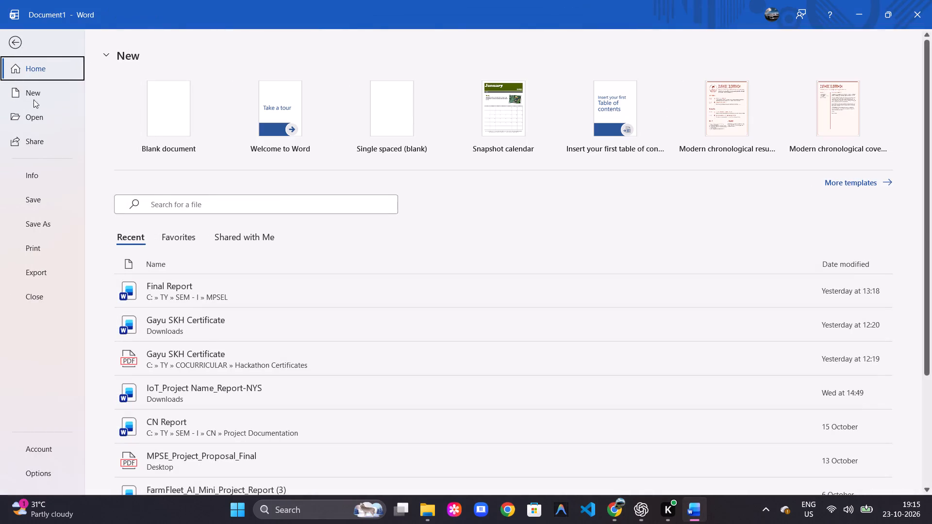
click(47, 195)
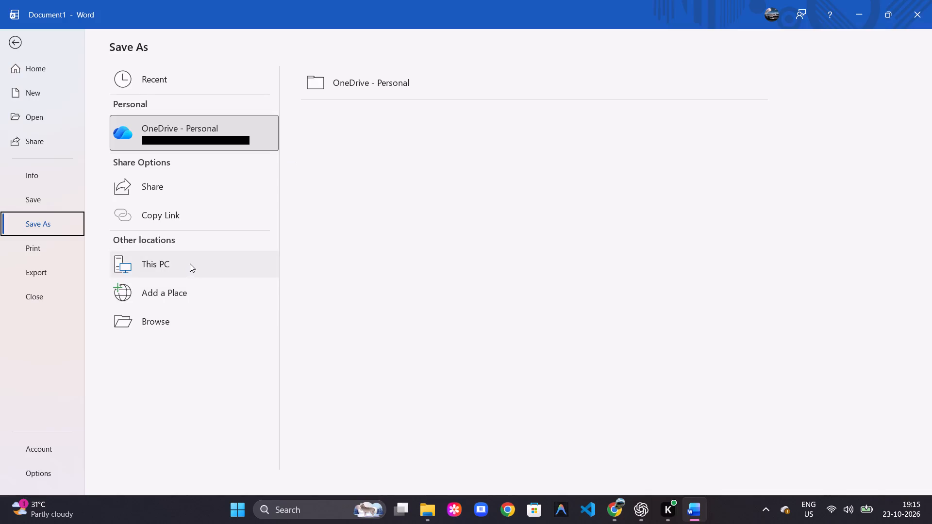
click(190, 263)
click(357, 299)
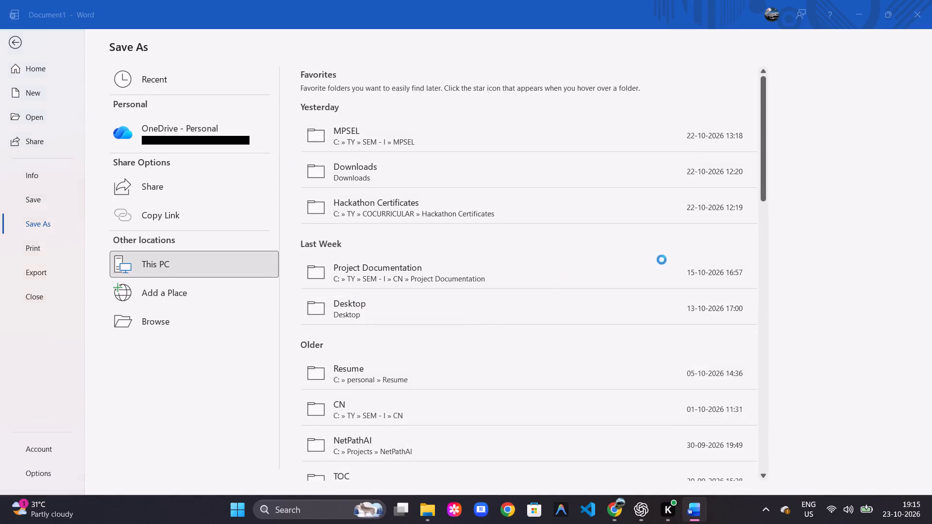
click(354, 288)
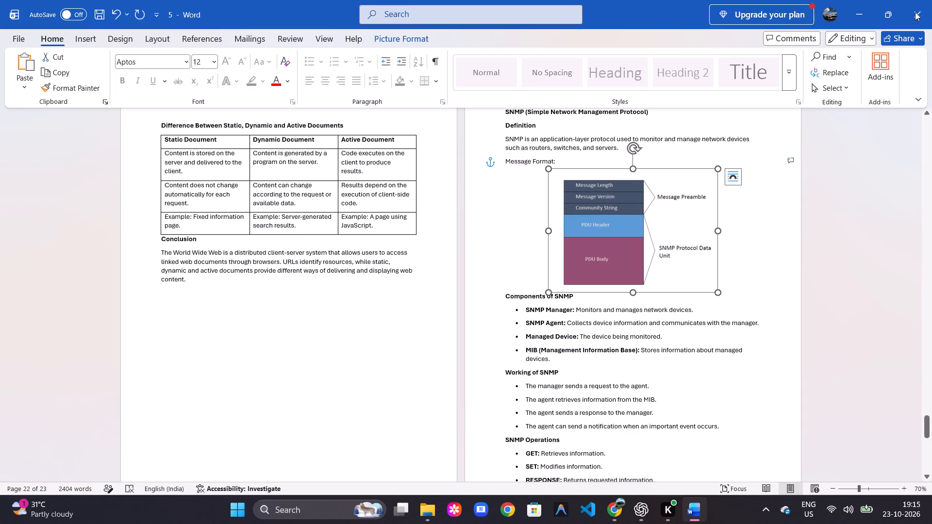
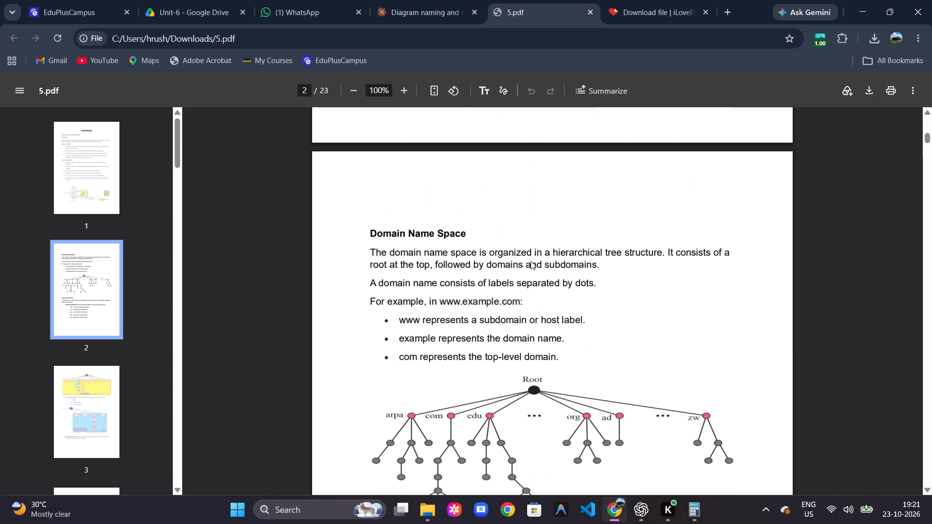
scroll(531, 261, up, 8)
scroll(531, 261, down, 2)
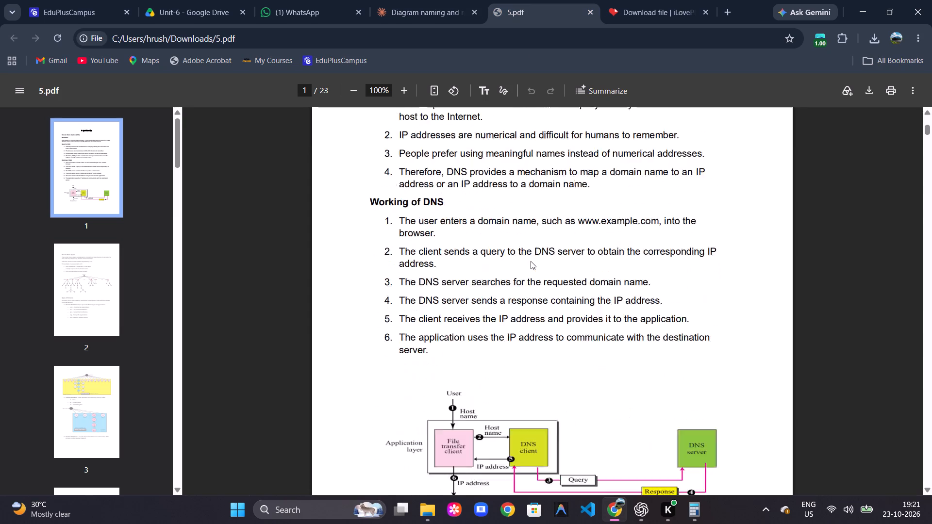
scroll(531, 261, down, 2)
scroll(531, 261, up, 2)
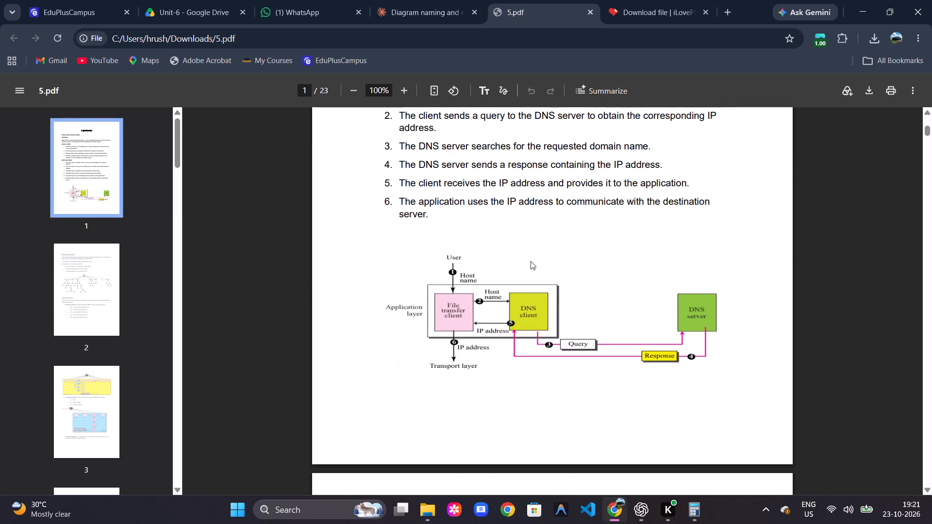
scroll(531, 261, up, 1)
scroll(531, 261, down, 4)
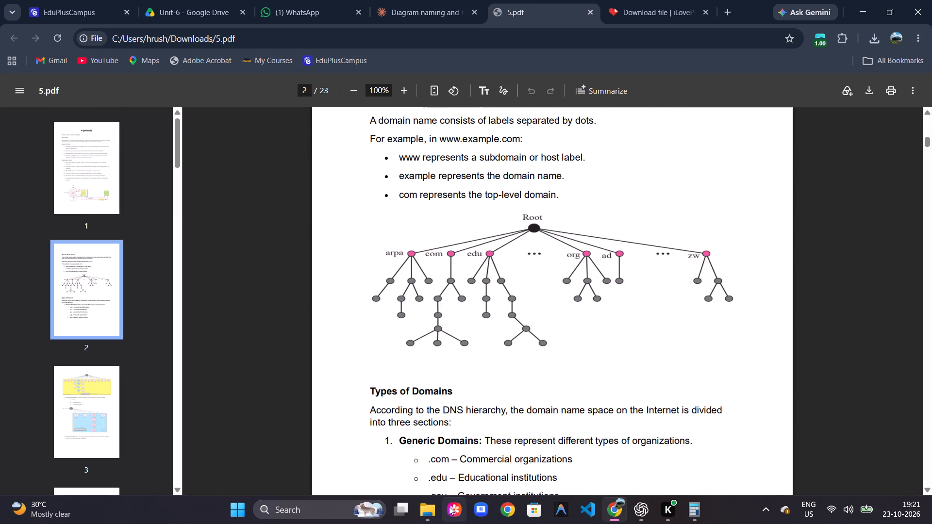
Switch to File Explorer and open the Word document 5 from the Desktop folder.
click(434, 520)
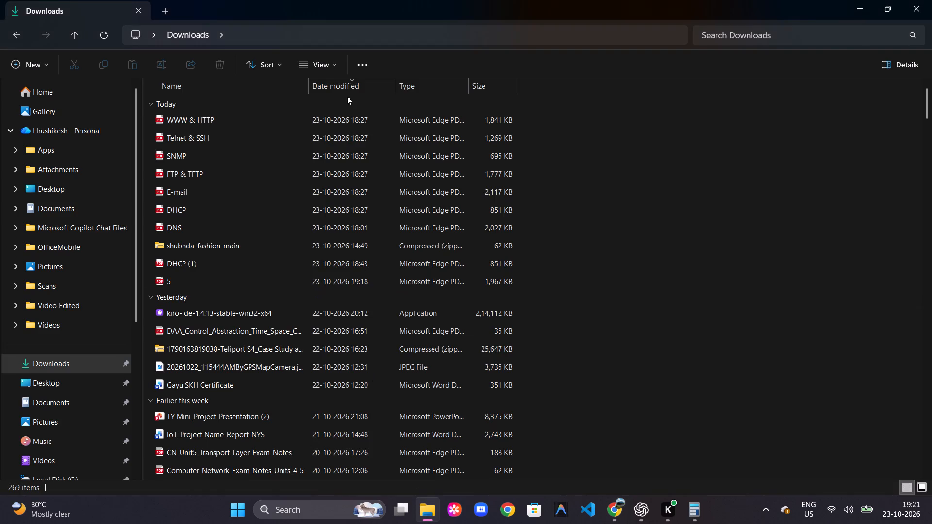
click(29, 367)
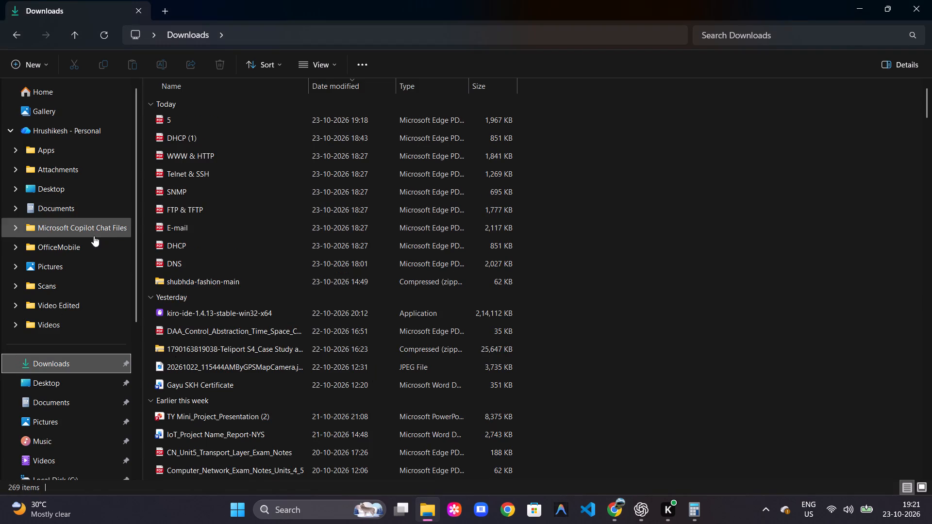
click(82, 382)
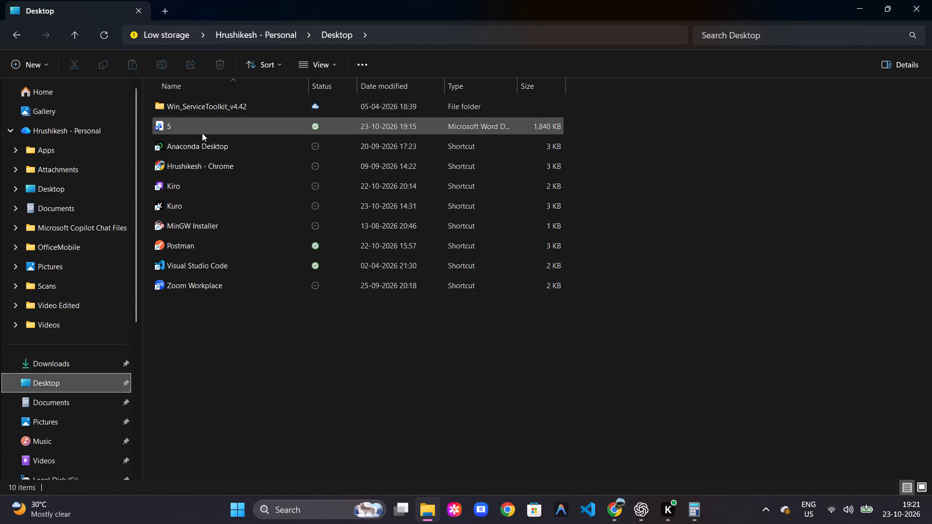
double_click(202, 133)
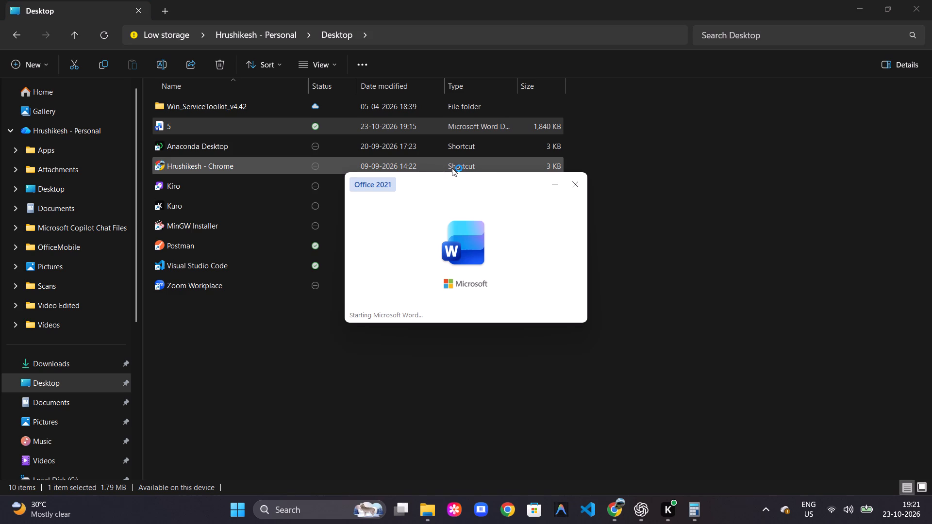
Set the font size of the "5. Application Layer" title on the first page to 26.
drag(385, 158, 366, 158)
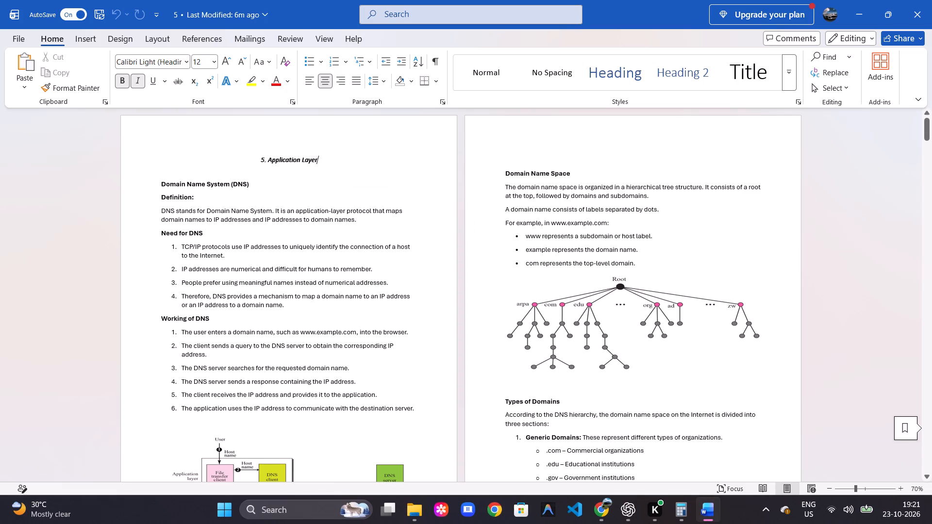
drag(366, 158, 248, 158)
click(211, 65)
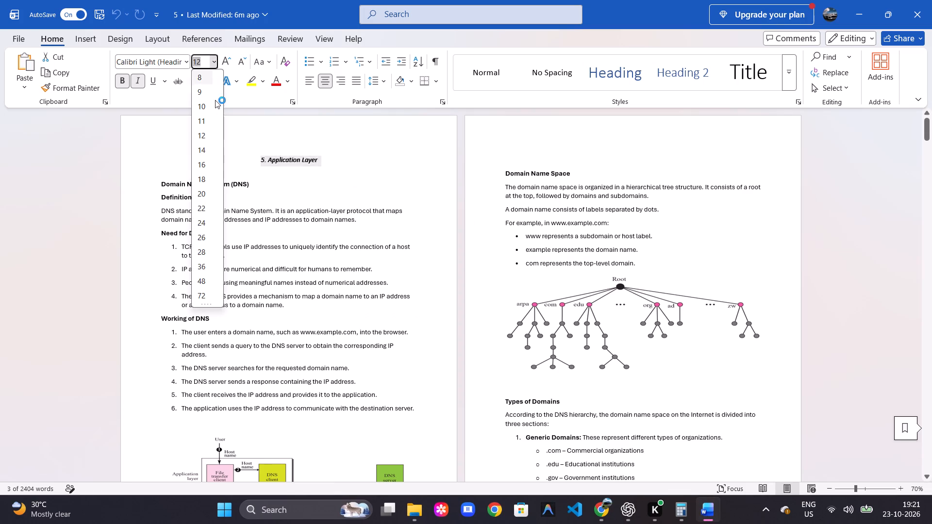
click(203, 234)
click(247, 203)
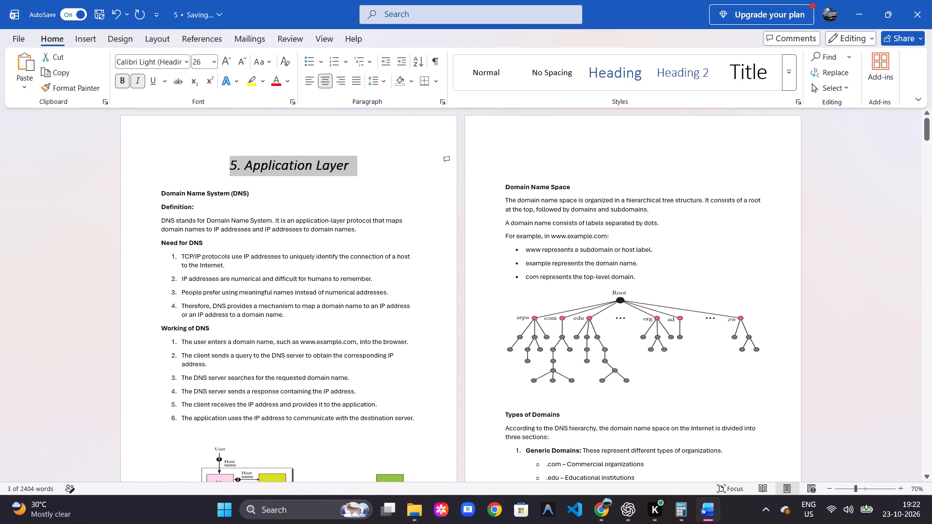
click(352, 171)
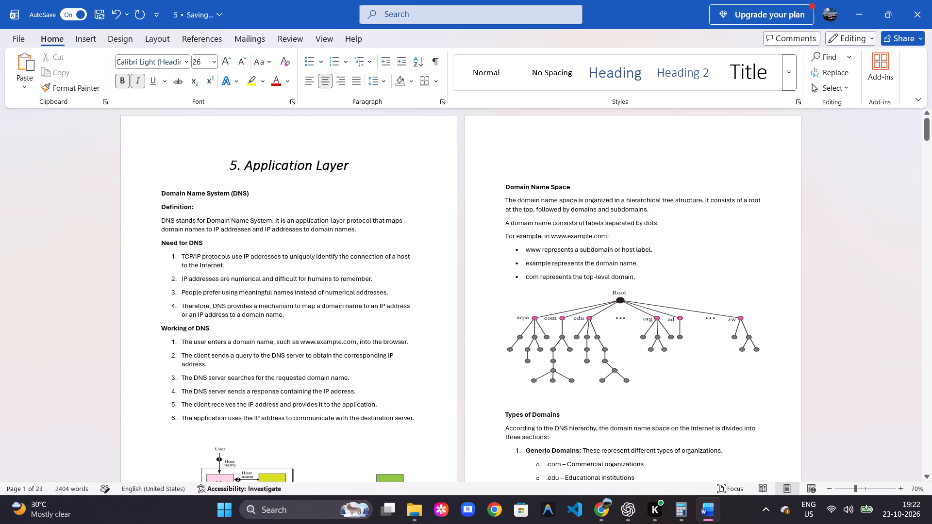
Save the Word document 5 and close it.
key(ctrl+s)
key(ctrl+s)
key(ctrl+s)
key(ctrl+s)
click(931, 0)
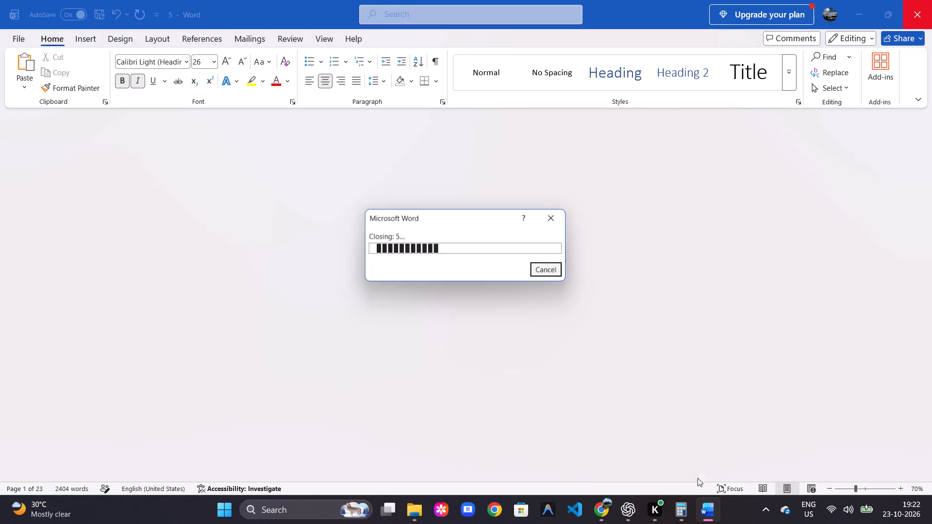
Switch to iLovePDF in Chrome, load 5.docx from the Desktop into the Word to PDF converter, and convert it.
click(611, 503)
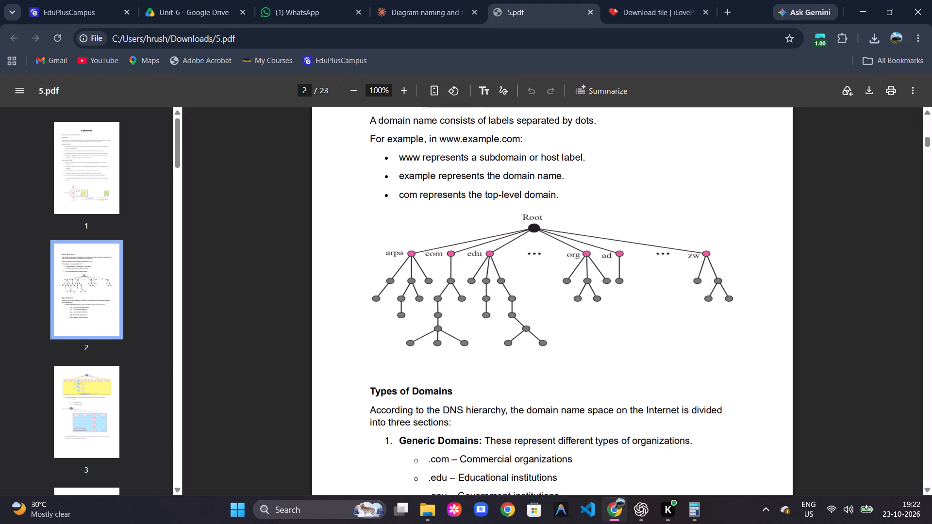
click(621, 0)
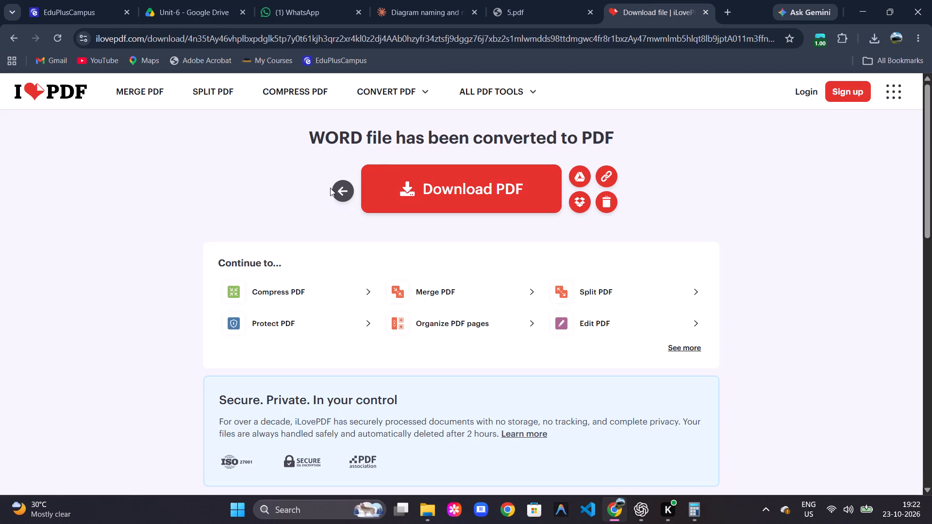
click(348, 189)
click(503, 231)
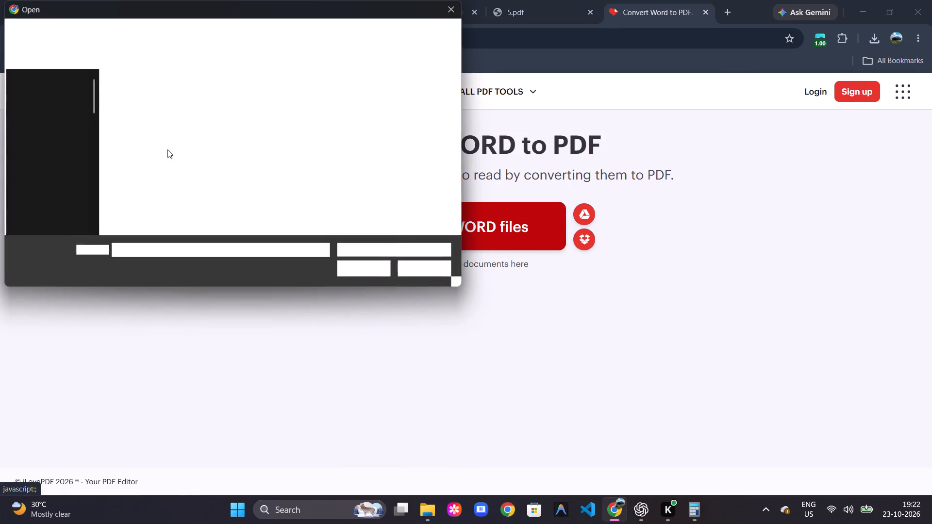
click(192, 117)
click(359, 266)
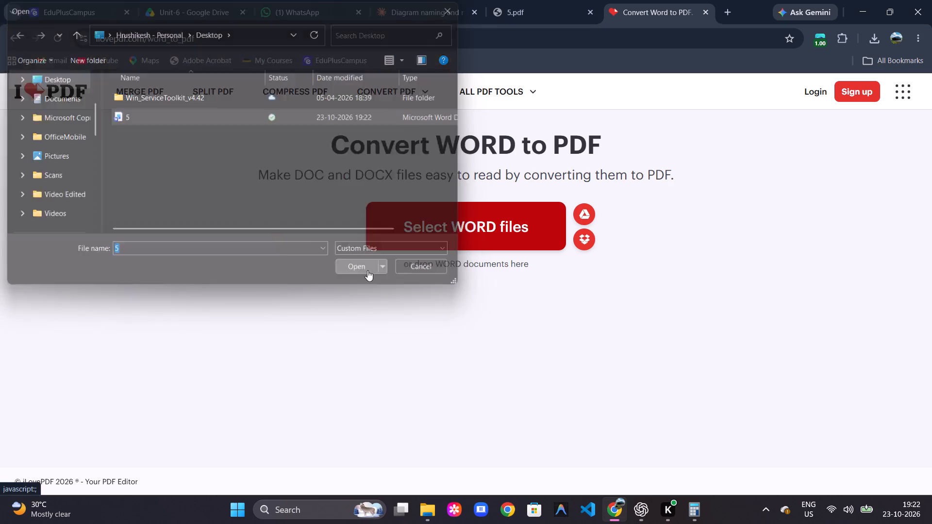
click(766, 431)
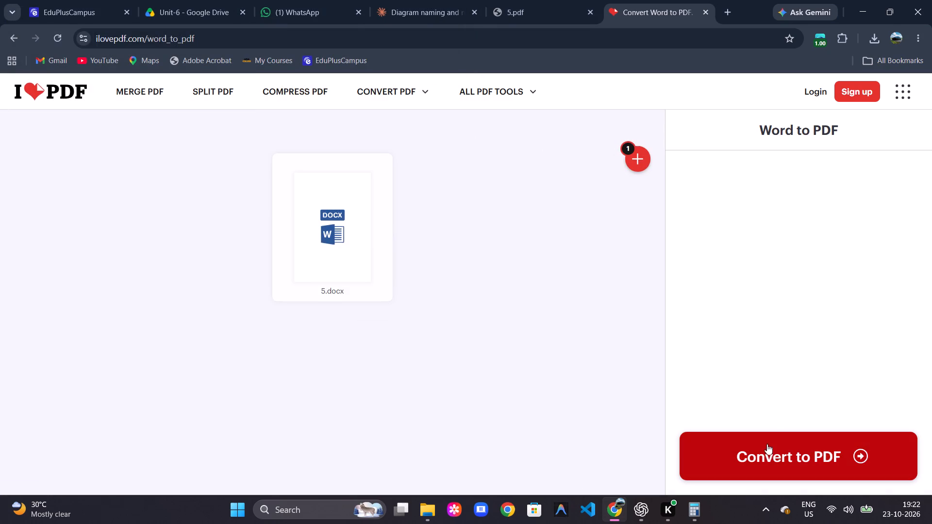
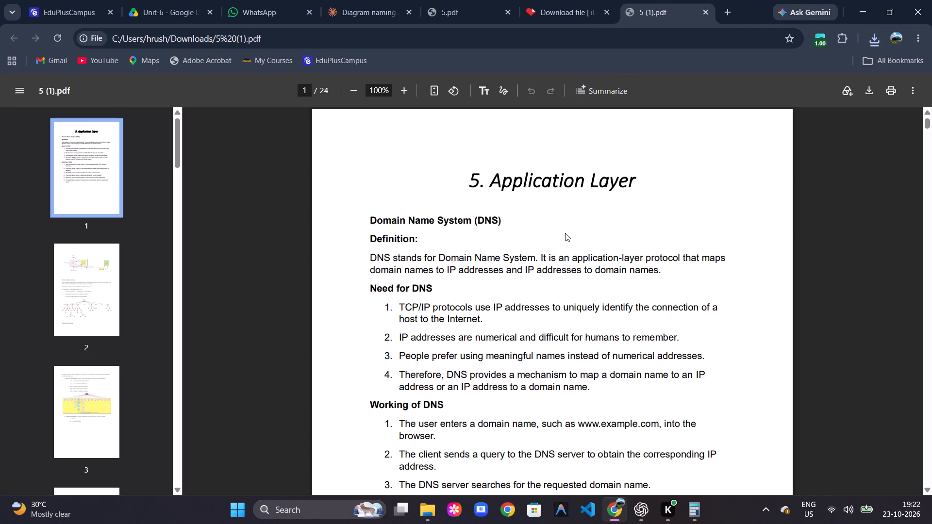
Check the page breaks and diagram placement in the converted 5 (1).pdf, from the title page through the DNS Messages section.
scroll(565, 233, down, 3)
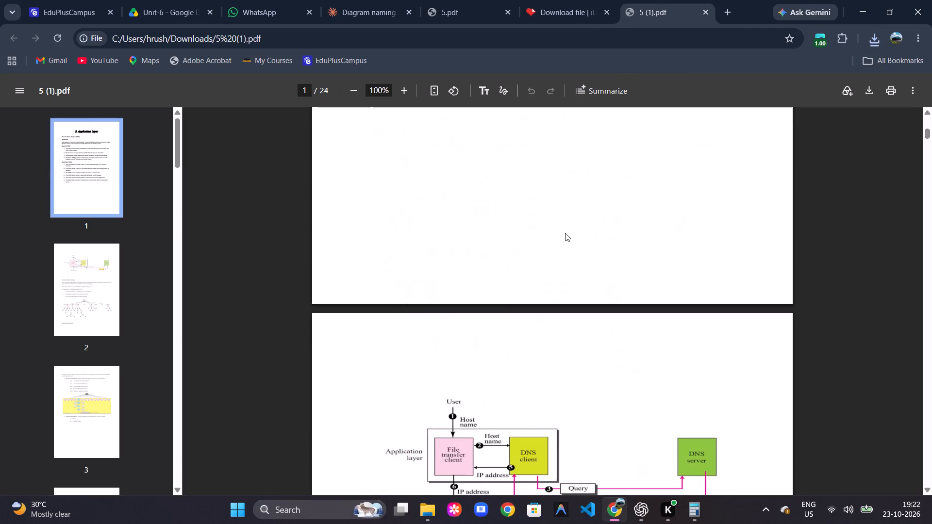
scroll(565, 233, down, 1)
scroll(565, 233, up, 2)
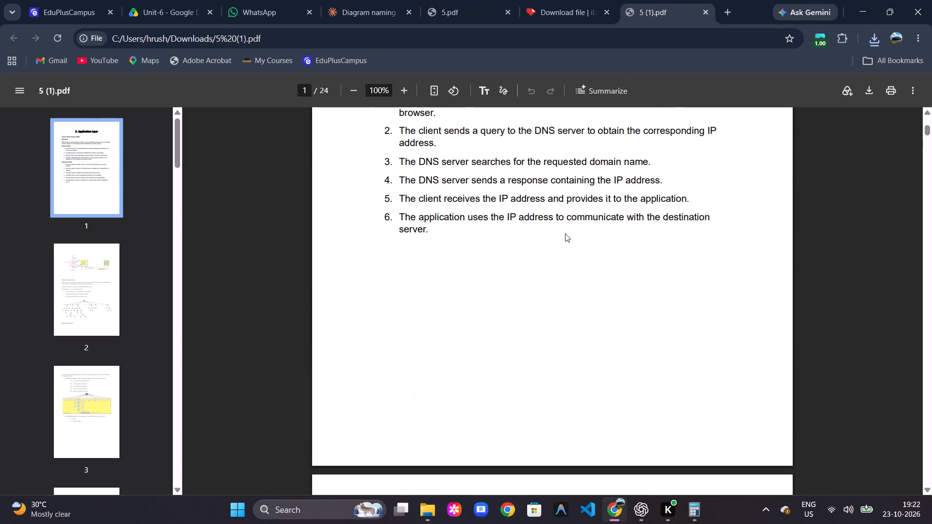
scroll(565, 233, up, 2)
scroll(565, 233, down, 4)
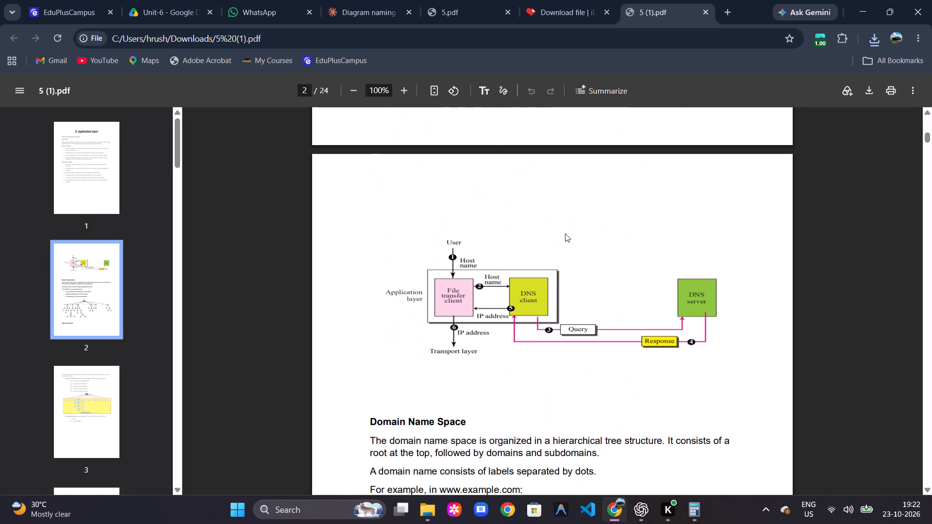
scroll(565, 233, down, 2)
scroll(565, 233, up, 1)
scroll(565, 233, down, 1)
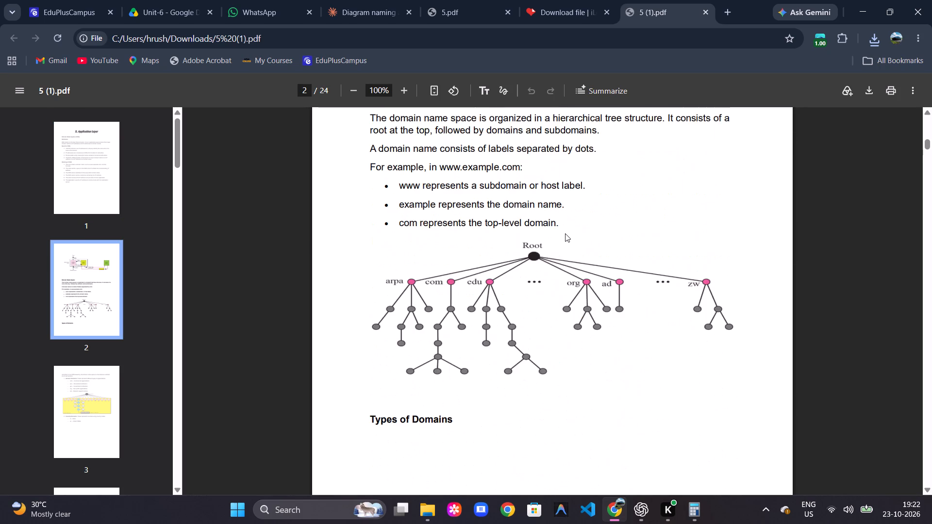
scroll(565, 233, down, 3)
scroll(565, 233, up, 2)
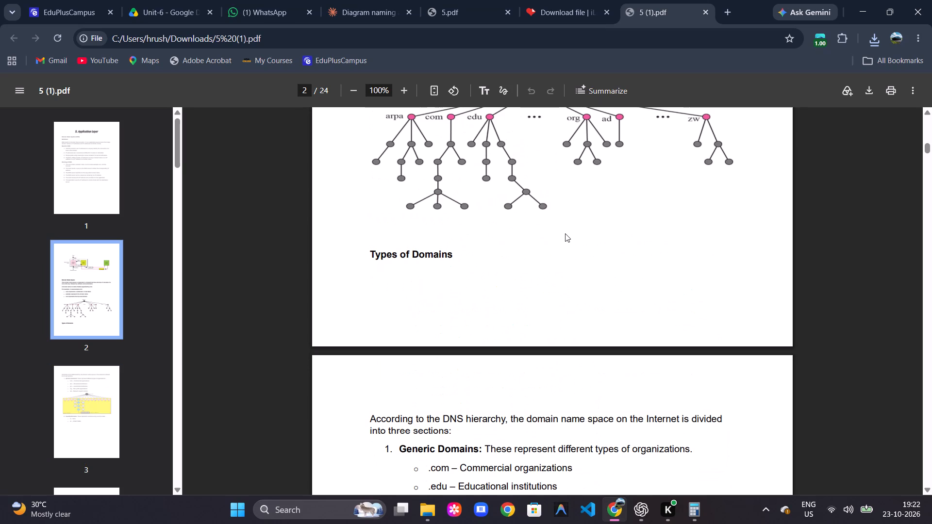
scroll(565, 233, down, 3)
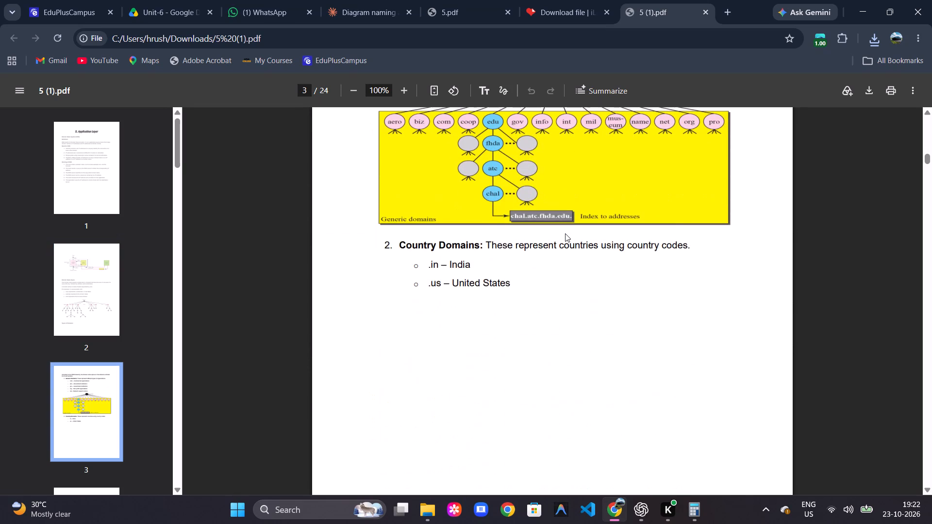
scroll(565, 233, down, 3)
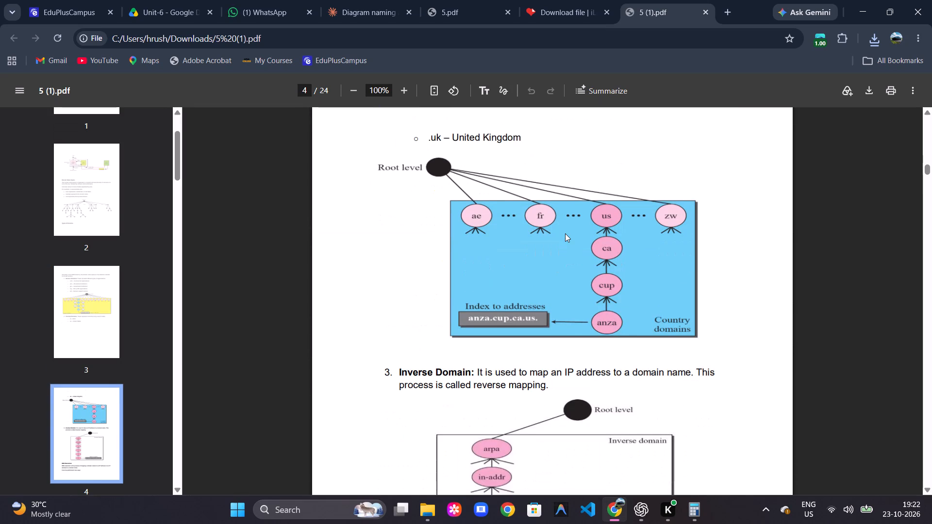
scroll(565, 233, down, 4)
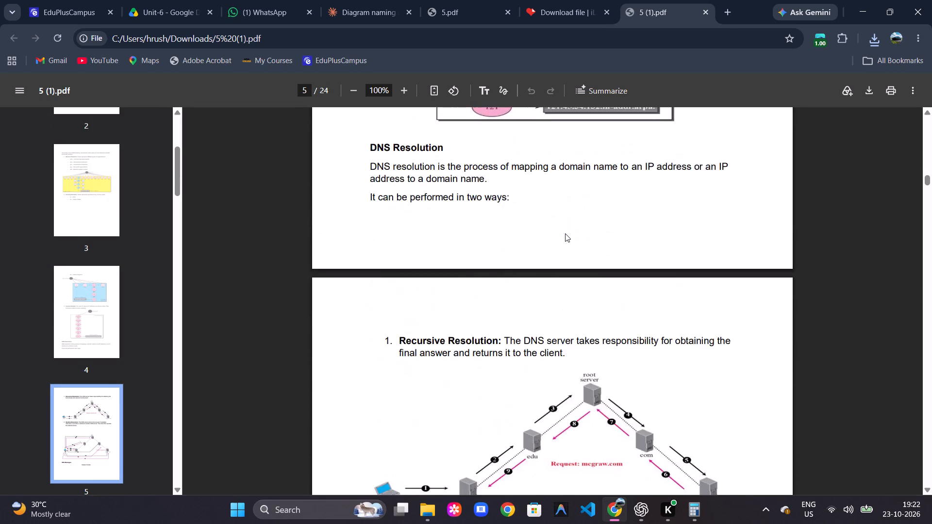
scroll(565, 233, down, 2)
scroll(565, 233, up, 4)
scroll(565, 233, down, 2)
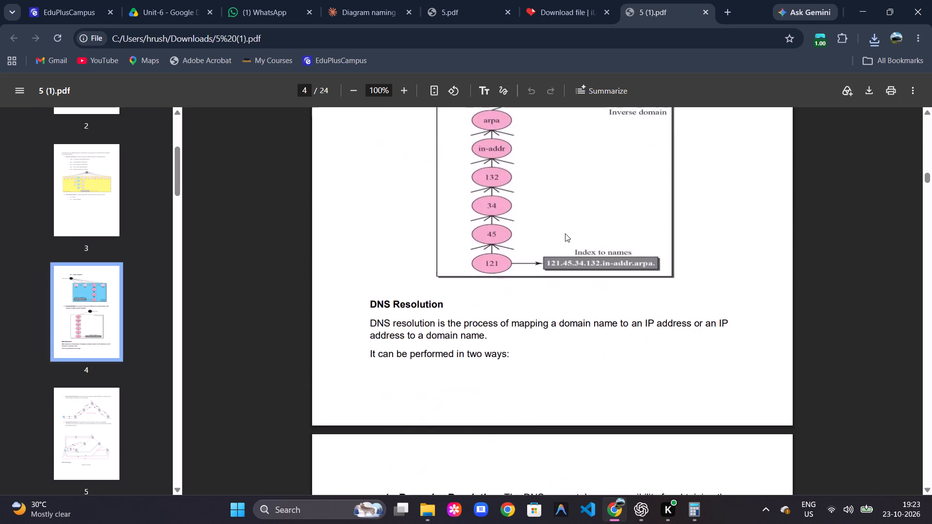
scroll(565, 233, down, 3)
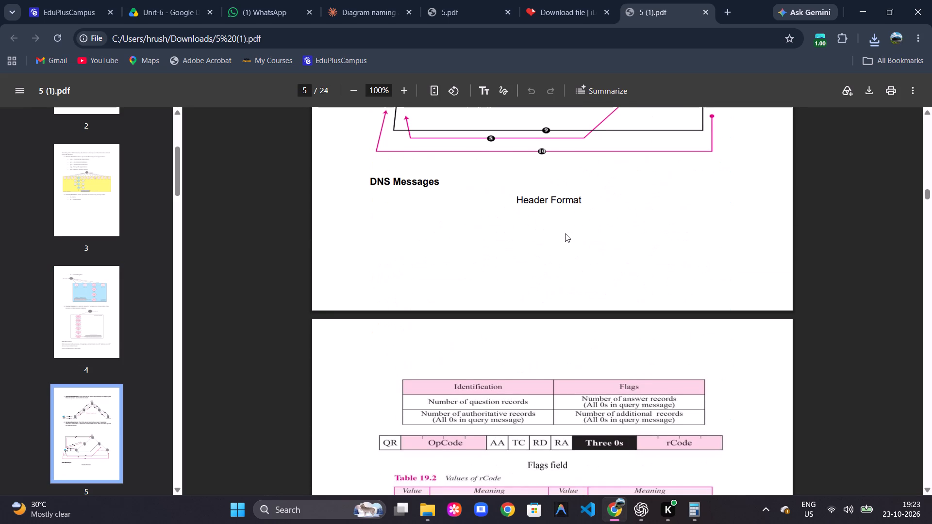
Switch to File Explorer and open the Word document 5 from the Desktop folder.
click(426, 510)
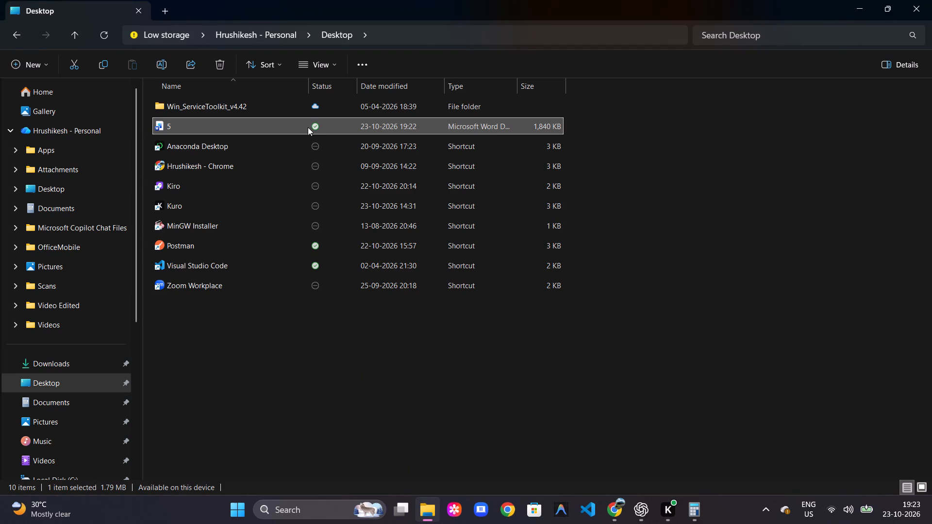
click(308, 127)
right_click(308, 127)
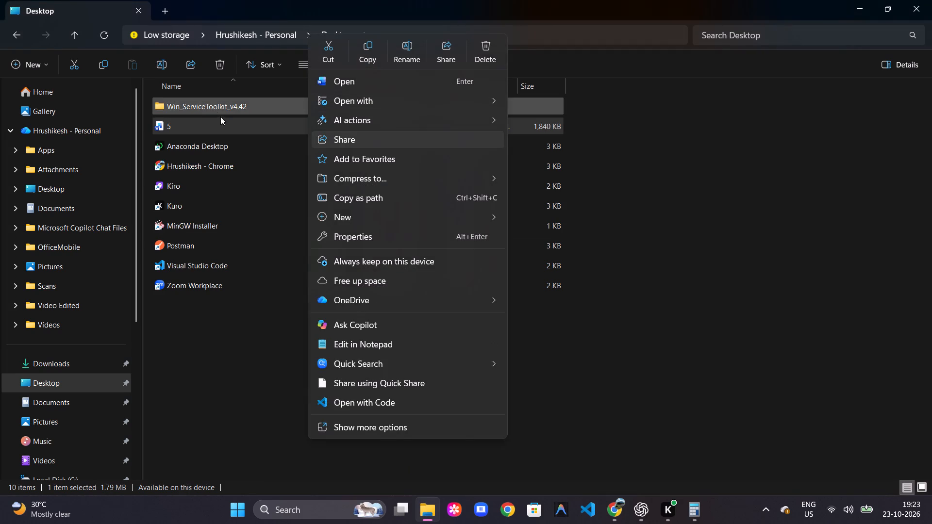
double_click(229, 124)
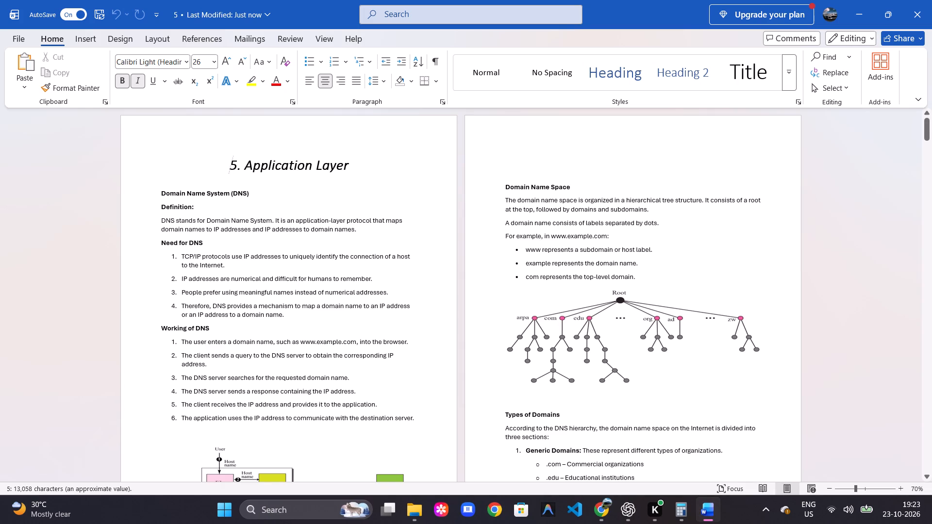
Examine the layout of the DNS pages in the Word document, from the title through the DNS Encapsulation section.
scroll(483, 305, down, 5)
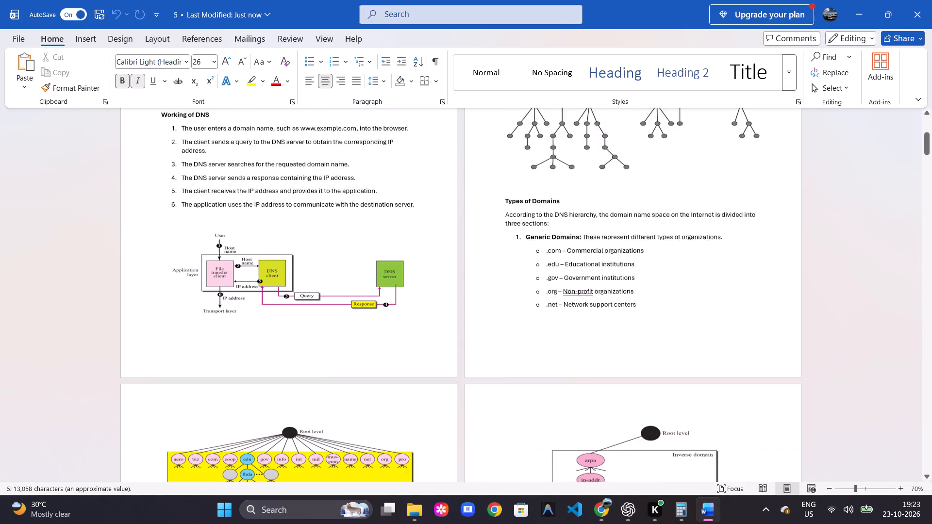
scroll(483, 305, down, 6)
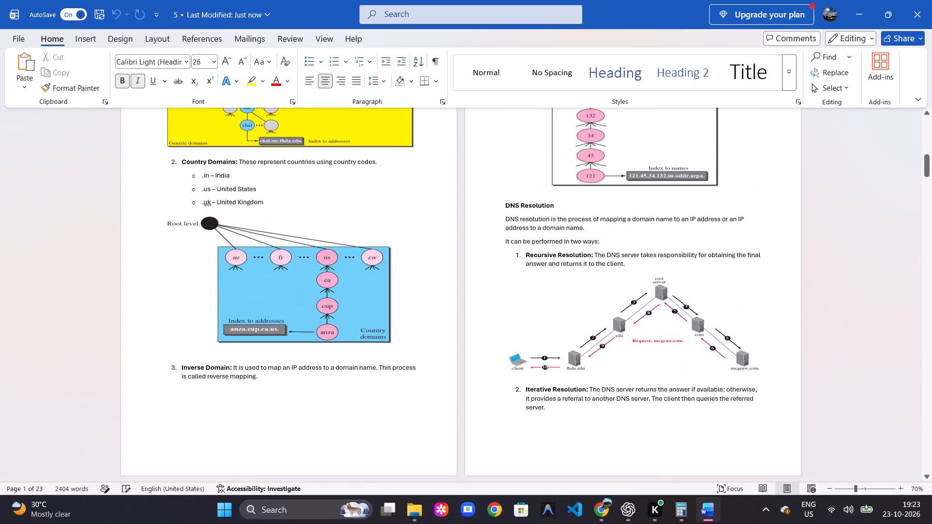
scroll(483, 305, down, 2)
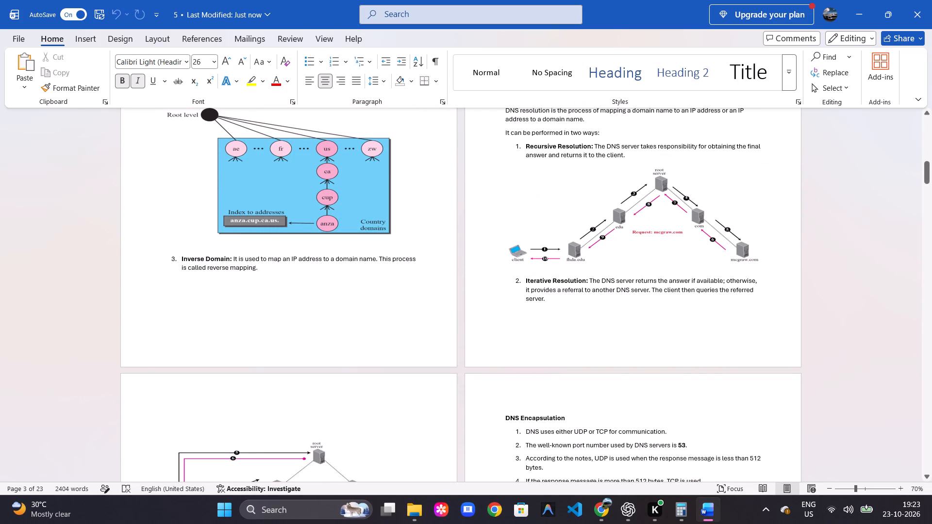
scroll(483, 305, up, 2)
scroll(483, 305, down, 4)
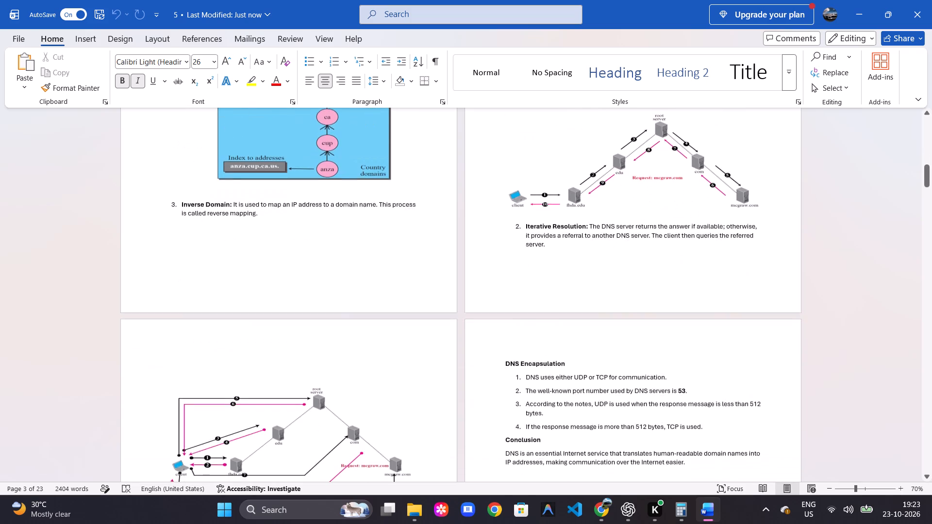
scroll(483, 305, down, 3)
scroll(483, 305, up, 2)
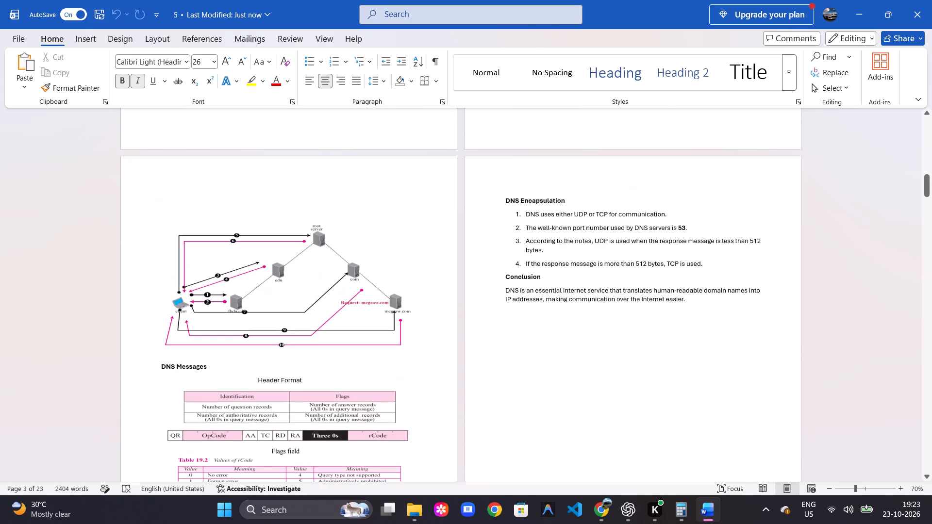
scroll(483, 305, up, 3)
scroll(483, 305, down, 2)
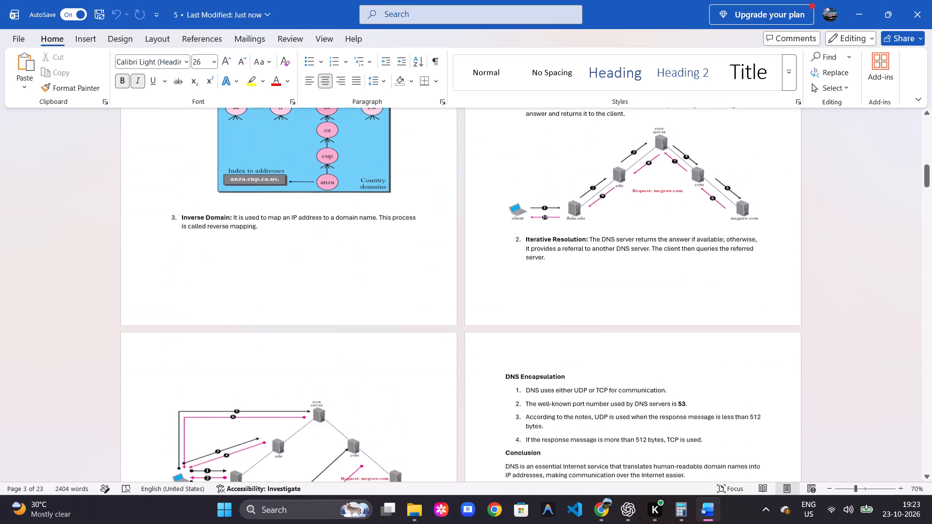
scroll(483, 305, down, 1)
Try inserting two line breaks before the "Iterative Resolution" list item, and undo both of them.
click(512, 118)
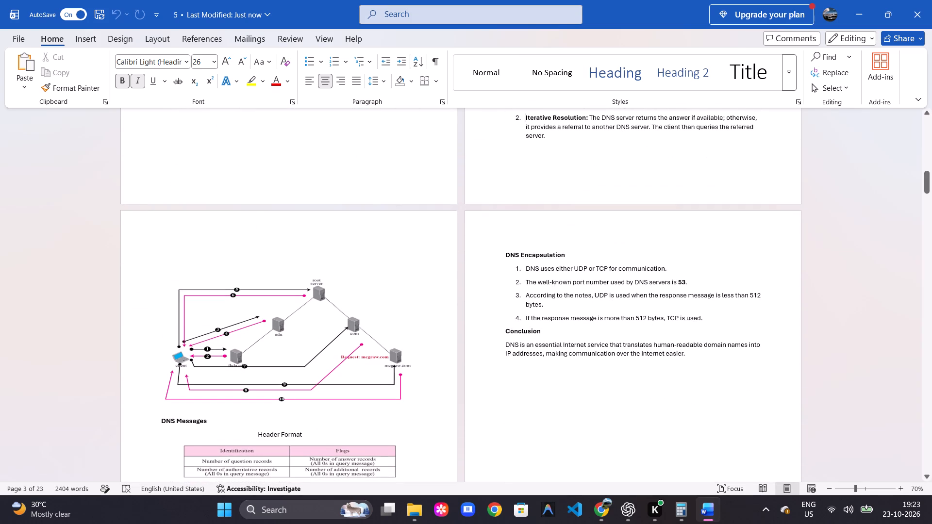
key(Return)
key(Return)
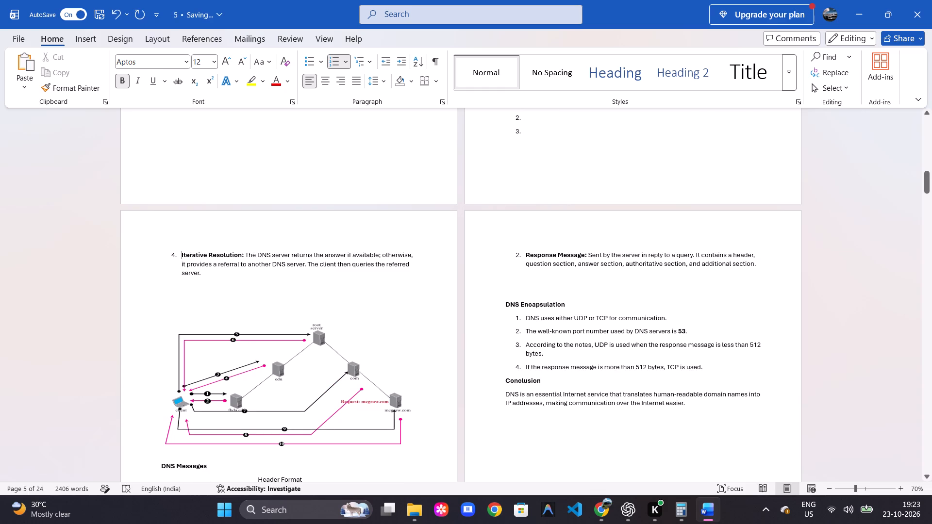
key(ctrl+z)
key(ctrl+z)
Examine the layout of the DNS Messages and DHCP pages, including their tables and diagrams.
scroll(560, 160, up, 2)
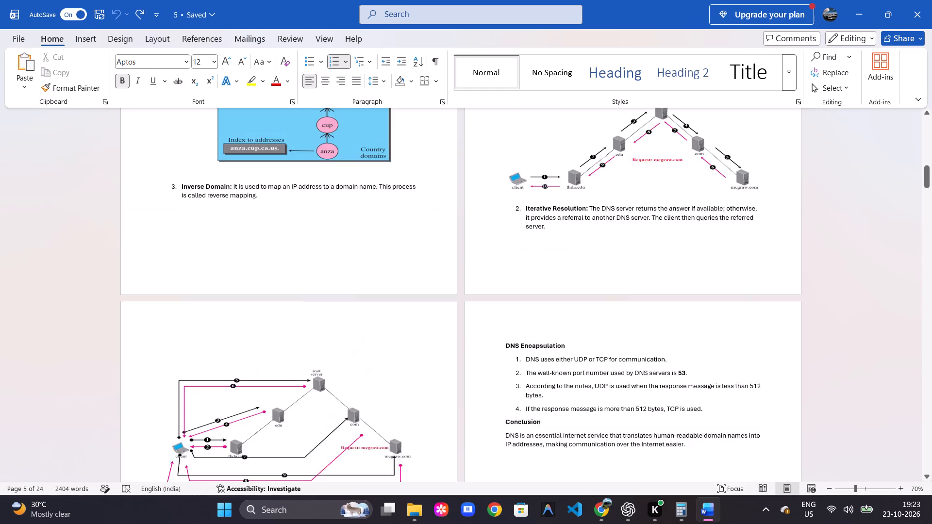
scroll(560, 160, down, 7)
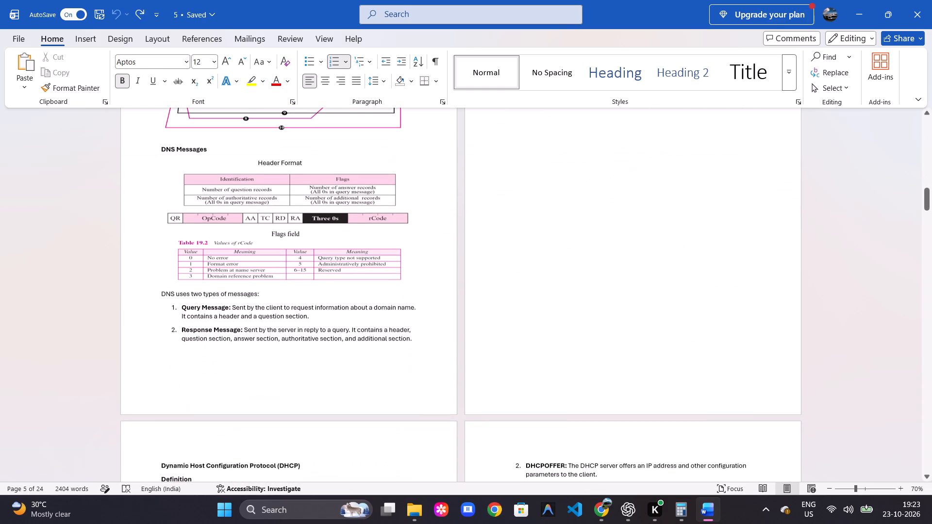
click(295, 271)
click(329, 323)
scroll(329, 323, down, 4)
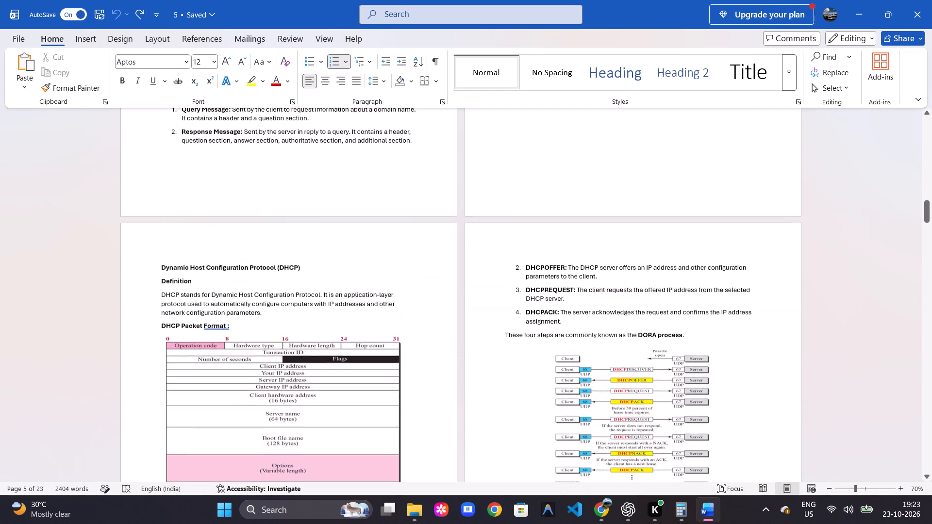
scroll(329, 323, down, 2)
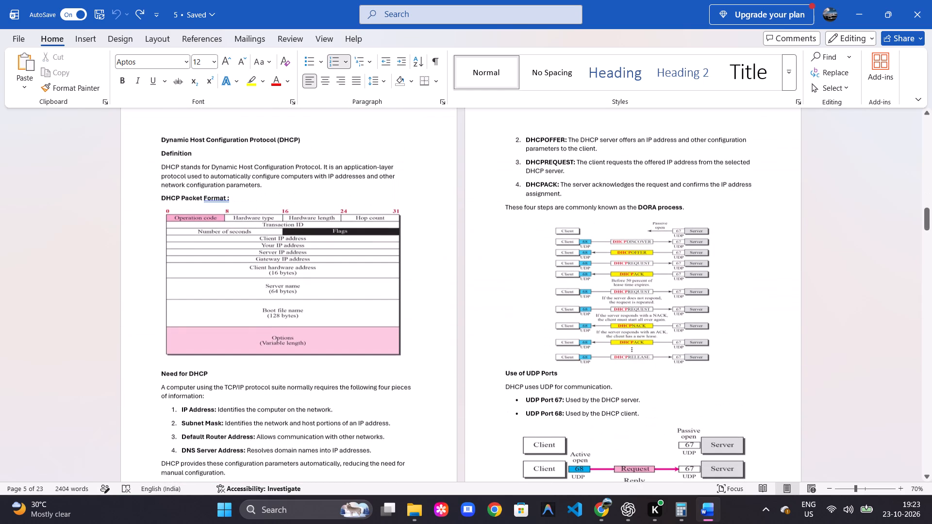
scroll(329, 323, down, 2)
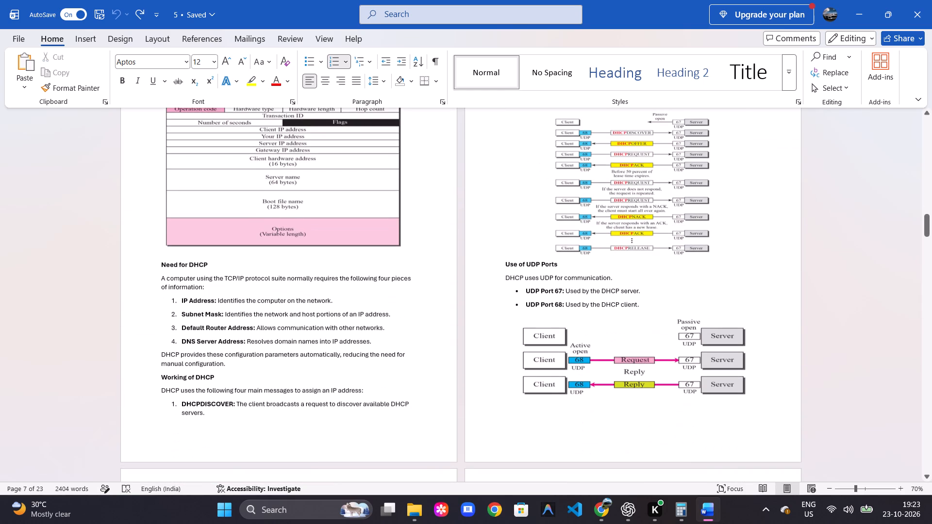
scroll(329, 323, down, 7)
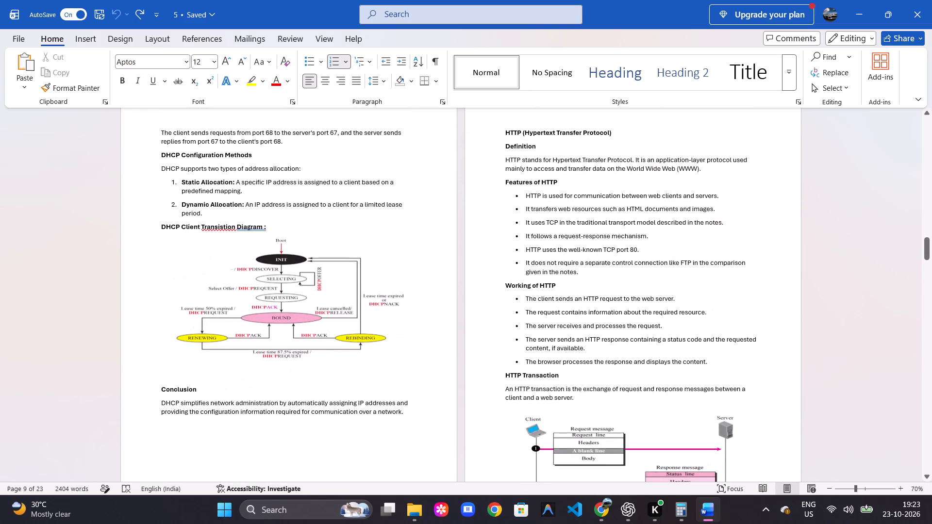
Examine the layout of the HTTP pages, from the HTTP definition through the message diagrams, status codes, connection types and cookies.
scroll(329, 323, down, 3)
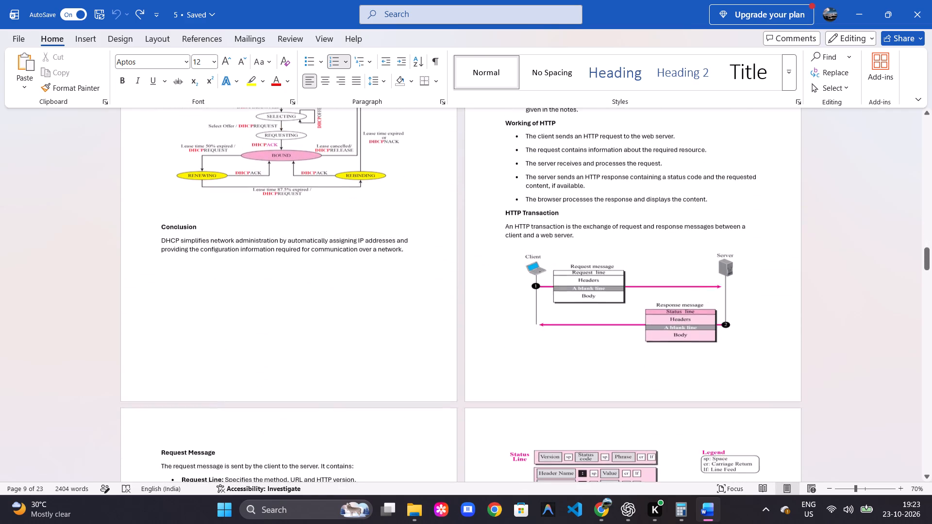
scroll(329, 323, down, 6)
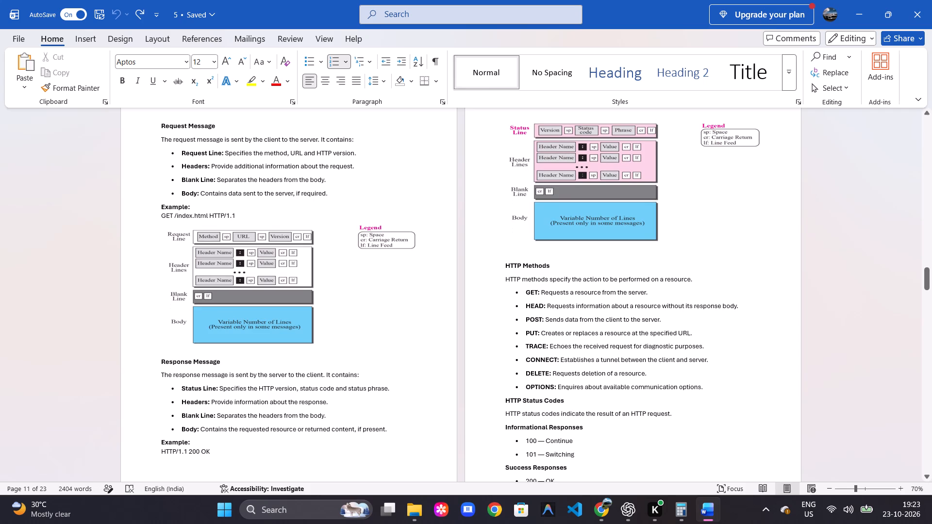
scroll(329, 323, down, 1)
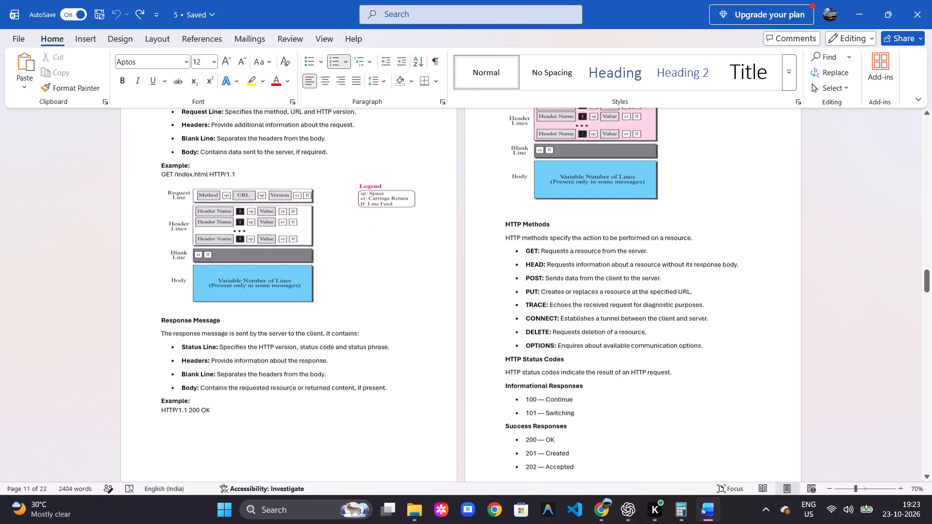
scroll(329, 323, down, 5)
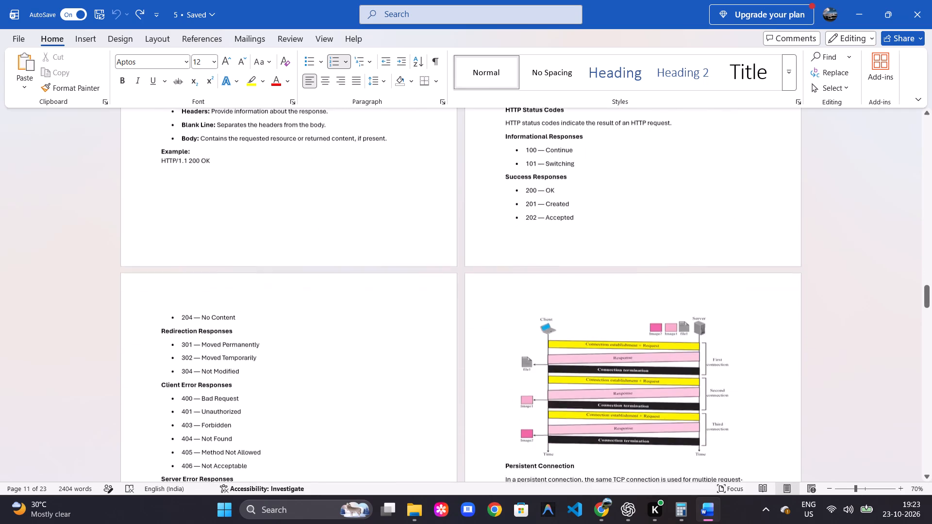
scroll(329, 323, down, 4)
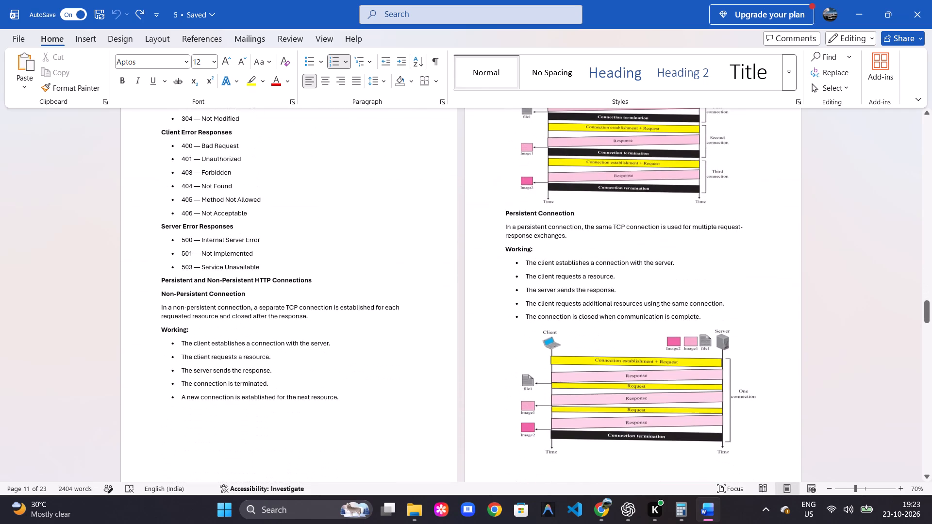
scroll(329, 323, down, 3)
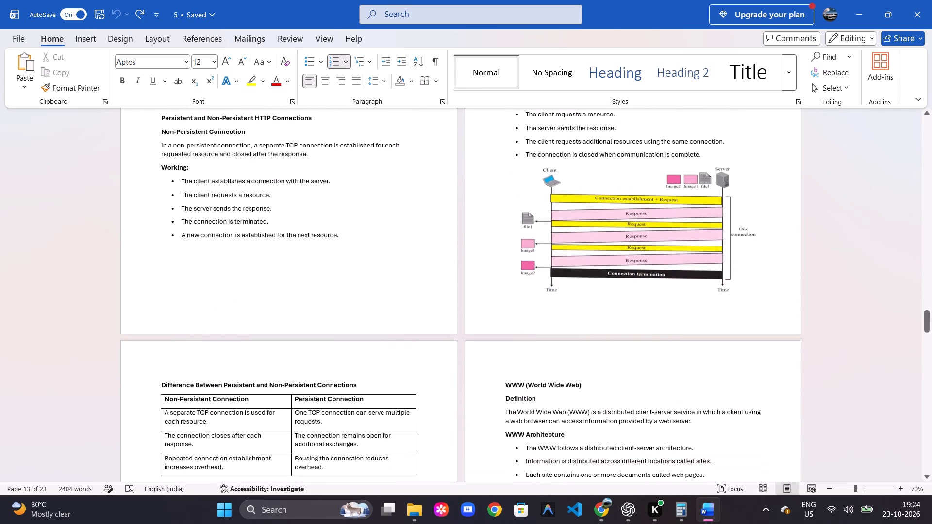
scroll(329, 323, down, 8)
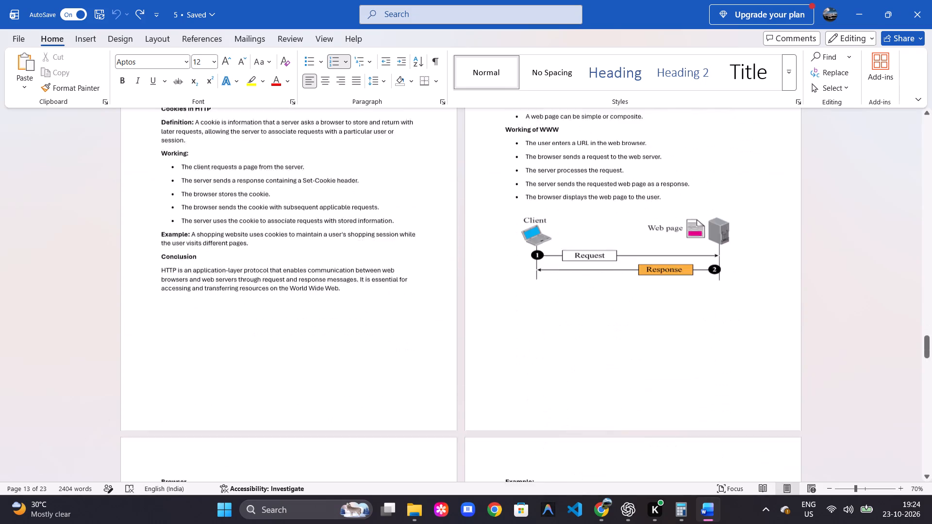
Examine the layout of the WWW and SNMP pages through the end of the document, and go back to the DNS pages.
scroll(329, 323, down, 10)
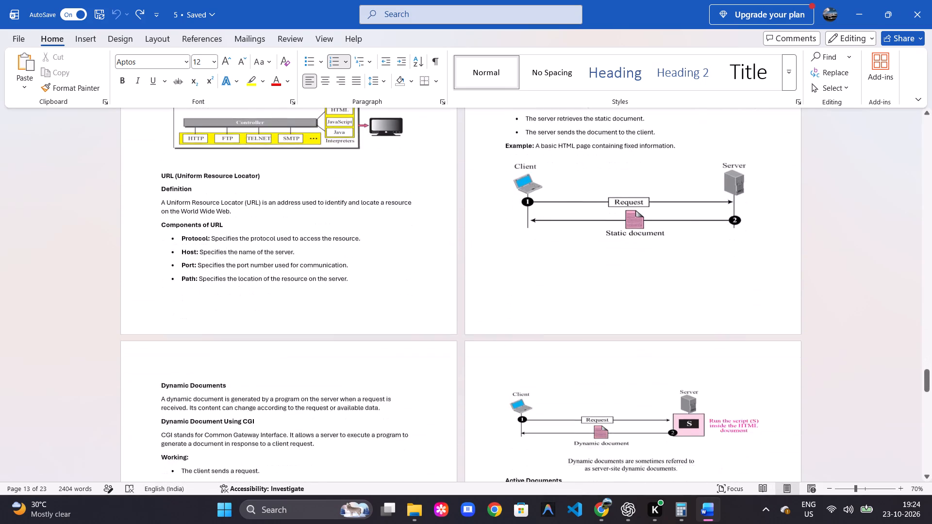
scroll(329, 323, down, 11)
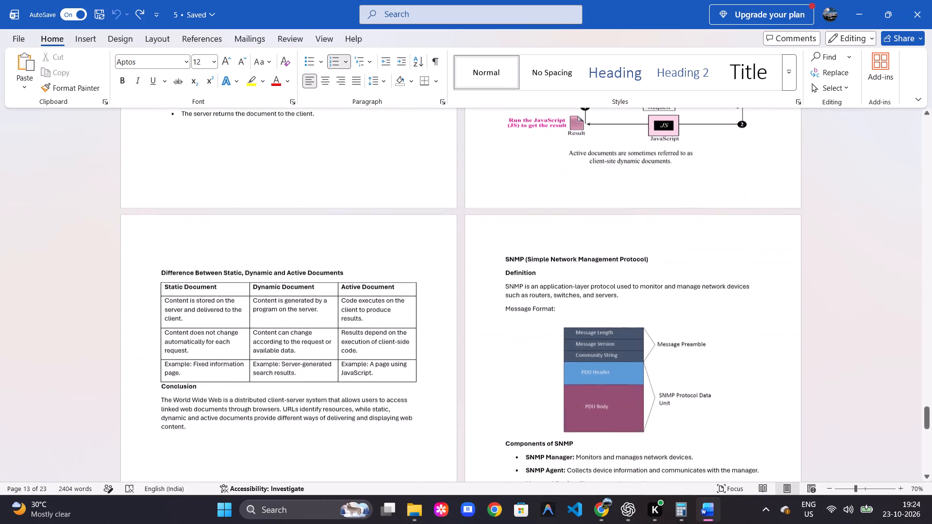
scroll(329, 323, down, 14)
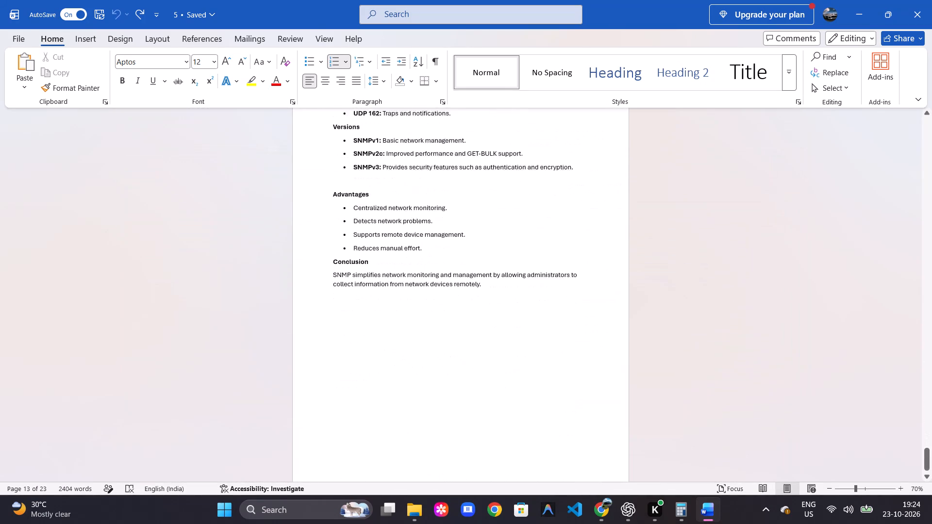
scroll(329, 323, down, 1)
scroll(329, 323, up, 20)
scroll(329, 323, up, 20)
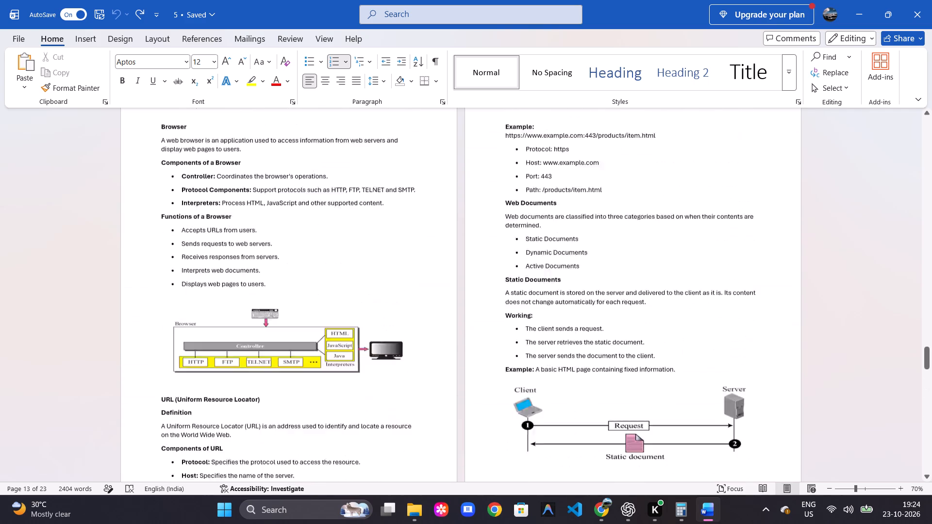
scroll(329, 324, up, 20)
scroll(329, 324, up, 20)
scroll(329, 324, up, 6)
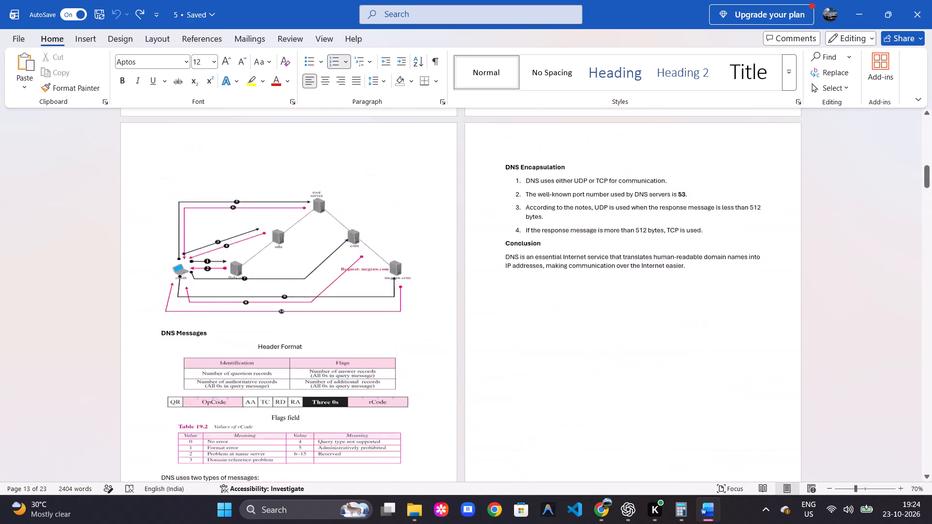
Save the Word document 5.
key(ctrl+s)
key(ctrl+s)
key(ctrl+s)
key(ctrl+s)
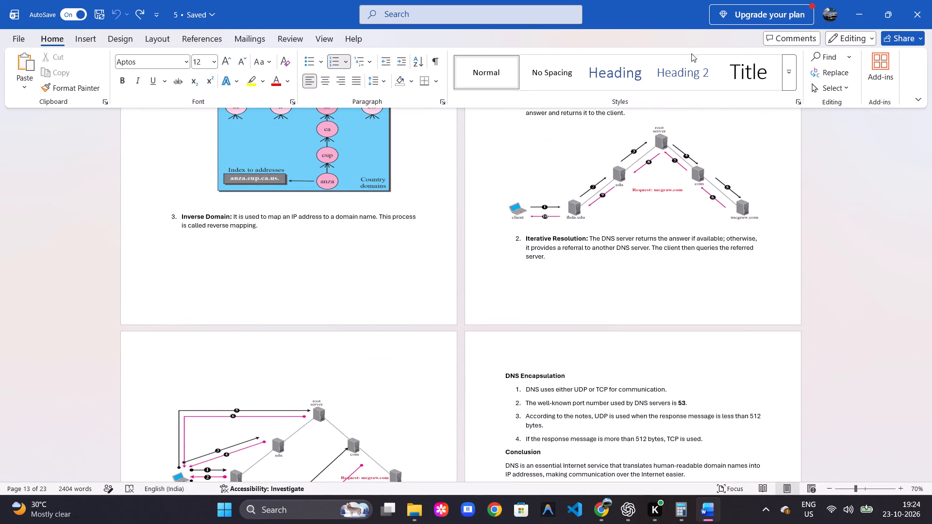
Open the backstage view of document 5.
click(13, 35)
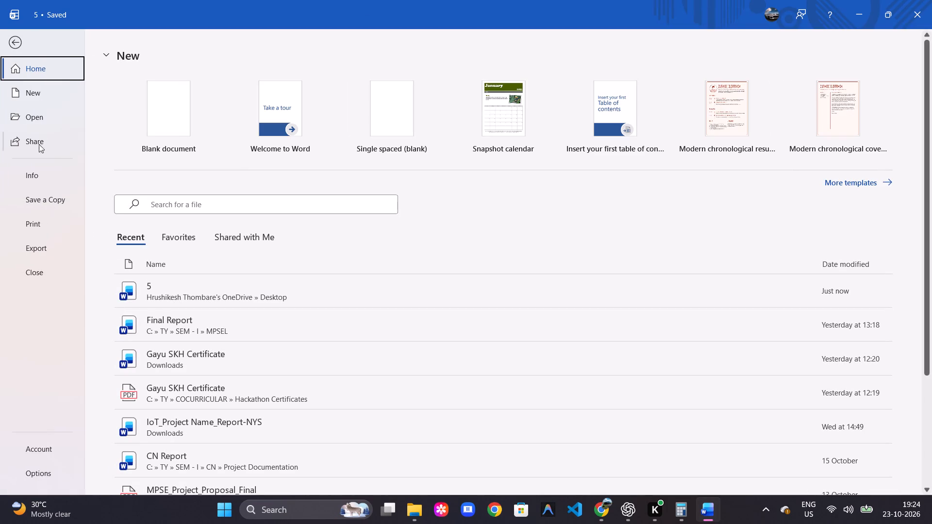
Close the Word document 5.
click(931, 0)
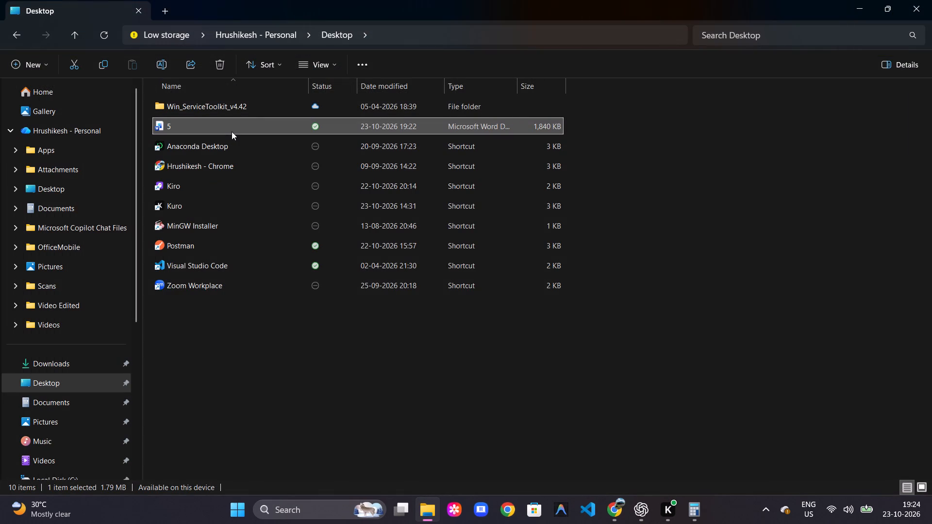
Rename the Word file 5 in the Desktop folder as UNIT 5.
right_click(232, 131)
click(331, 57)
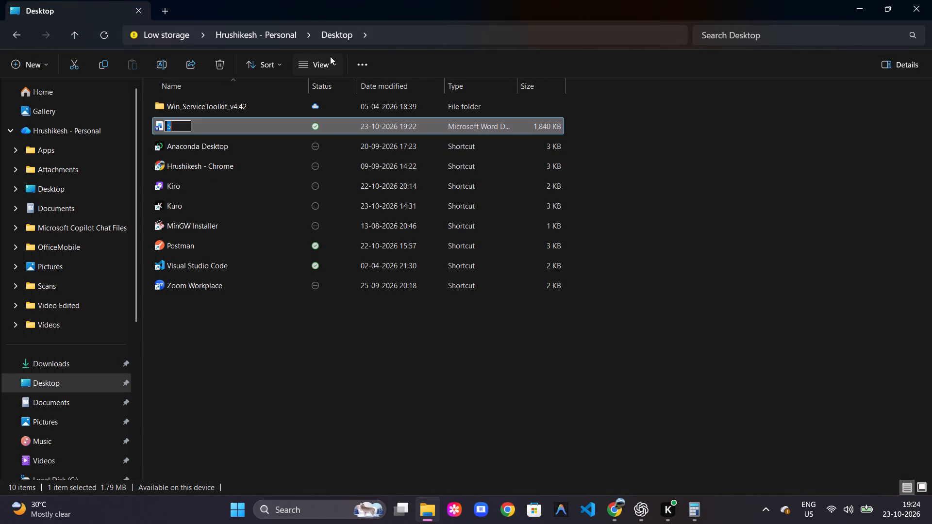
key(BackSpace)
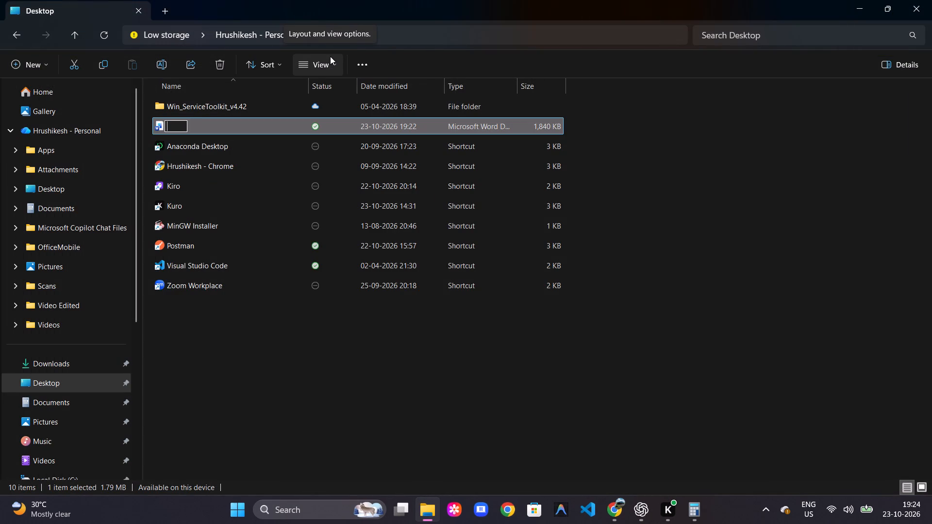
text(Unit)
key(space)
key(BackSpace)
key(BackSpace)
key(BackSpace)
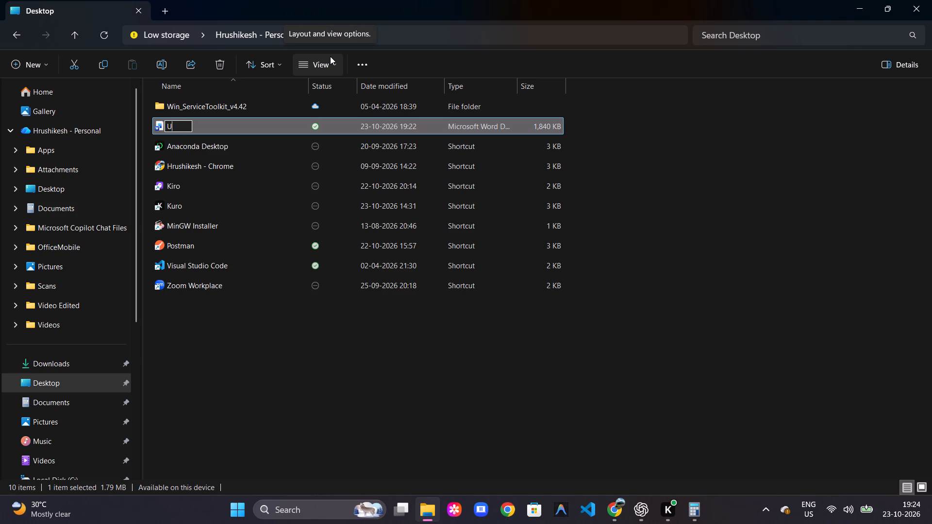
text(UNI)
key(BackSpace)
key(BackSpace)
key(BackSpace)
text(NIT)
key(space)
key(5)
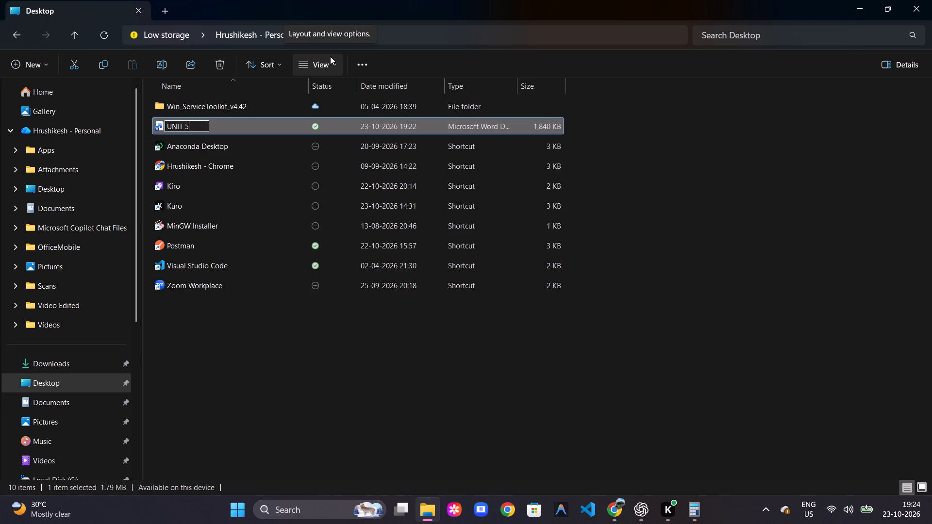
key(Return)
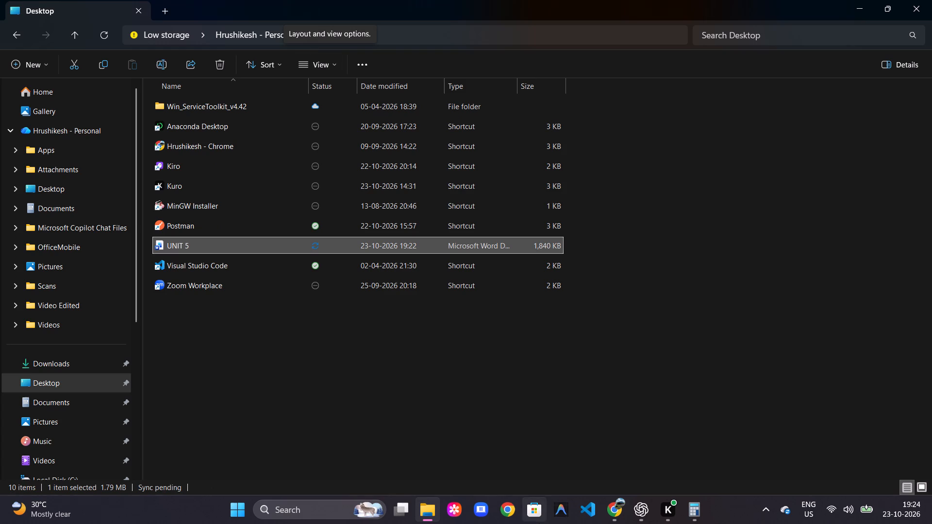
click(437, 421)
Copy the UNIT 5 Word file from the Desktop folder.
click(355, 250)
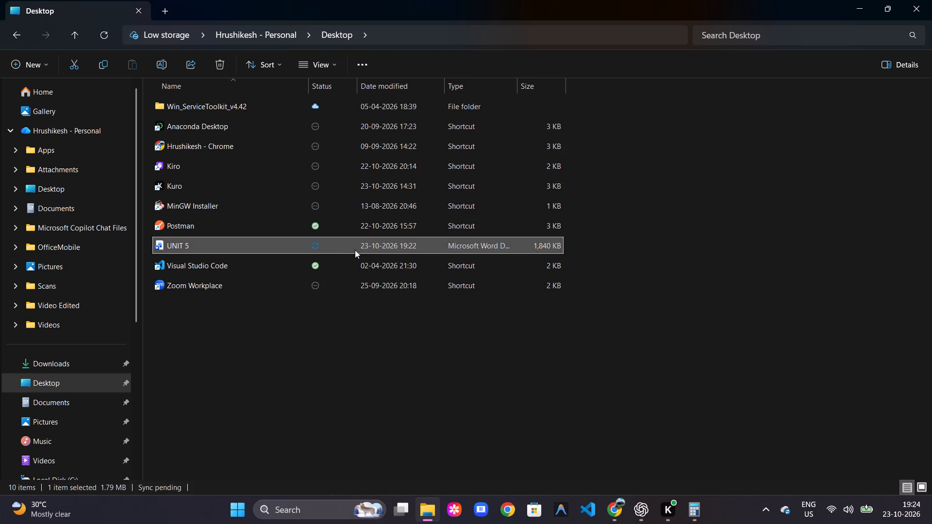
right_click(355, 250)
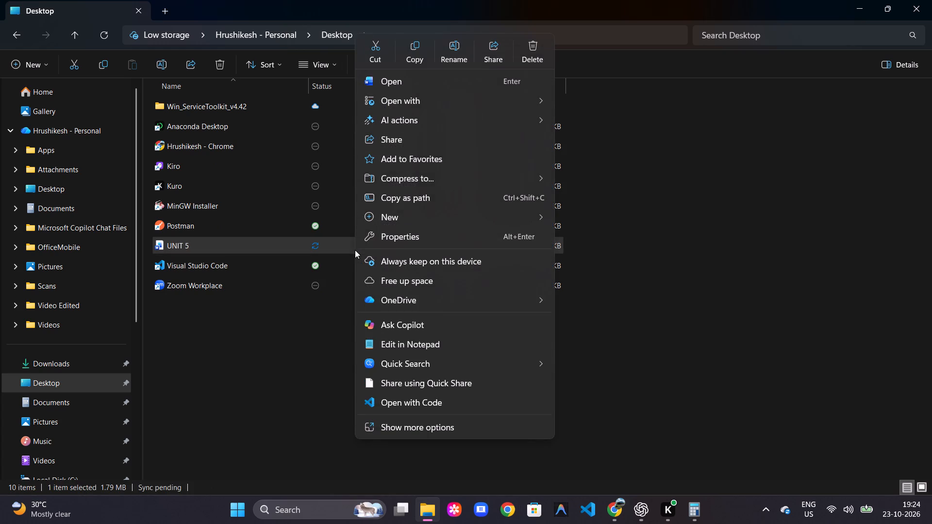
click(333, 252)
key(ctrl+c)
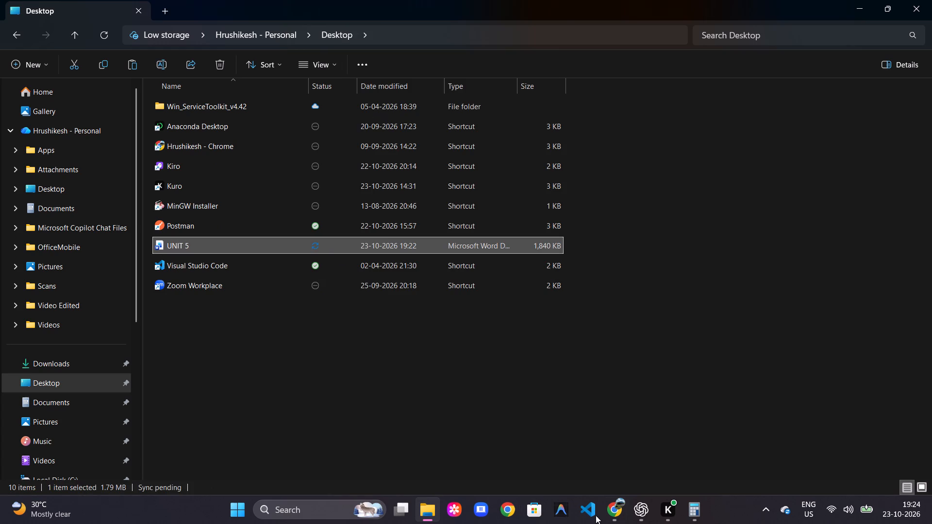
Switch to the Chrome browser.
click(606, 519)
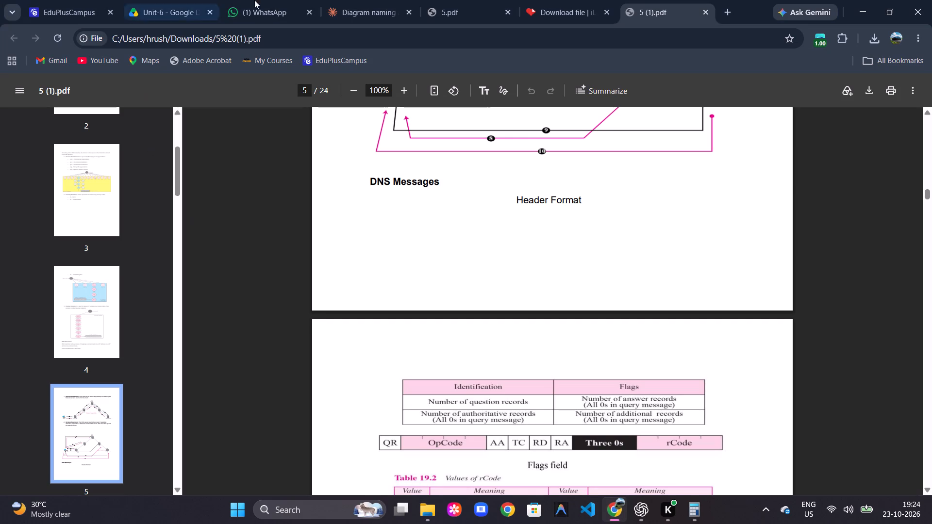